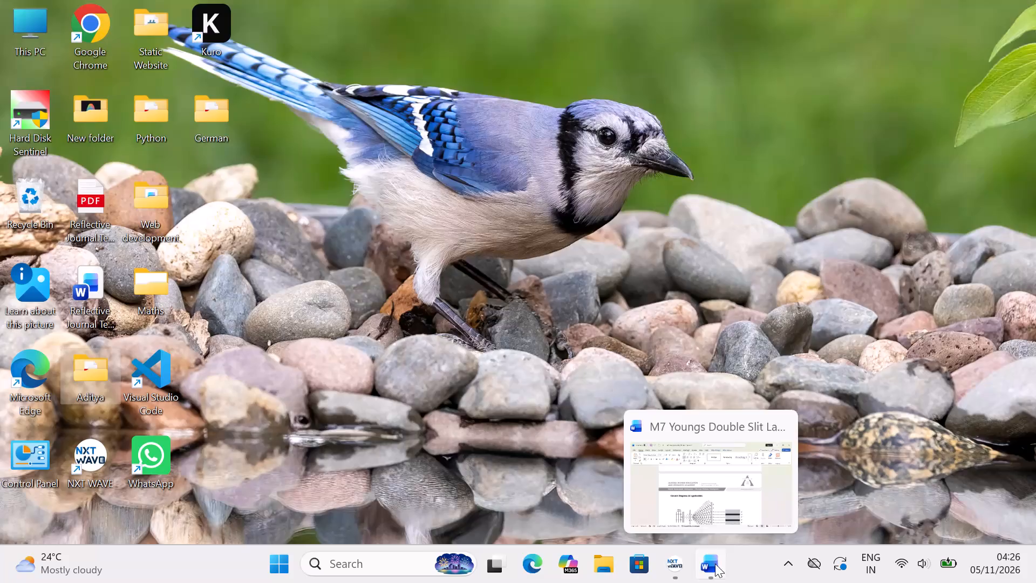
Copy everything from the Objective heading through the fifth viva voce question in the M7 Youngs Double Slit Lab document and minimize its window.
left_click(699, 501)
scroll(482, 329, "up", 3)
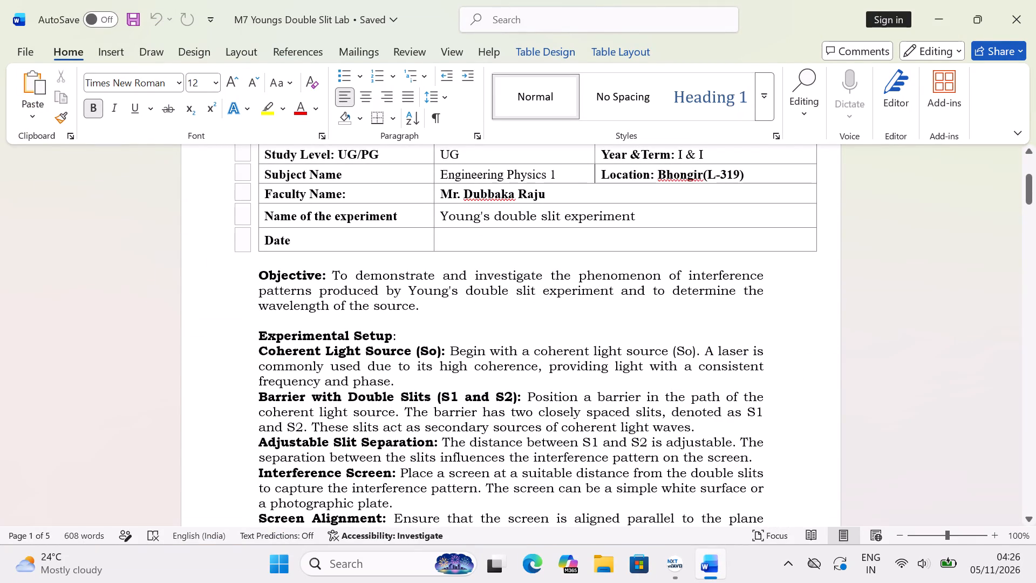
left_click_drag(254, 273, 400, 492)
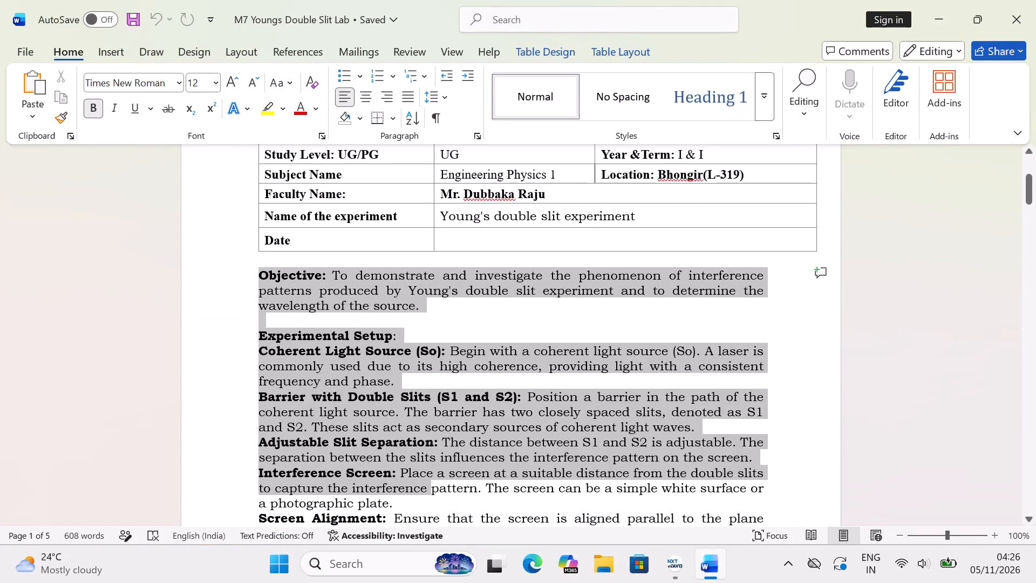
left_click_drag(400, 492, 414, 549)
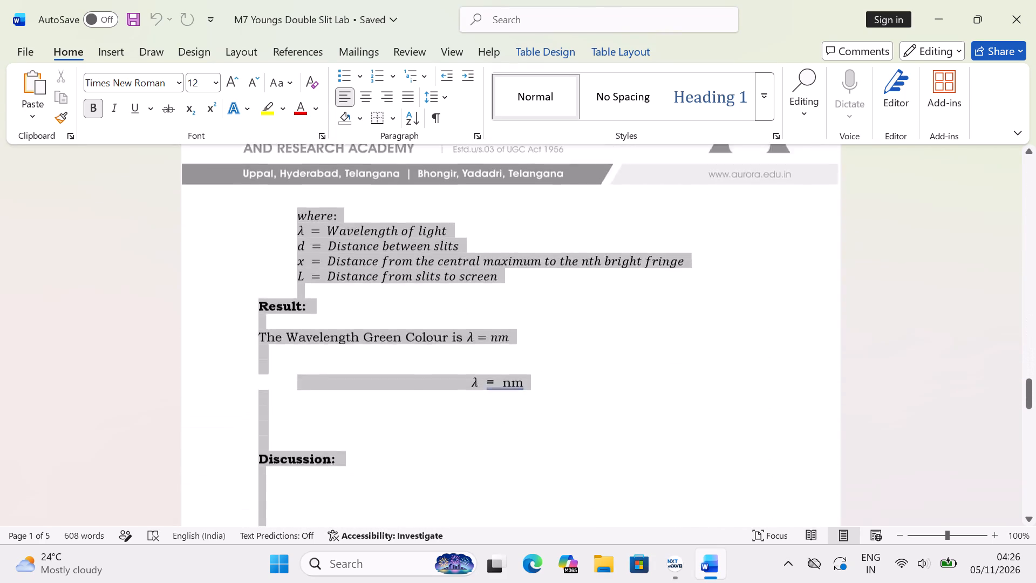
left_click_drag(414, 549, 357, 324)
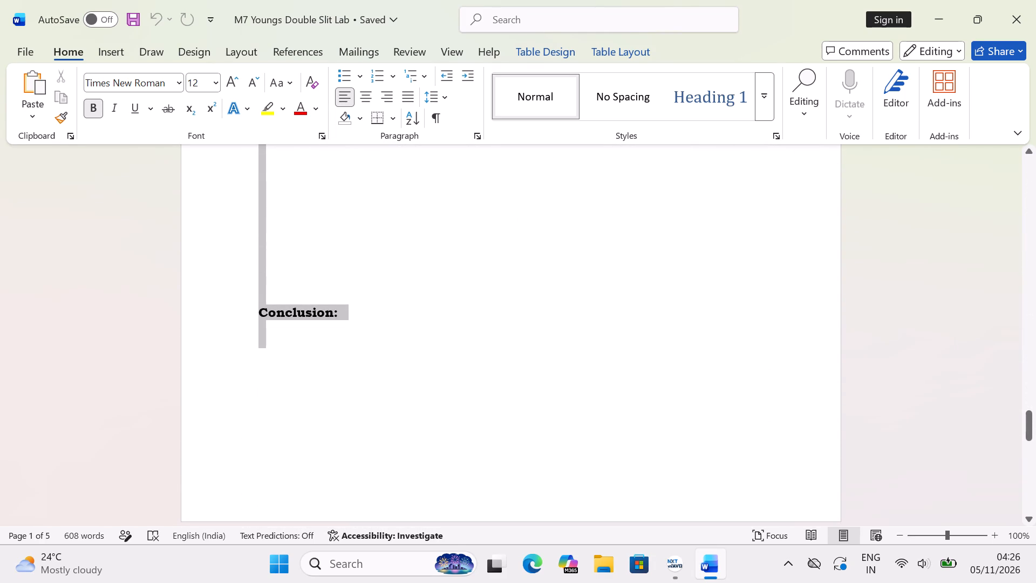
left_click_drag(357, 324, 410, 506)
left_click_drag(410, 506, 443, 444)
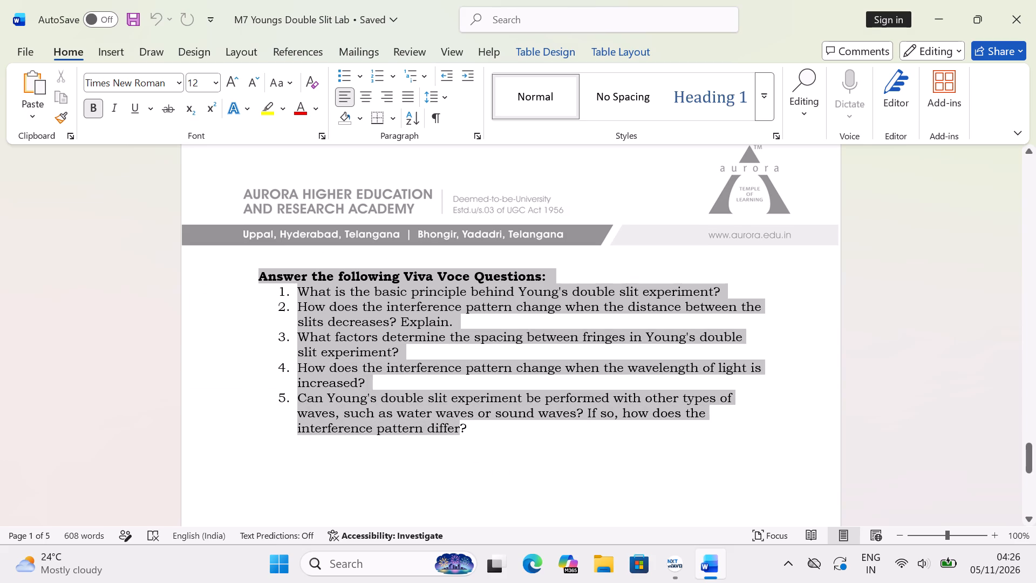
left_click_drag(443, 444, 483, 450)
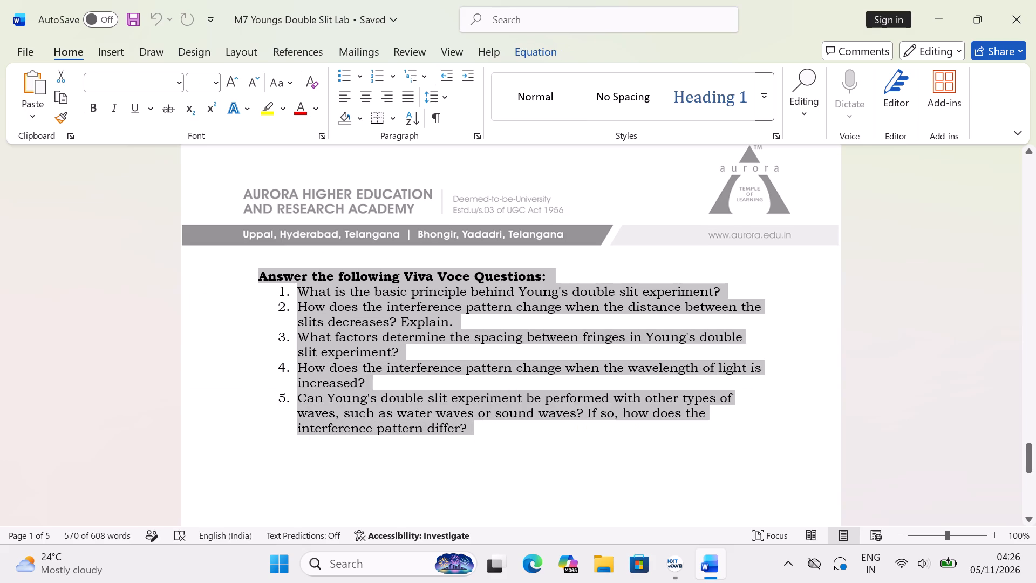
key("ctrl+c")
key("ctrl+c")
key("ctrl+c")
key("ctrl+c")
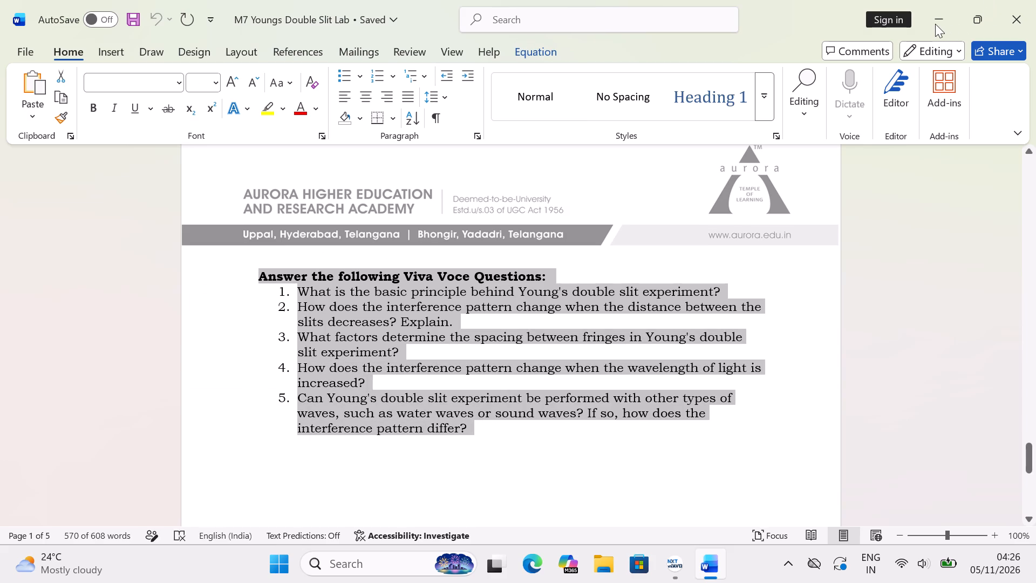
left_click(935, 24)
left_click(935, 18)
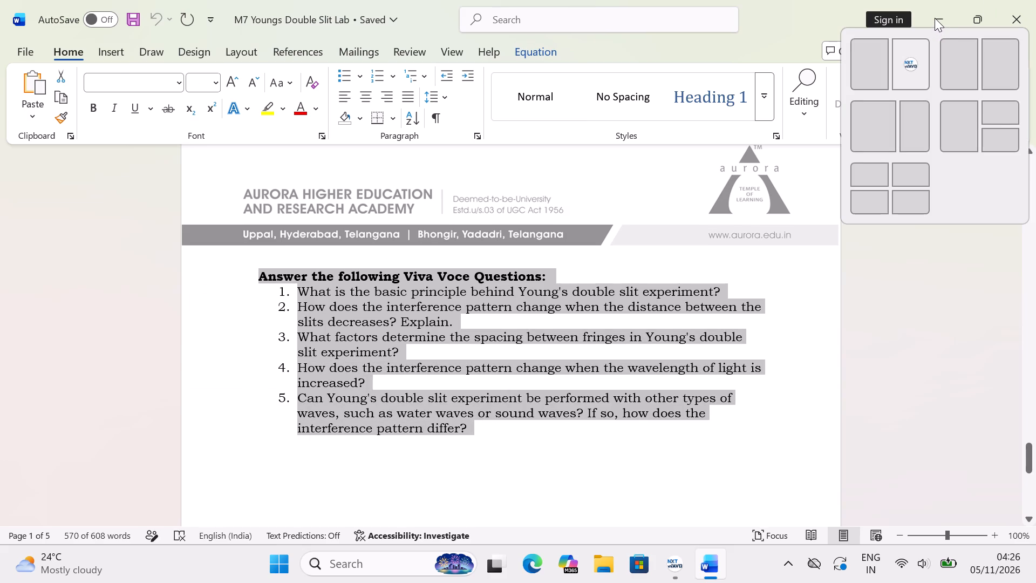
left_click(935, 17)
double_click(935, 17)
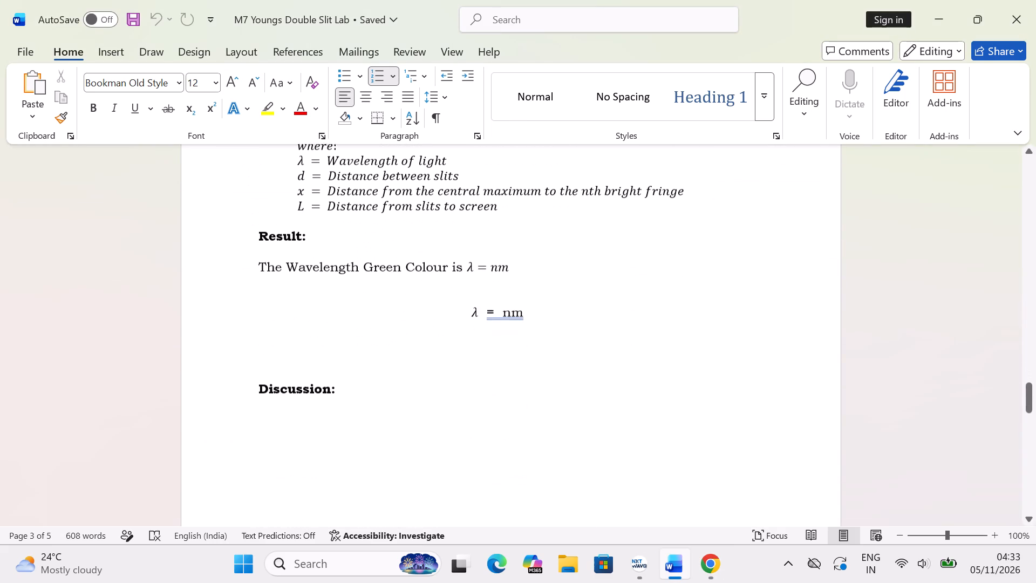
scroll(589, 490, "down", 1)
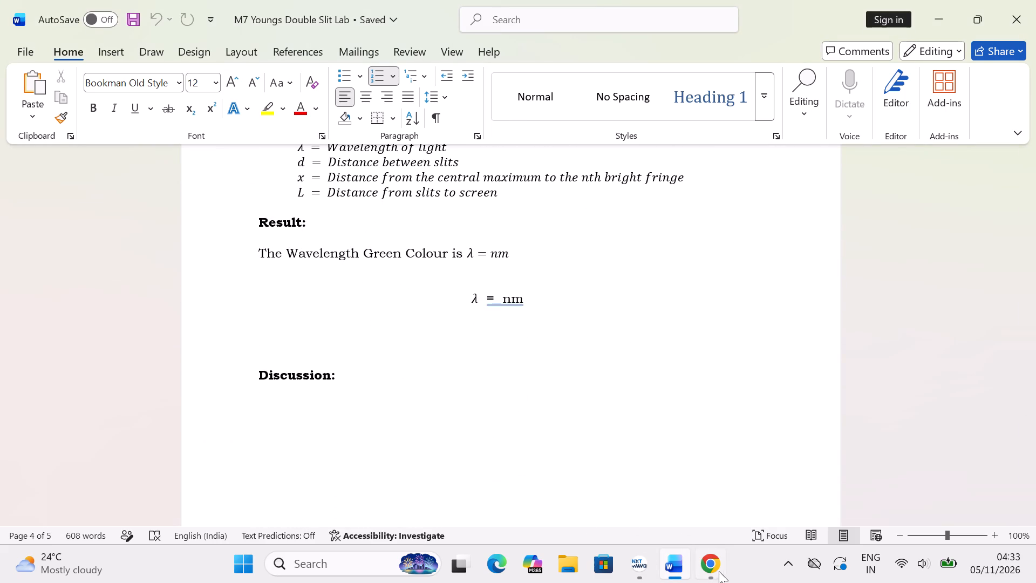
In ChatGPT, copy the four paragraphs under "2. Discussion", from "In this experiment" to "identifying fringe positions.".
left_click(699, 500)
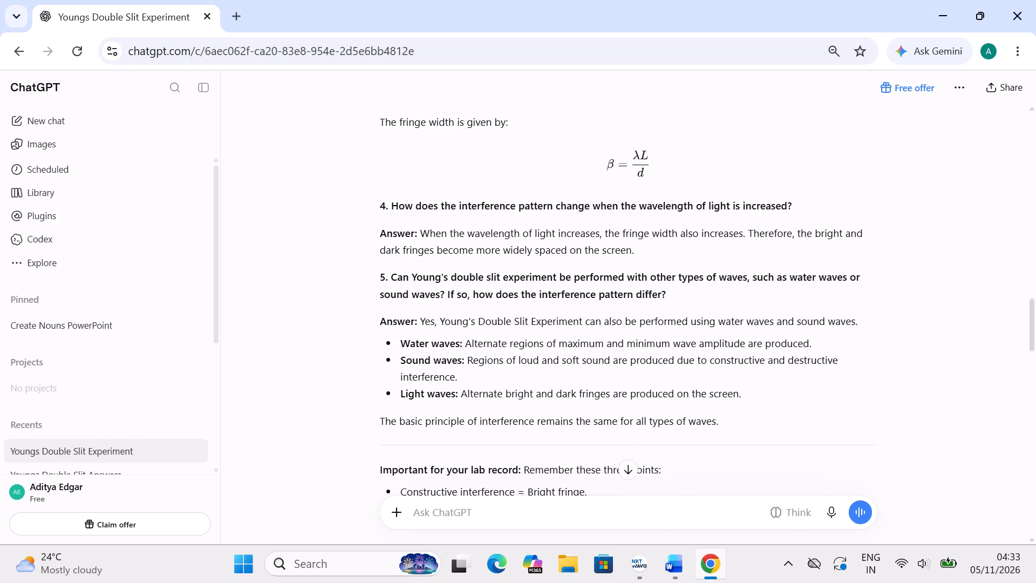
scroll(539, 397, "up", 5)
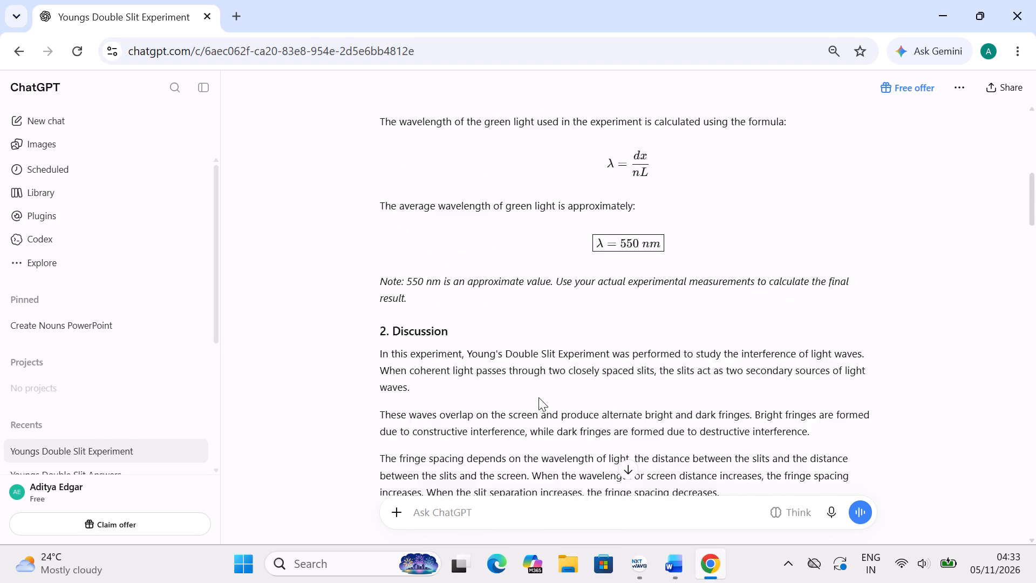
scroll(539, 397, "down", 1)
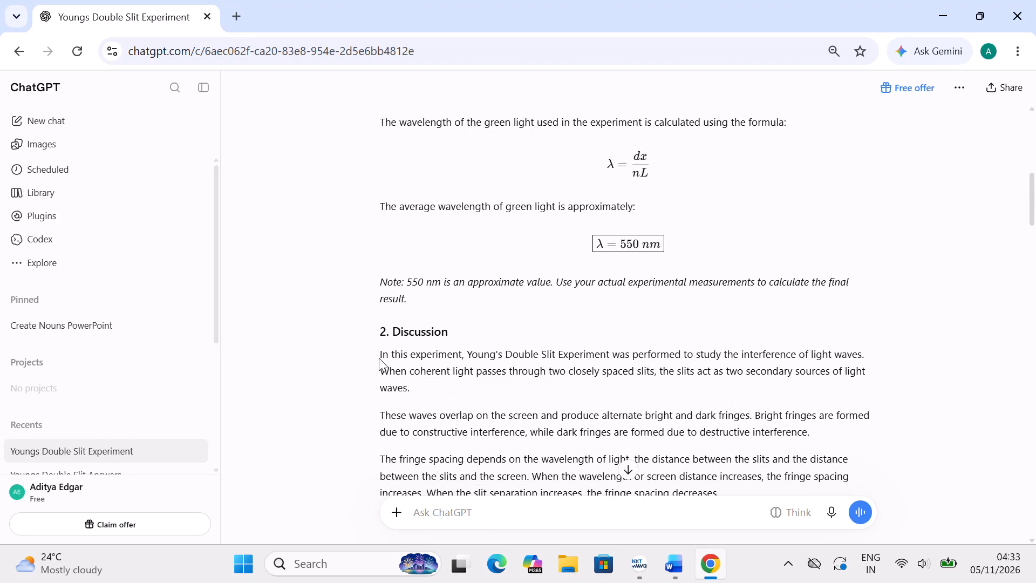
left_click(378, 351)
left_click_drag(378, 351, 700, 493)
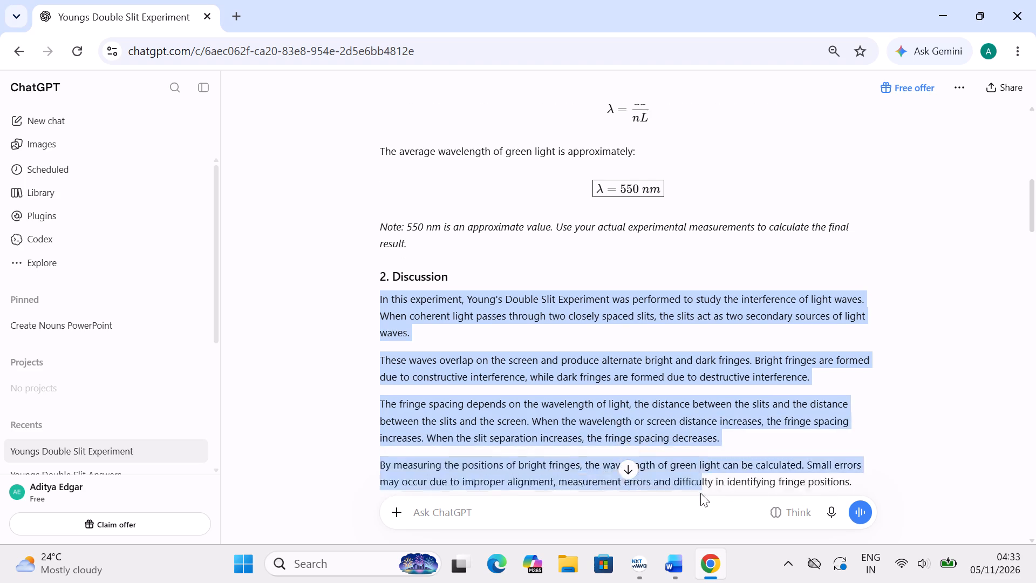
left_click_drag(700, 493, 721, 449)
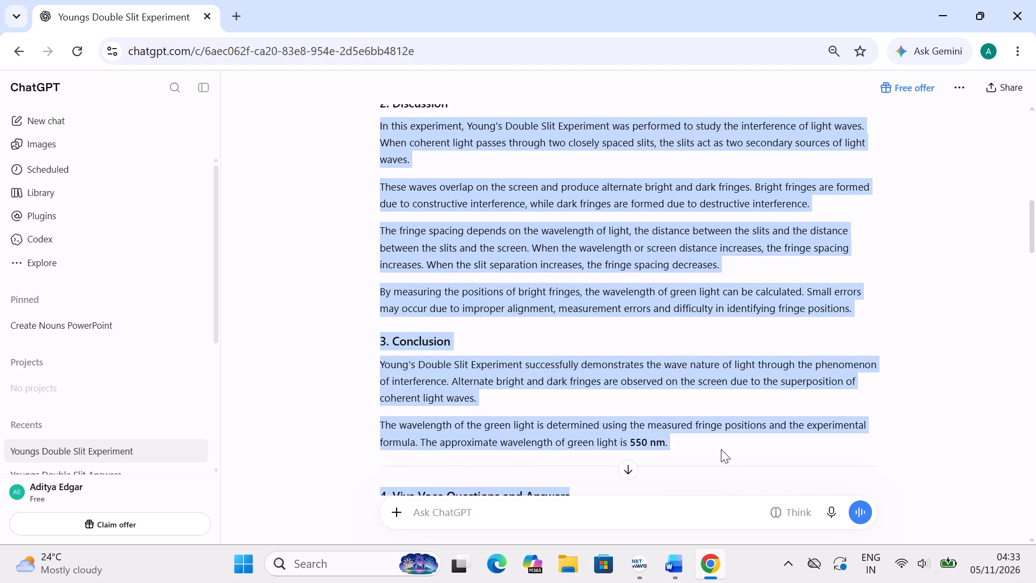
left_click_drag(721, 449, 877, 316)
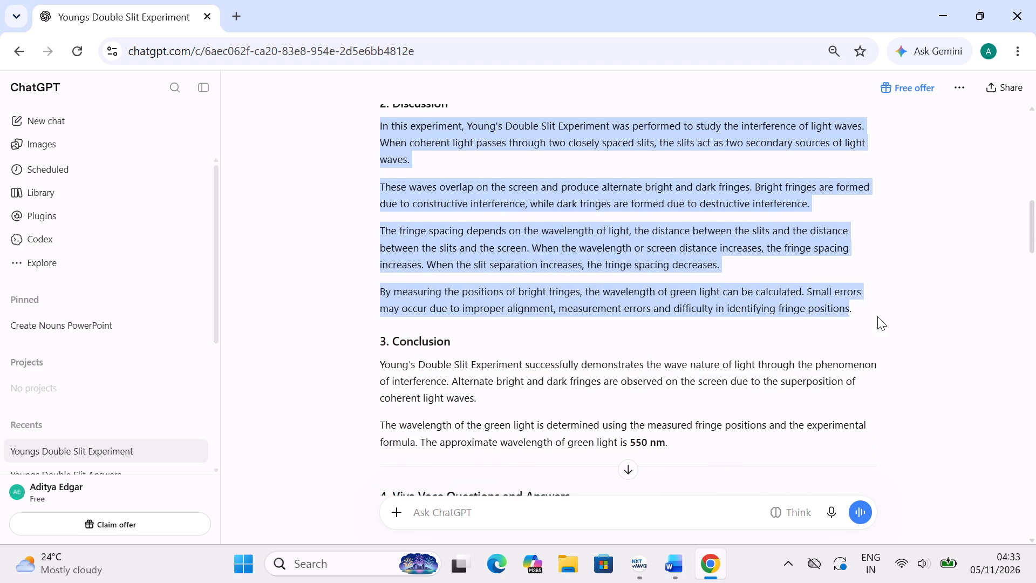
left_click_drag(877, 316, 880, 315)
key("ctrl+c")
key("ctrl+c")
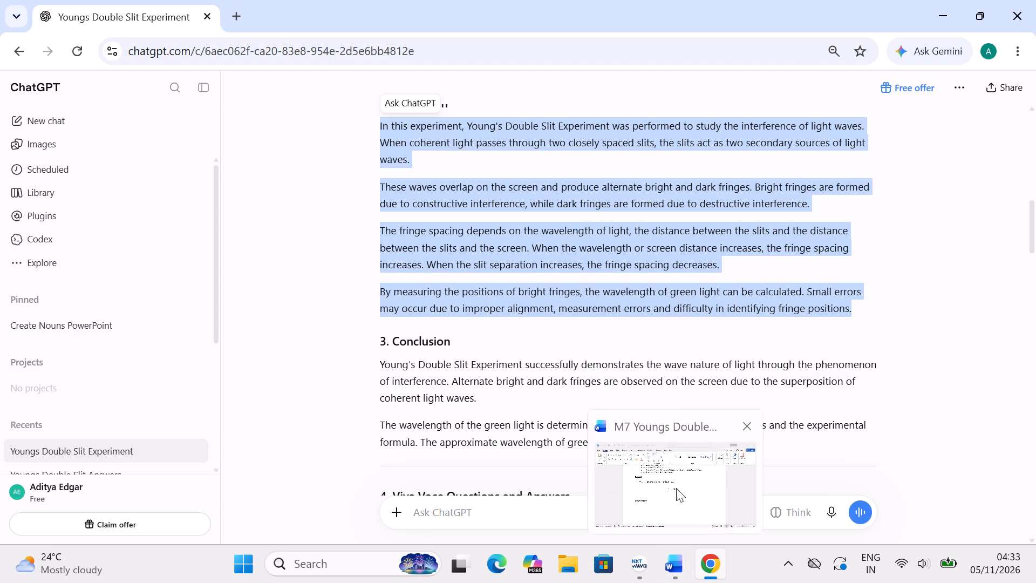
In the Word report, paste the copied paragraphs in non-bold text below the Discussion heading, leaving a blank line after it.
left_click(676, 488)
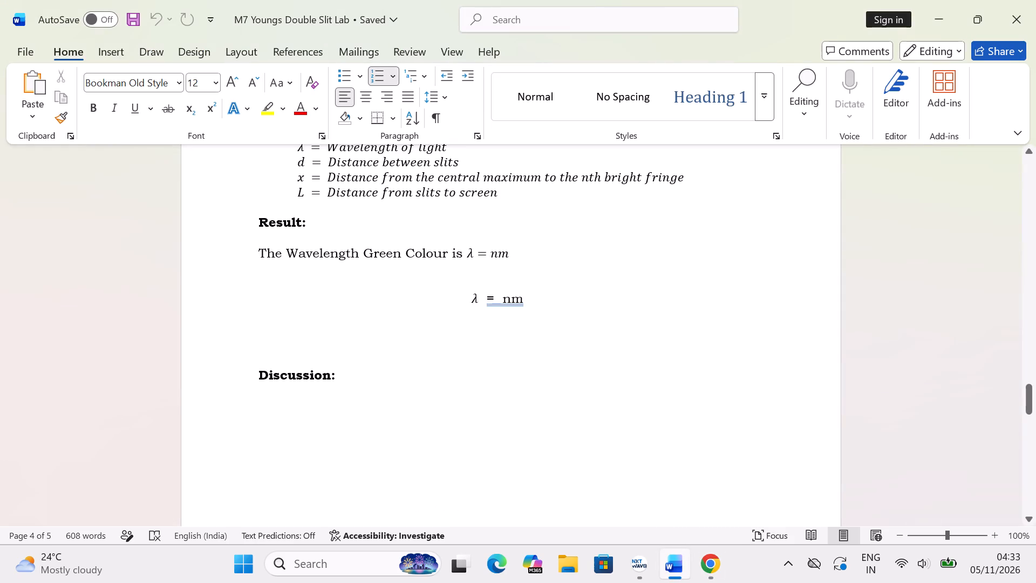
left_click(338, 381)
key("Return")
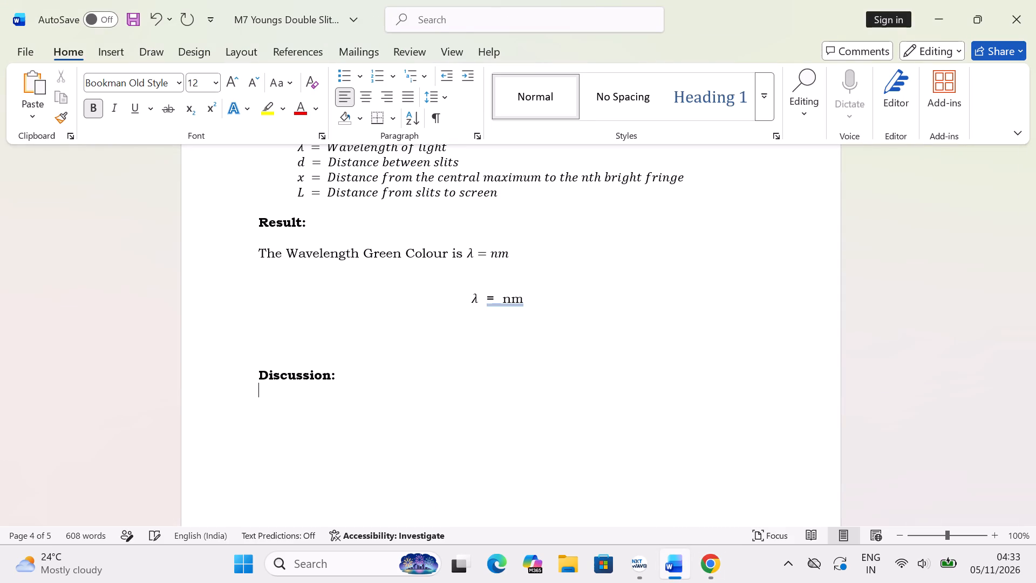
key("Return")
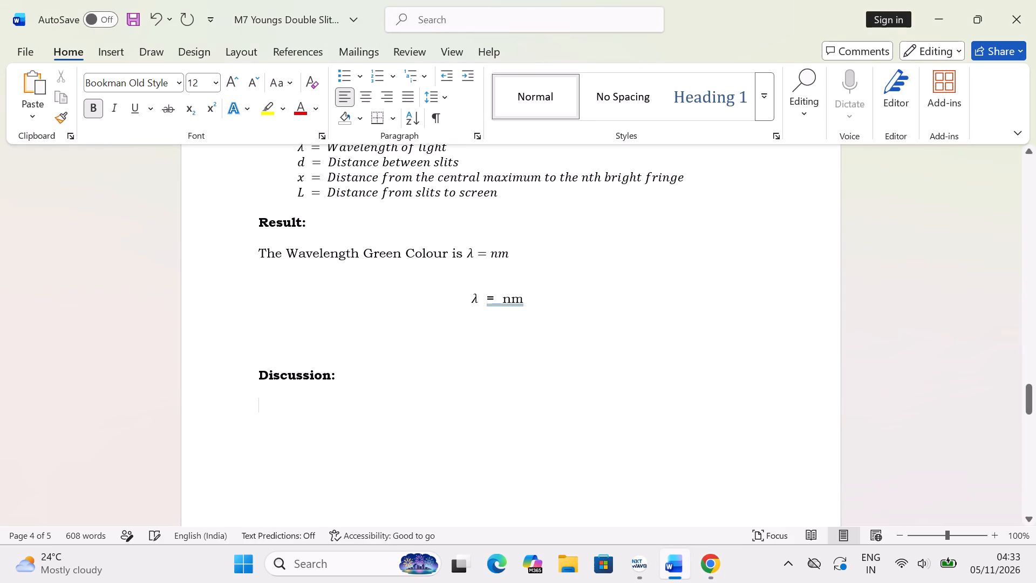
left_click(92, 105)
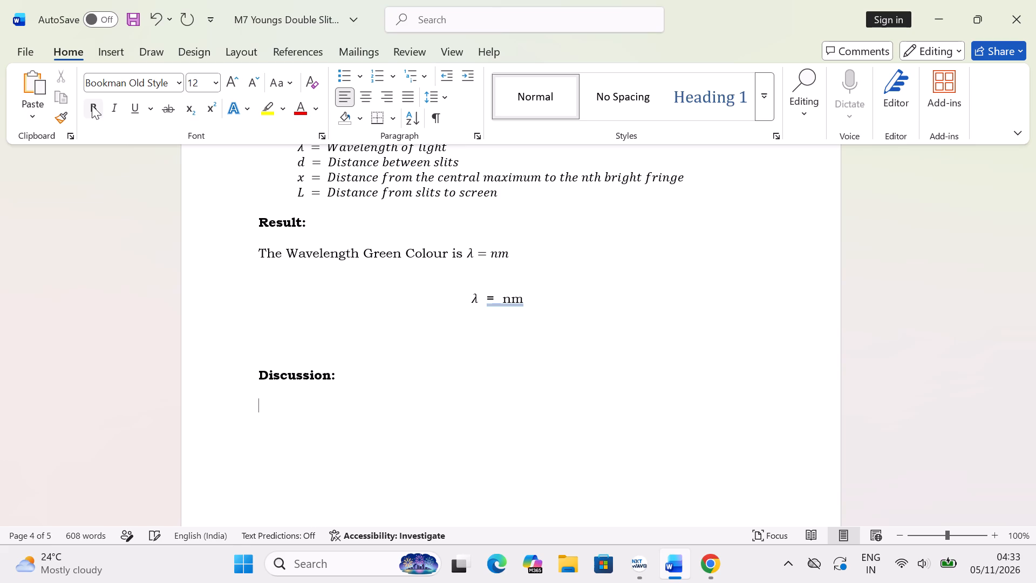
key("ctrl+v")
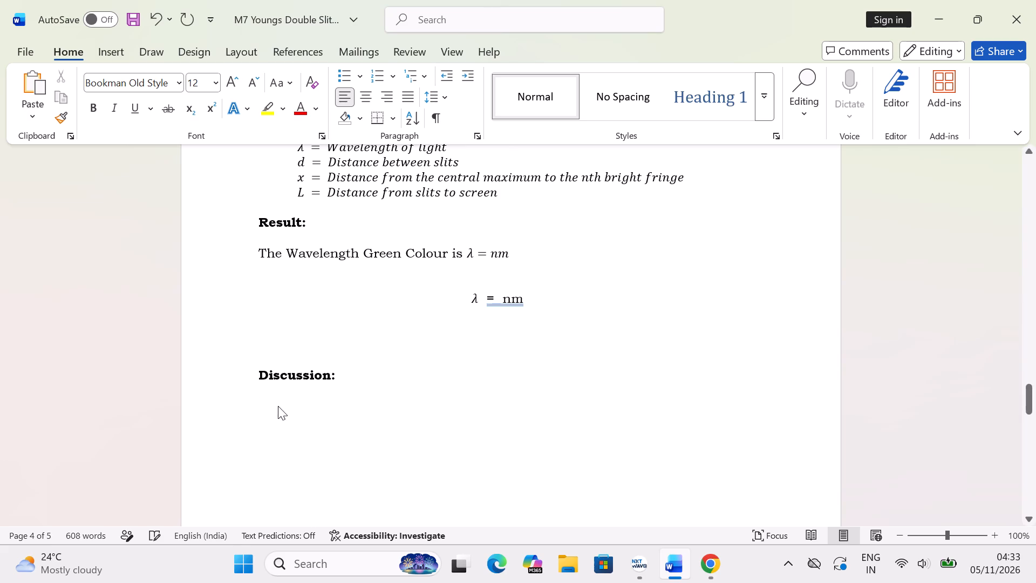
scroll(514, 516, "down", 1)
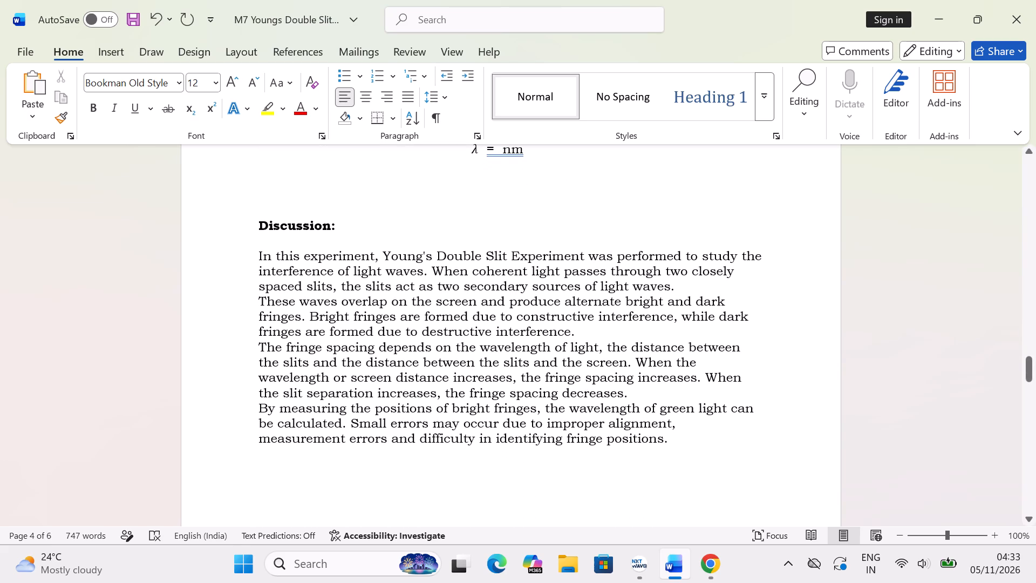
scroll(514, 516, "down", 1)
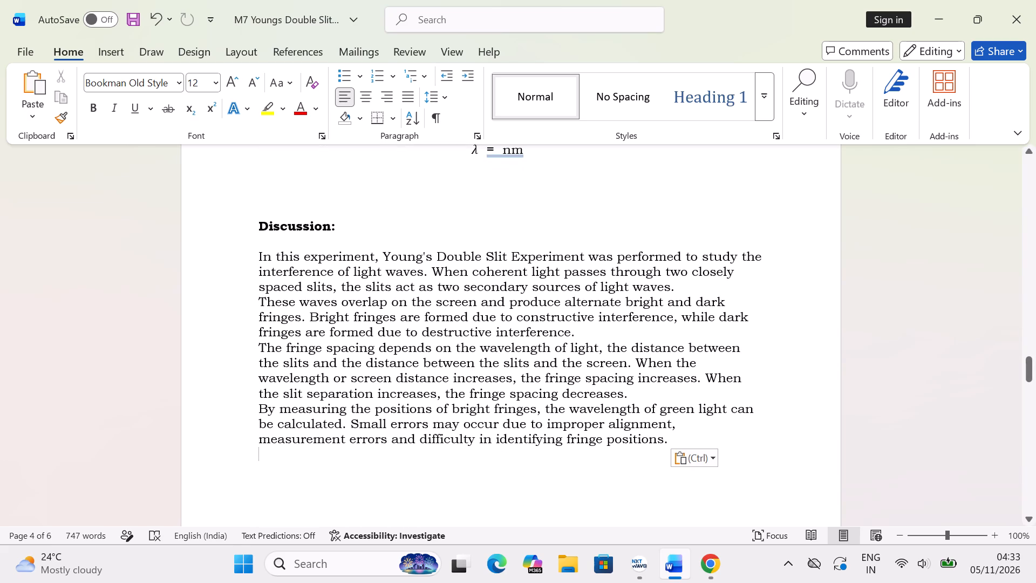
Separate the four Discussion paragraphs by inserting a blank line after each of the first three.
left_click(673, 292)
key("Return")
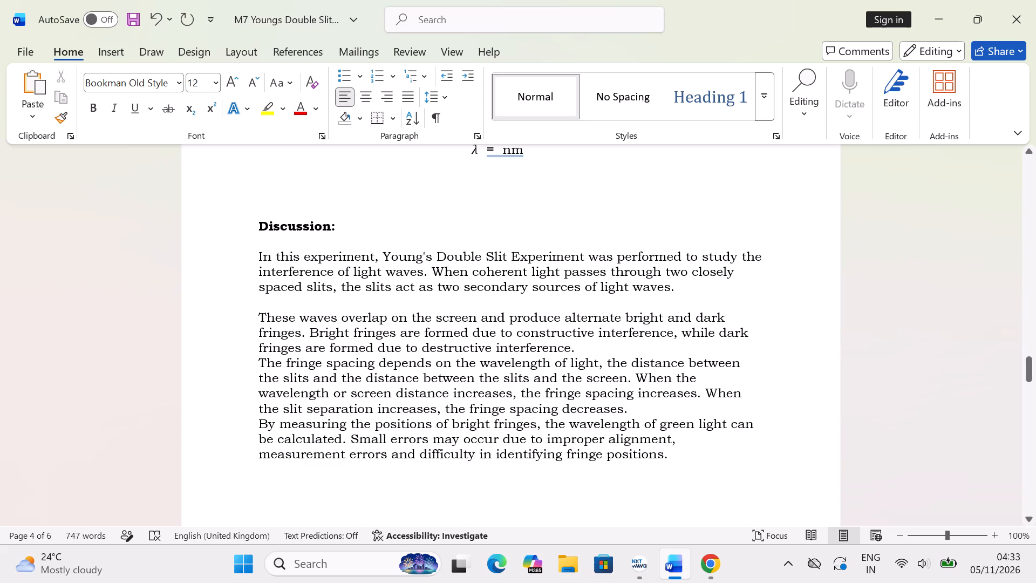
left_click(585, 349)
key("Return")
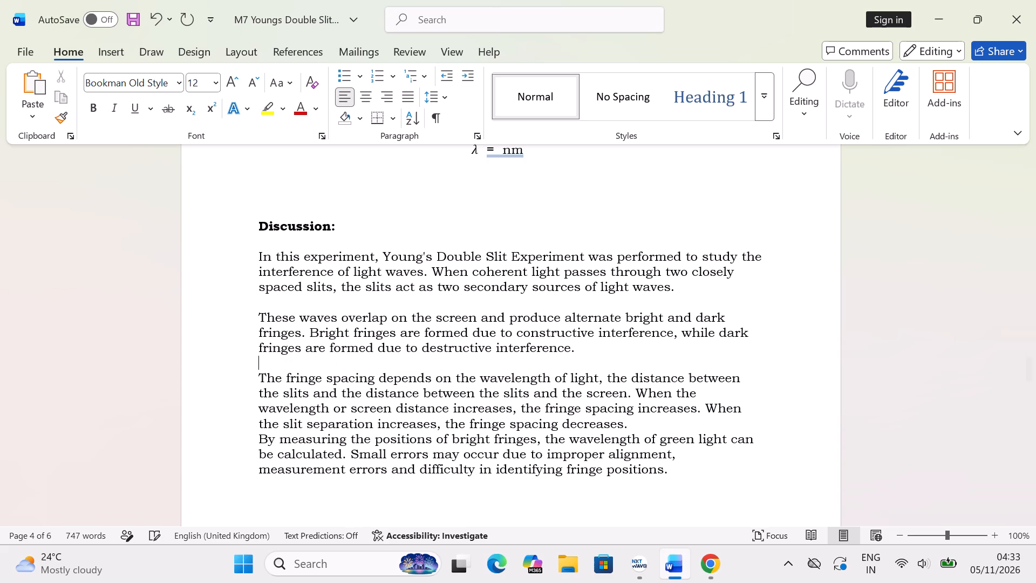
left_click(642, 426)
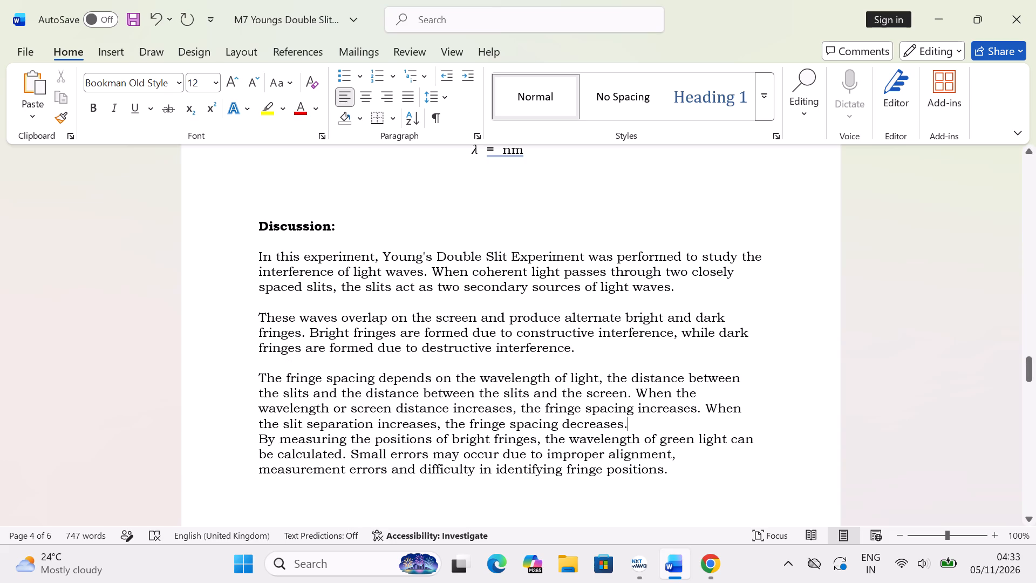
key("Return")
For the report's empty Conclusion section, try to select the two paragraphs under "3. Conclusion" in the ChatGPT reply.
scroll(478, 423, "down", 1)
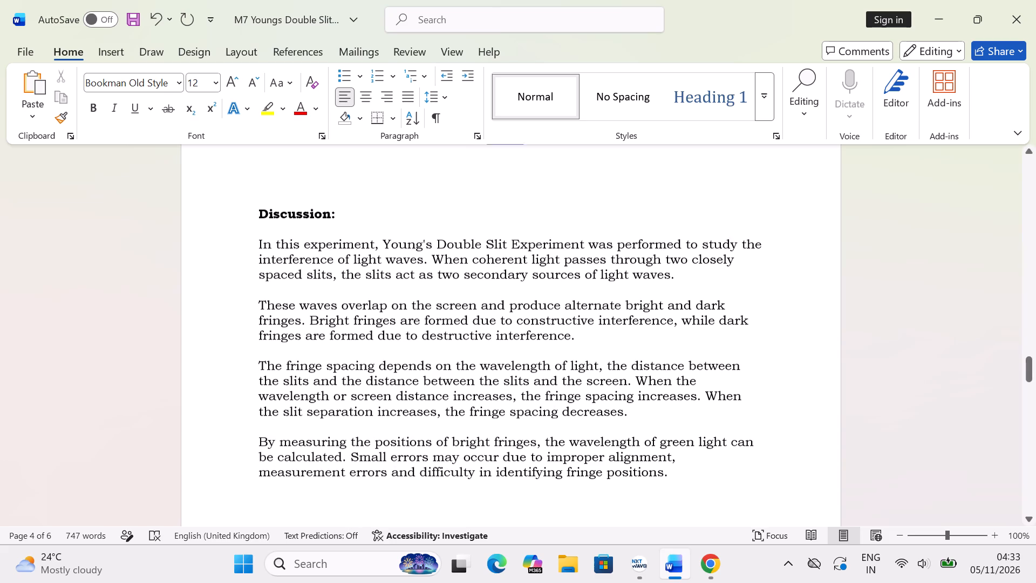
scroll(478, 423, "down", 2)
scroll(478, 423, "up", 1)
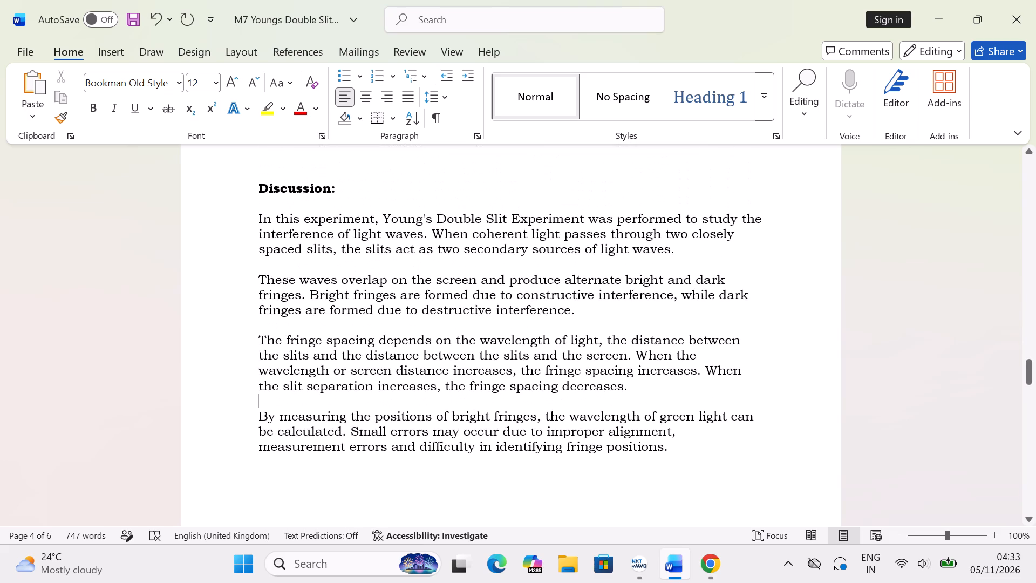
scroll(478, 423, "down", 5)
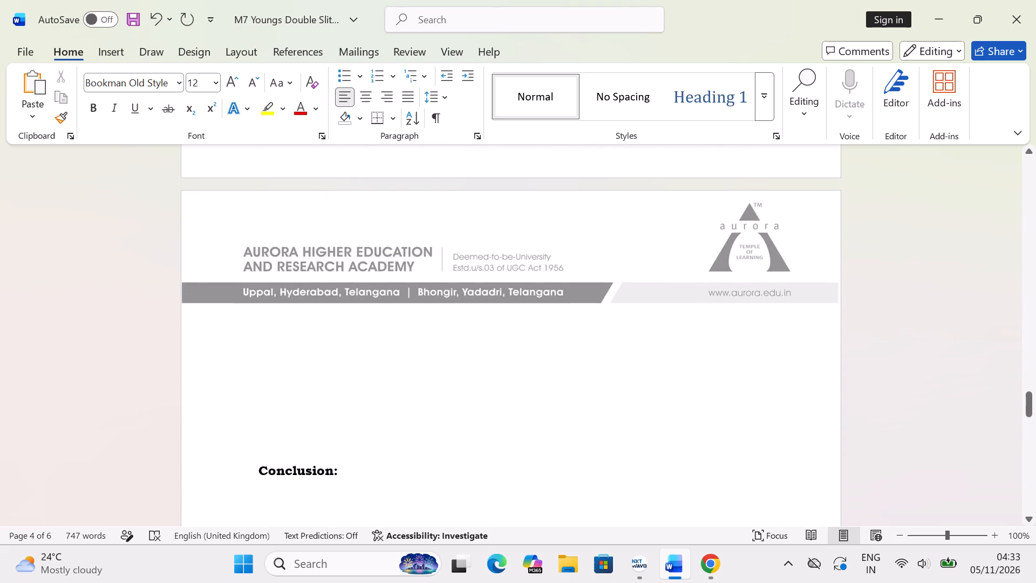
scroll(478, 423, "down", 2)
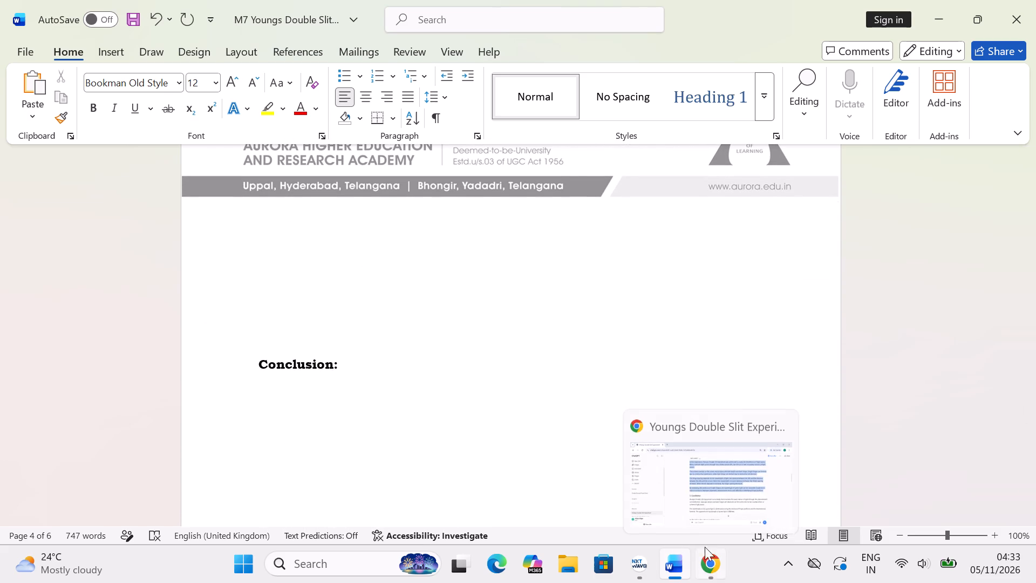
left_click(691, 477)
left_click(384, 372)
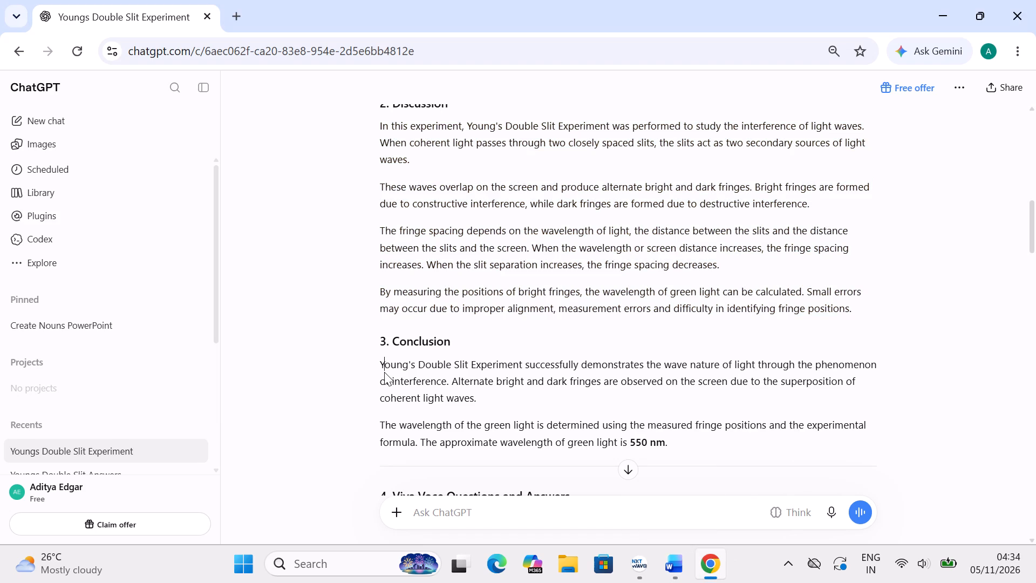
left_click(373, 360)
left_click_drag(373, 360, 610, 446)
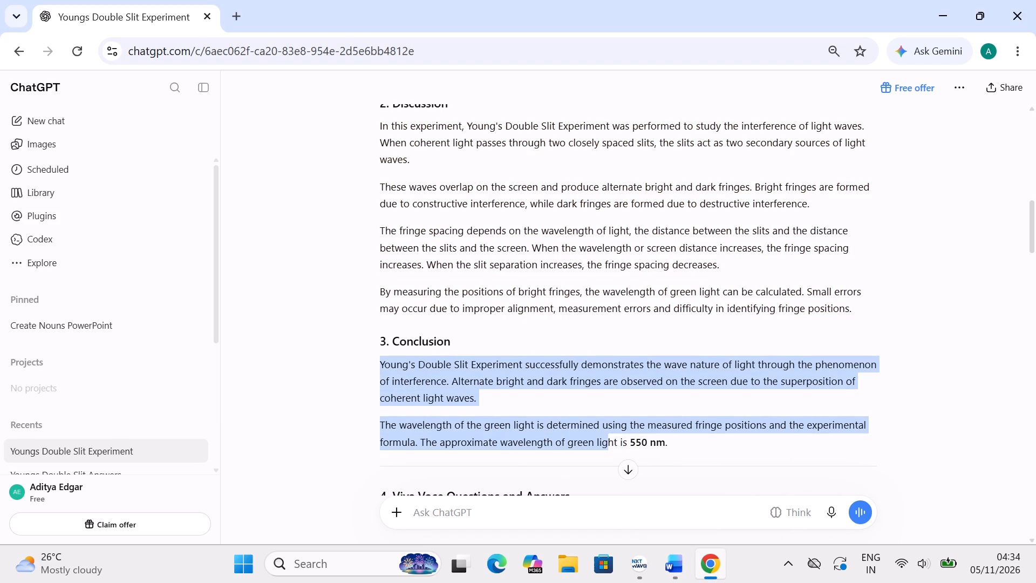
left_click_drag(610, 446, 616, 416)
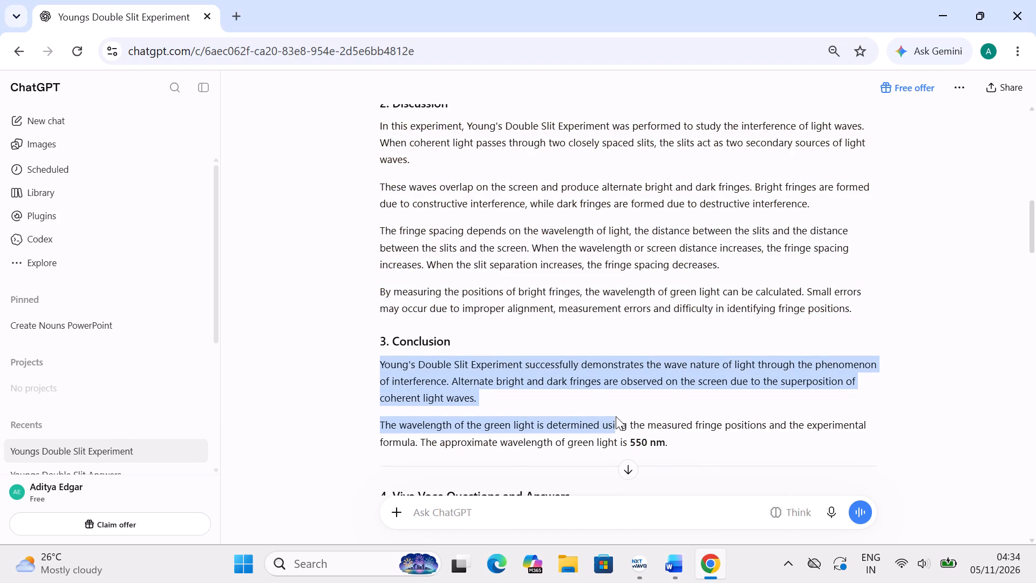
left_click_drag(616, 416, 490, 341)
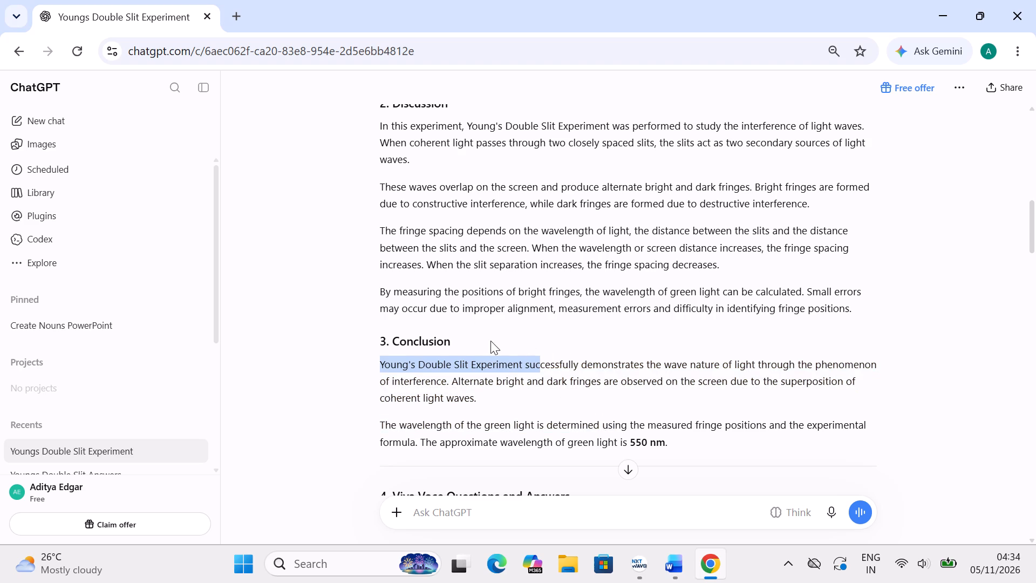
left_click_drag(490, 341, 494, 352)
scroll(495, 354, "down", 2)
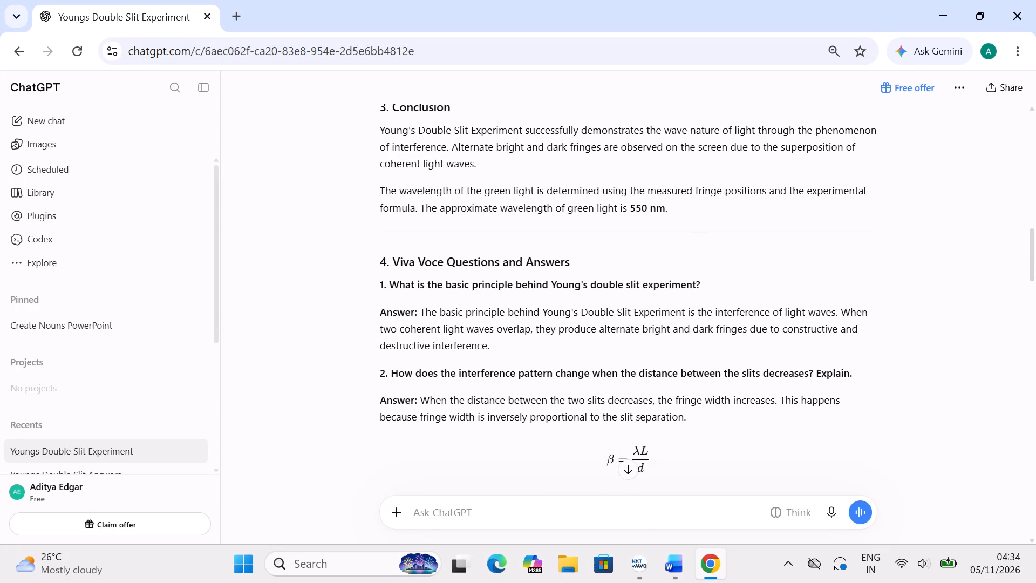
scroll(404, 315, "up", 1)
scroll(404, 315, "down", 1)
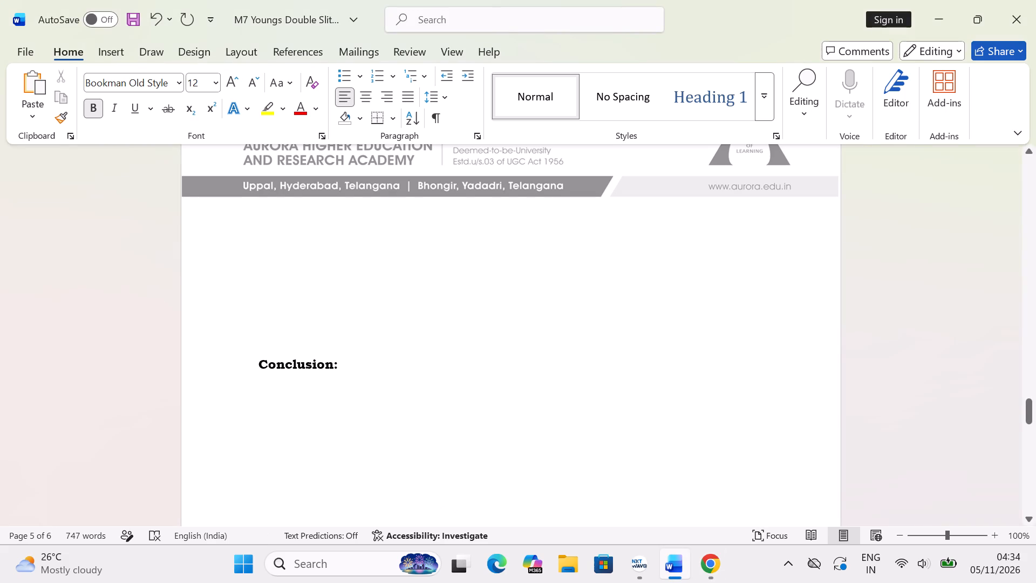
left_click(346, 368)
key("Return")
key("Return")
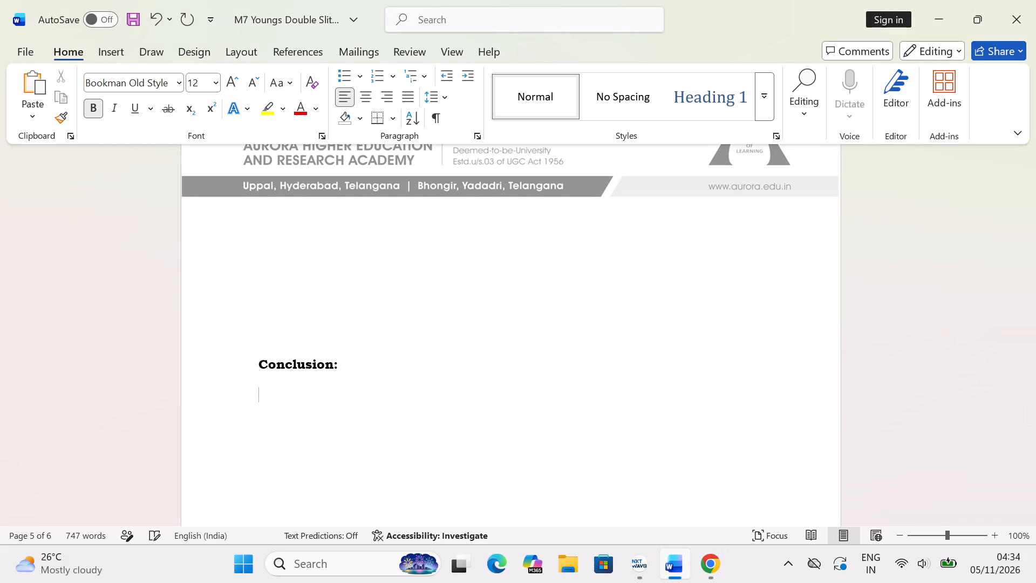
left_click(91, 109)
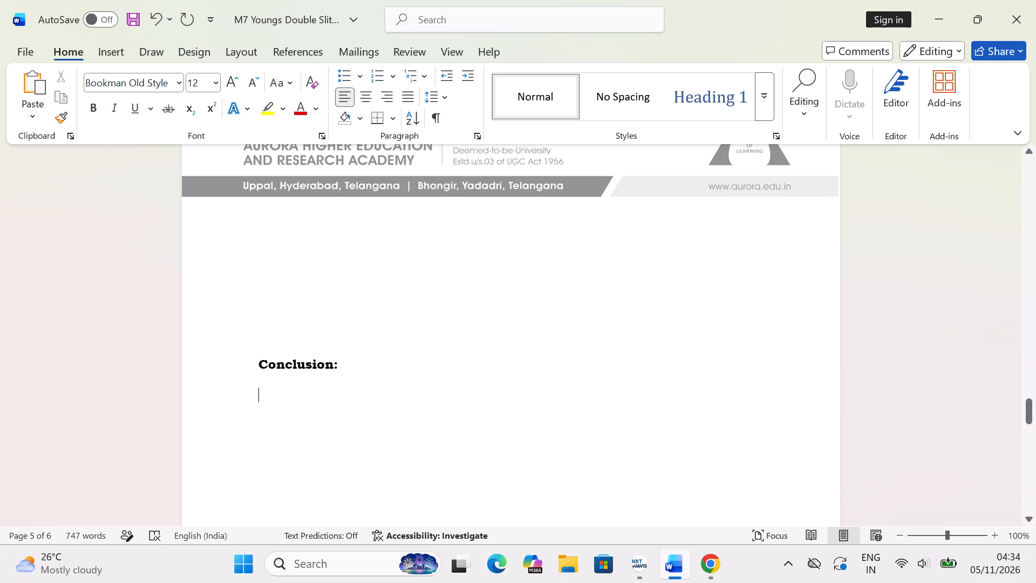
key("ctrl+v")
Remove the blank lines separating the four Discussion paragraphs so they follow one another directly.
scroll(515, 439, "up", 2)
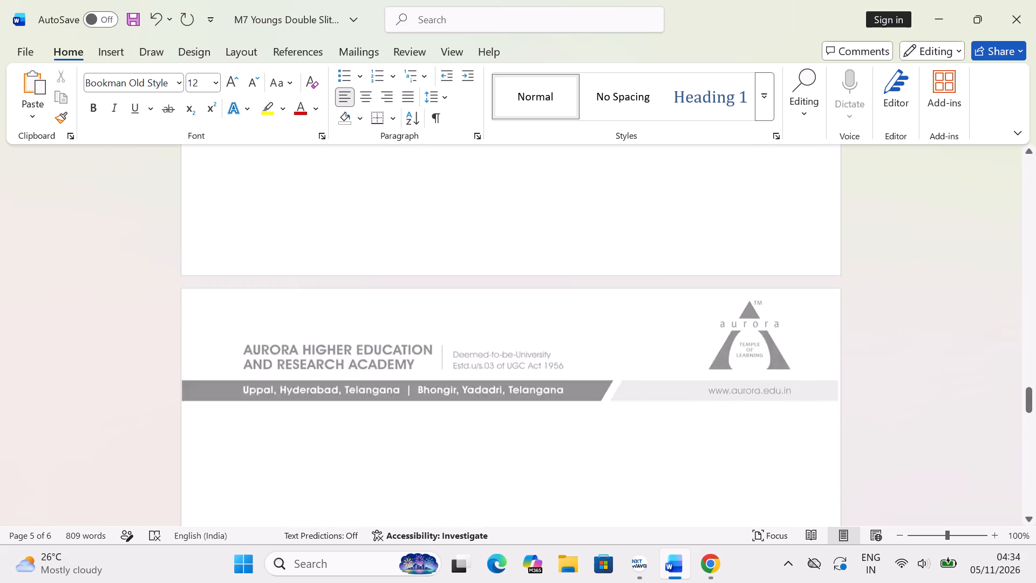
scroll(515, 439, "up", 3)
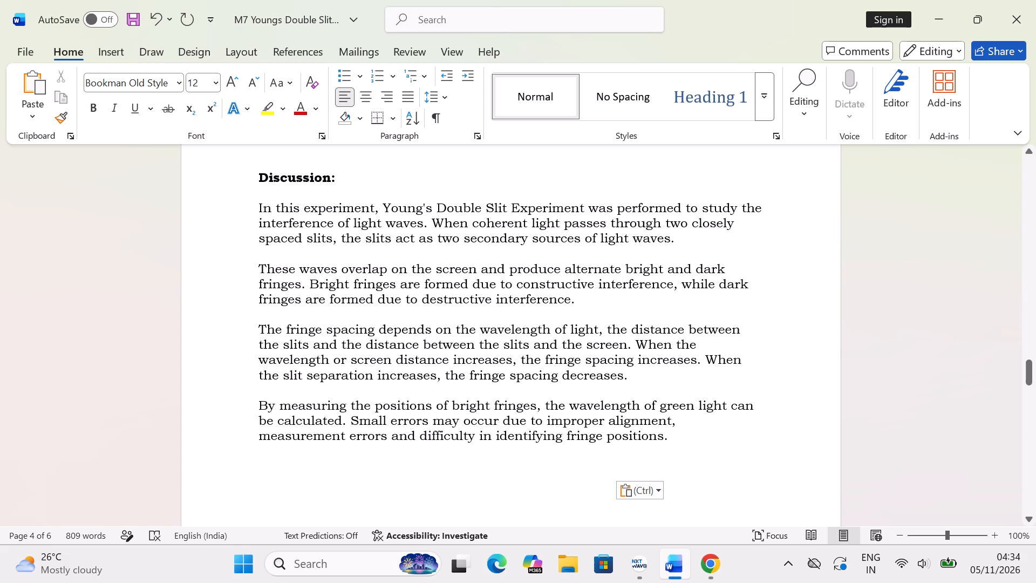
left_click(582, 313)
key("BackSpace")
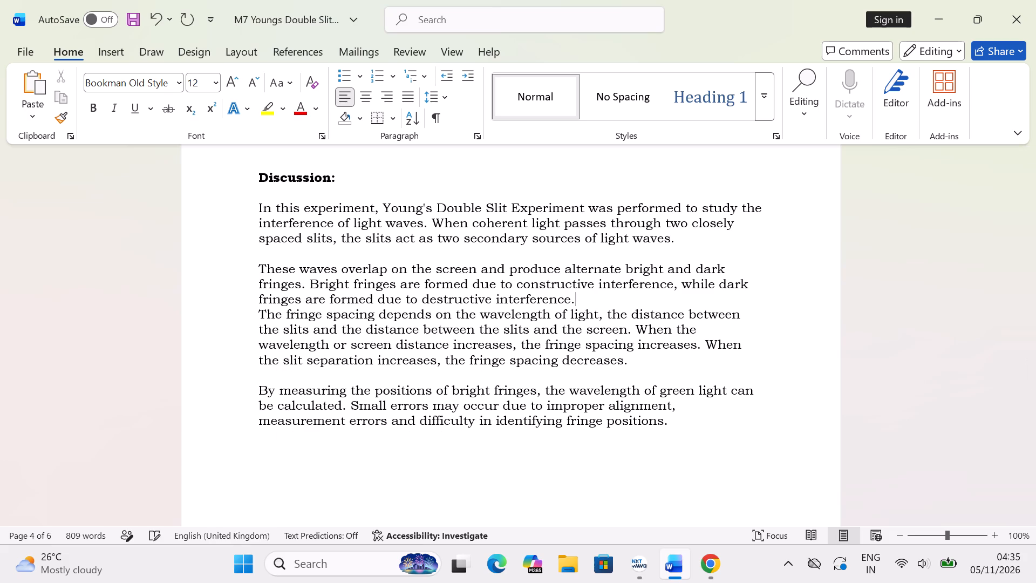
left_click(436, 252)
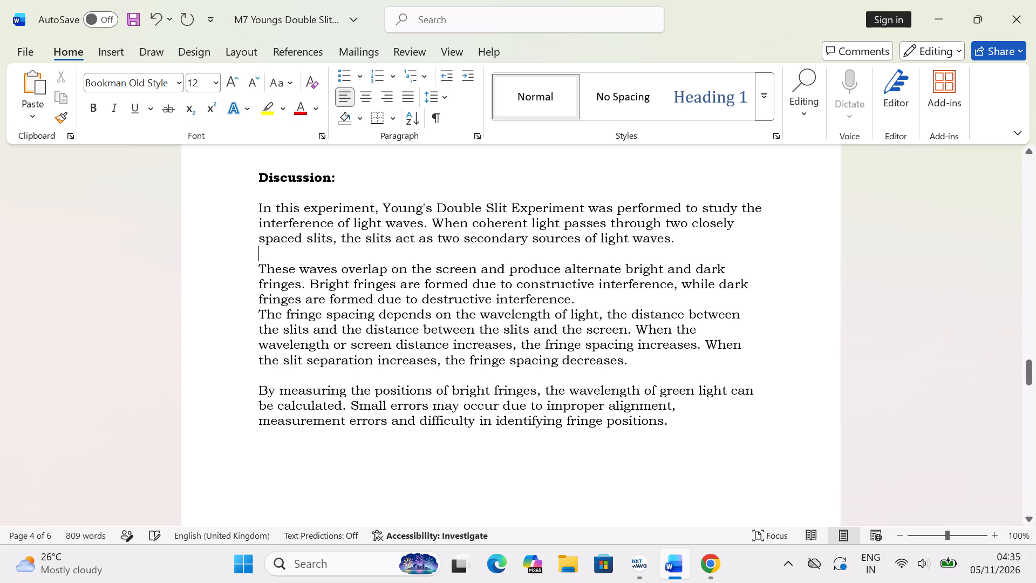
key("BackSpace")
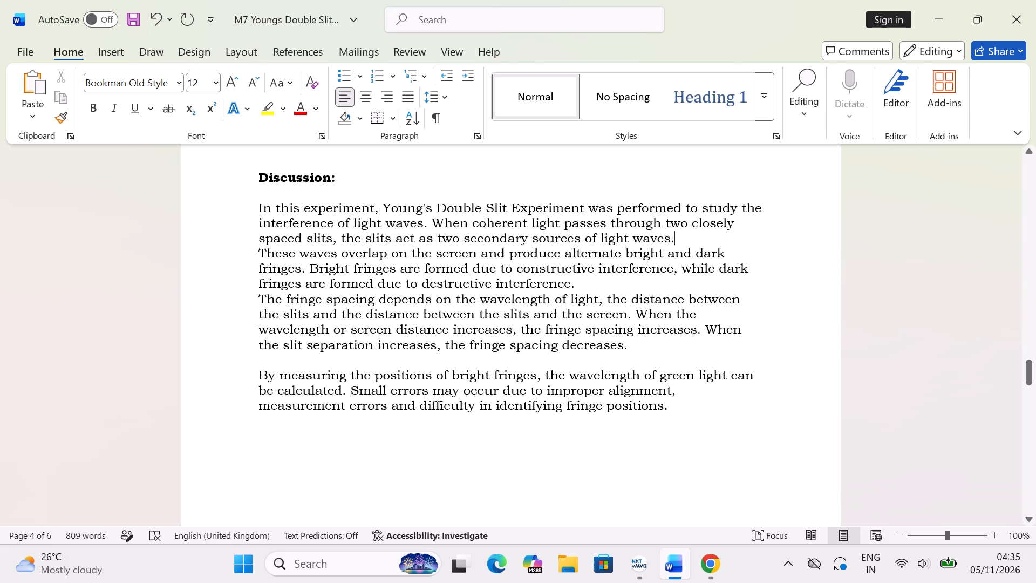
left_click(475, 354)
key("BackSpace")
Delete the blank lines from the top of the Conclusion's page back to the last Discussion paragraph, pulling the Conclusion section up.
scroll(475, 354, "down", 1)
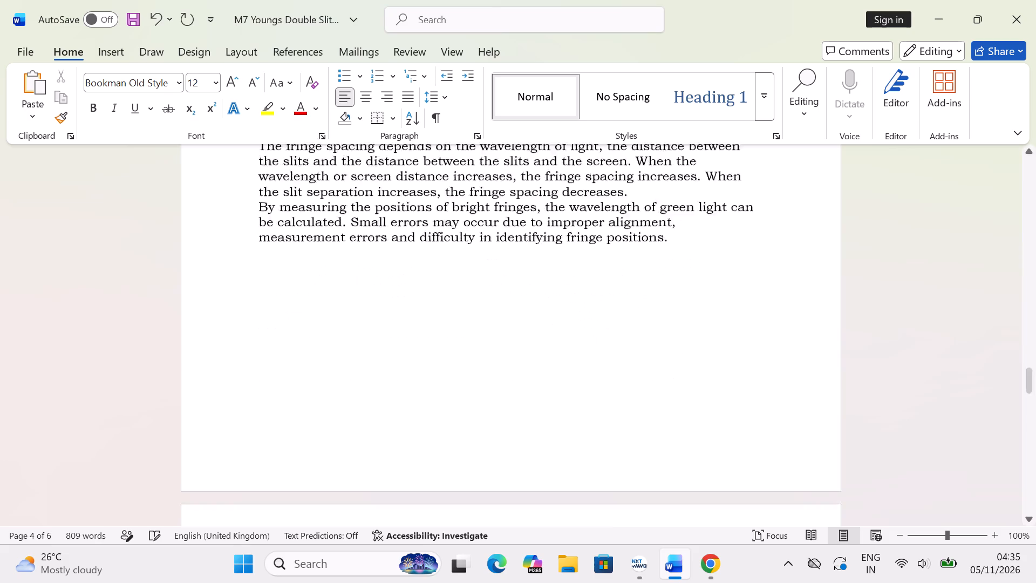
scroll(475, 354, "down", 4)
left_click(243, 301)
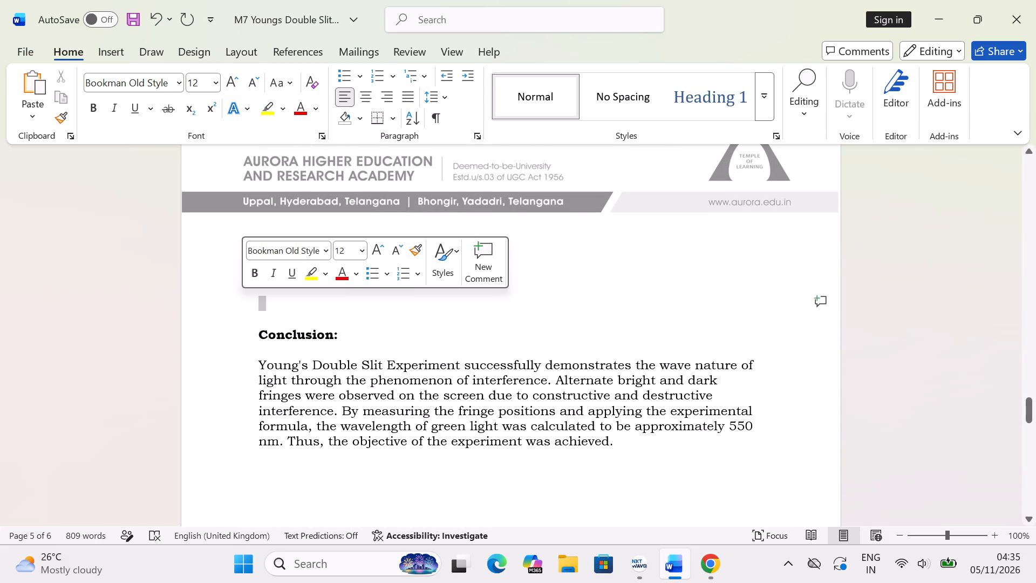
left_click(226, 249)
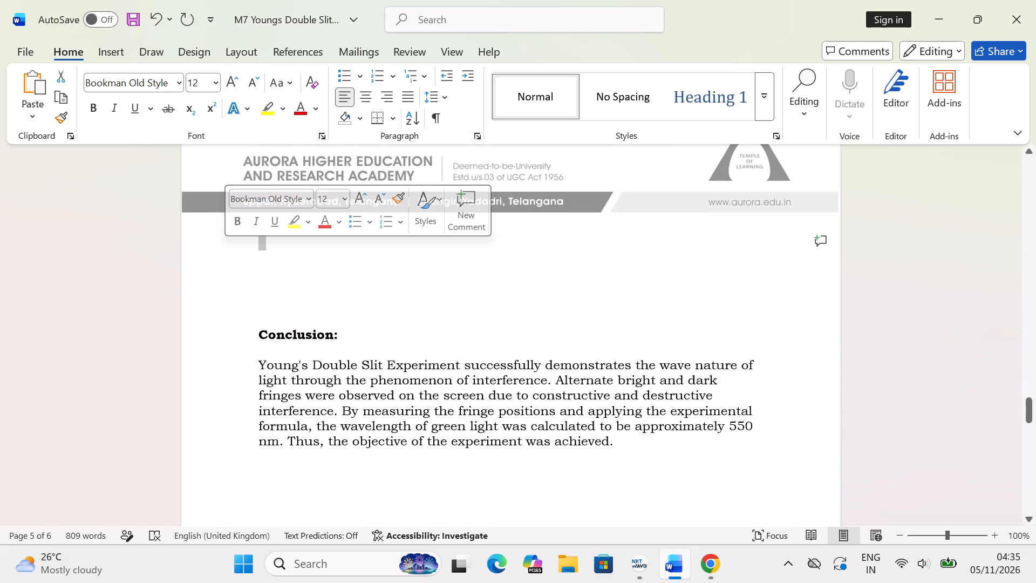
scroll(422, 412, "up", 3)
scroll(422, 412, "down", 1)
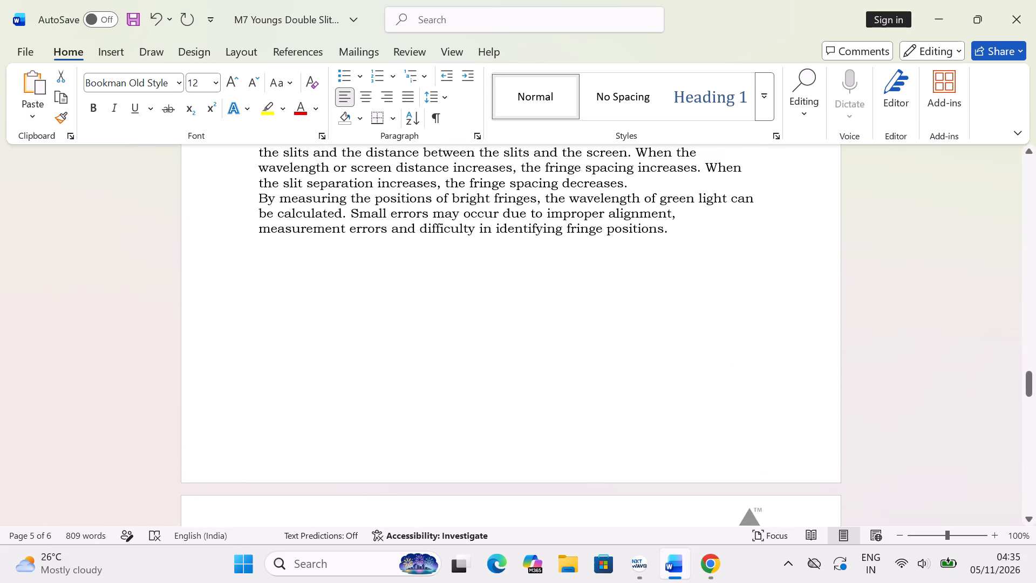
scroll(422, 412, "down", 1)
left_click(281, 448)
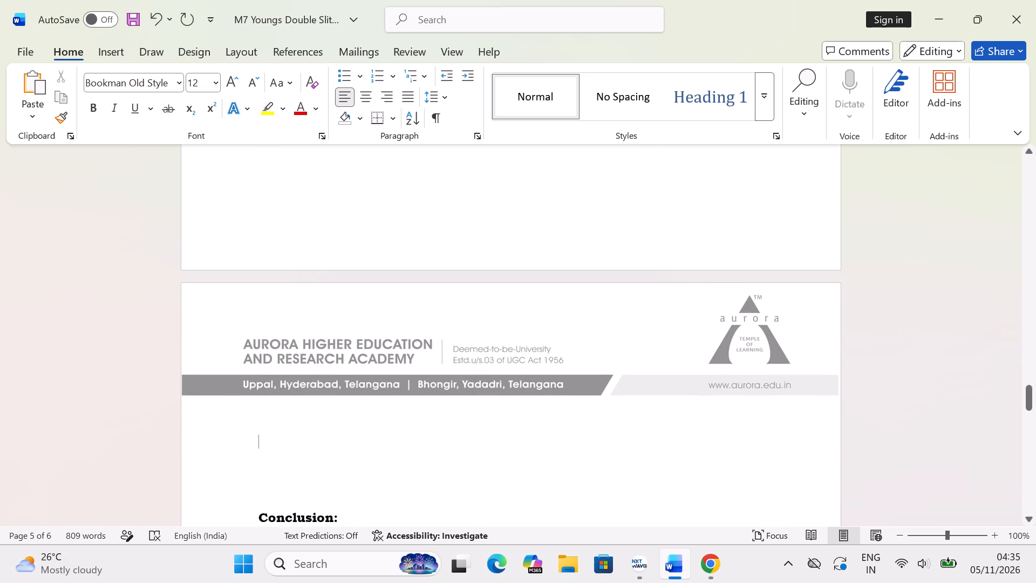
key("BackSpace")
key("BackSpace")
key("BackSpace")
key("BackSpace")
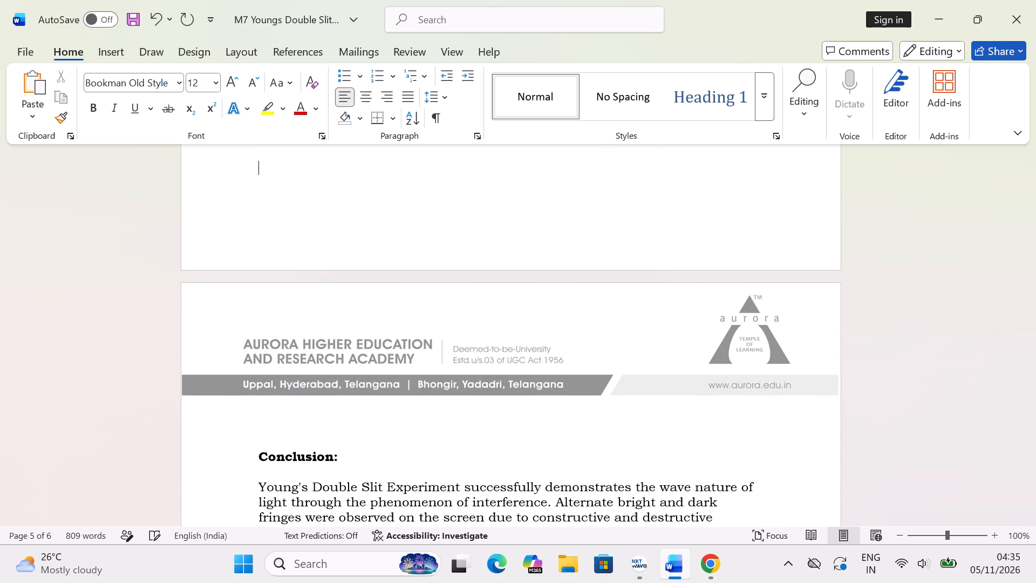
key("BackSpace")
key("BackSpace")
key("BackSpace")
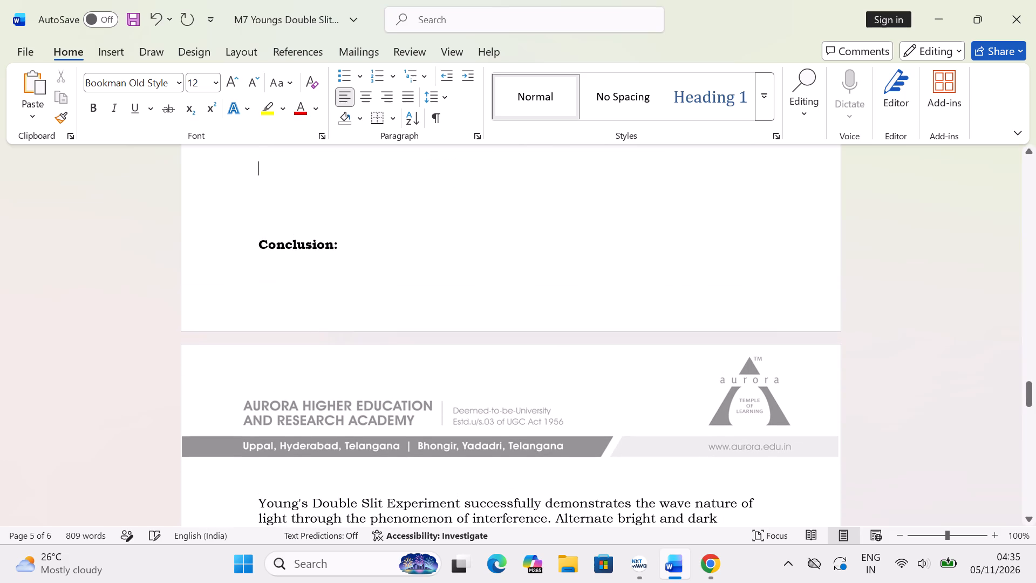
key("BackSpace")
key("BackSpace")
key("BackSpace")
key("BackSpace")
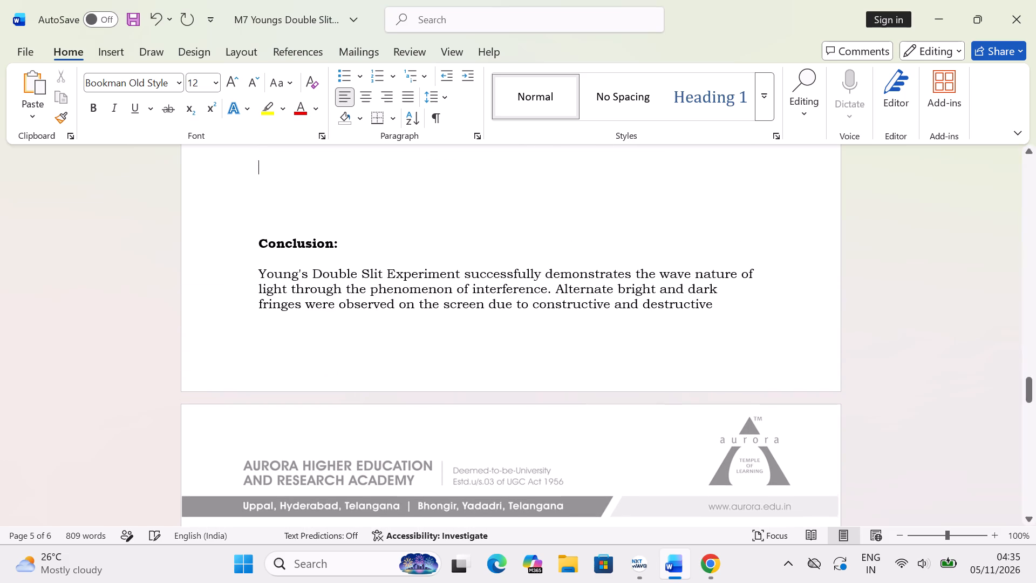
key("BackSpace")
key("BackSpace")
key("BackSpace")
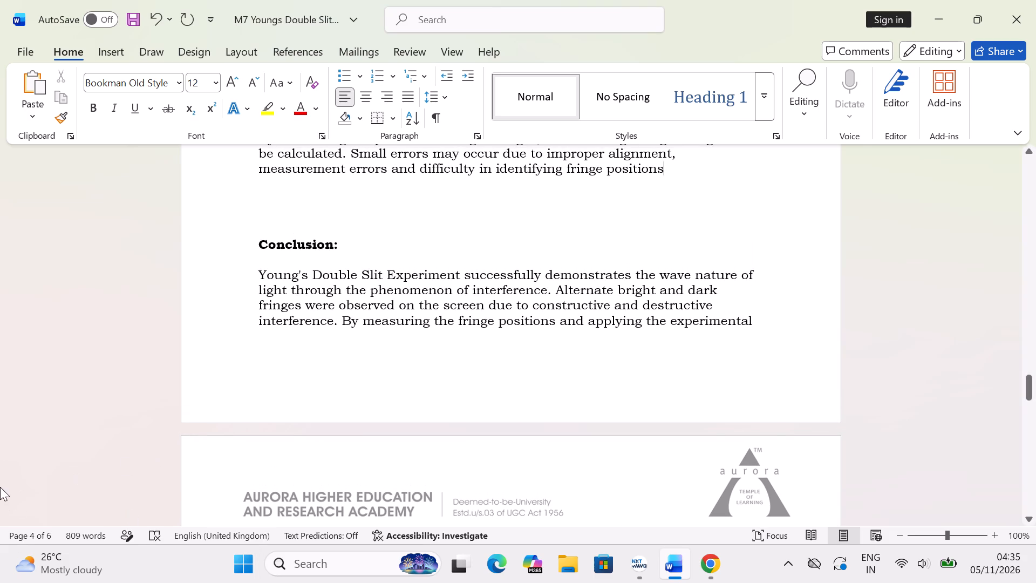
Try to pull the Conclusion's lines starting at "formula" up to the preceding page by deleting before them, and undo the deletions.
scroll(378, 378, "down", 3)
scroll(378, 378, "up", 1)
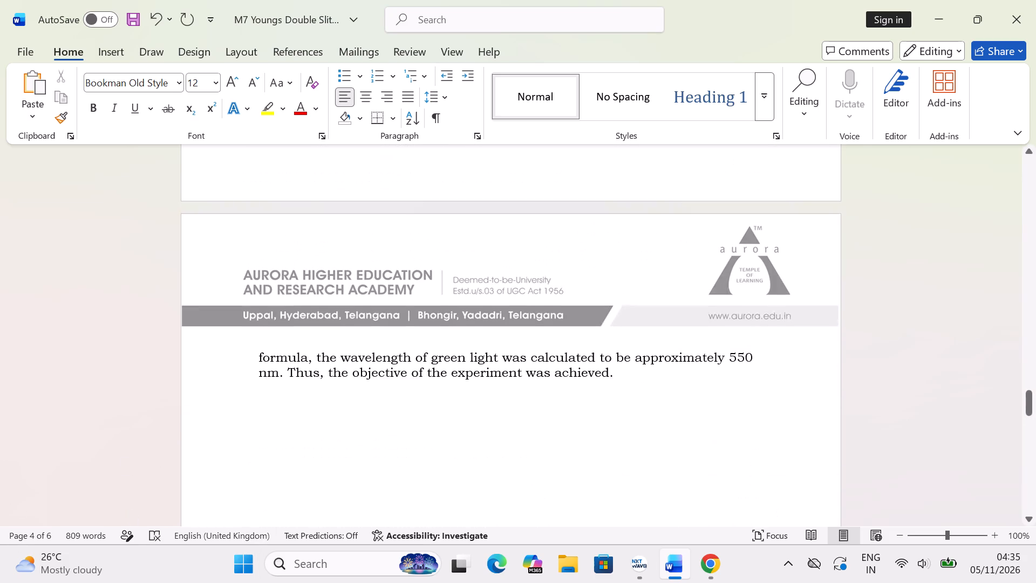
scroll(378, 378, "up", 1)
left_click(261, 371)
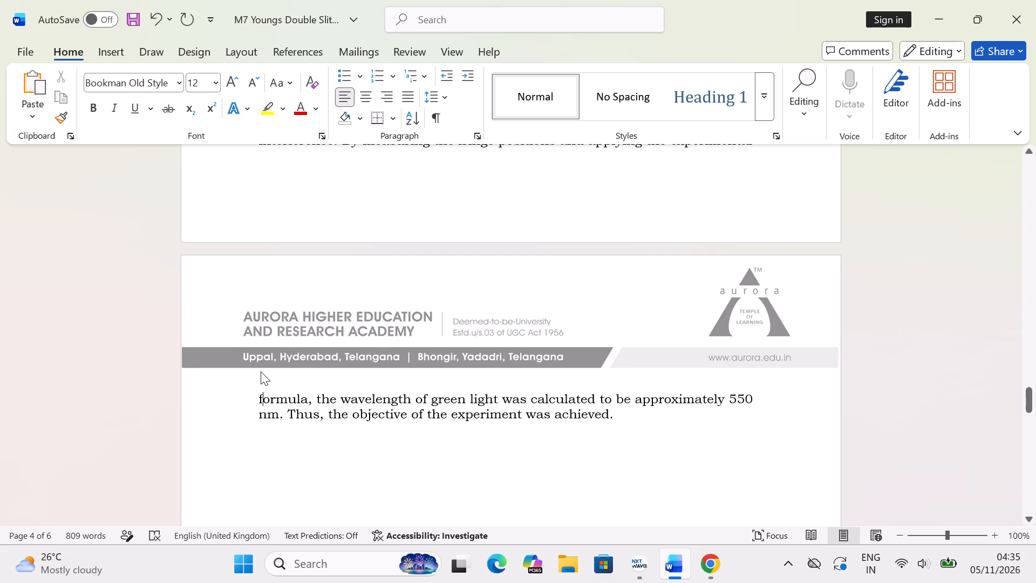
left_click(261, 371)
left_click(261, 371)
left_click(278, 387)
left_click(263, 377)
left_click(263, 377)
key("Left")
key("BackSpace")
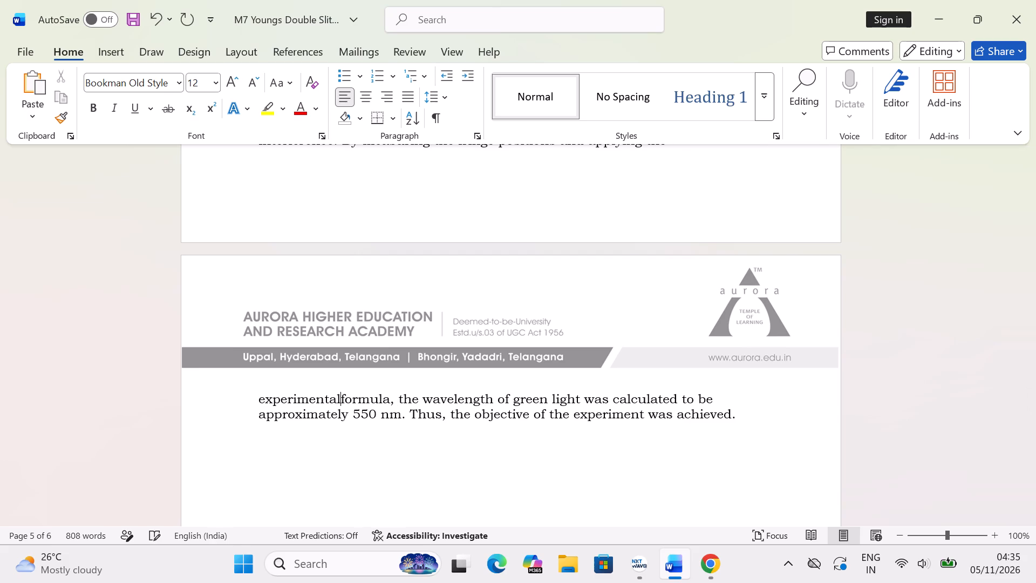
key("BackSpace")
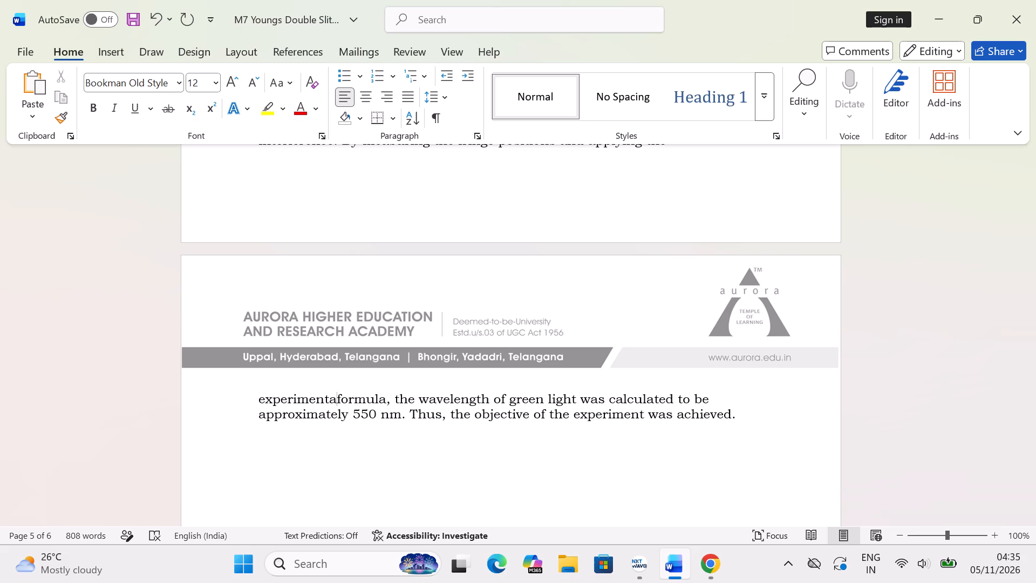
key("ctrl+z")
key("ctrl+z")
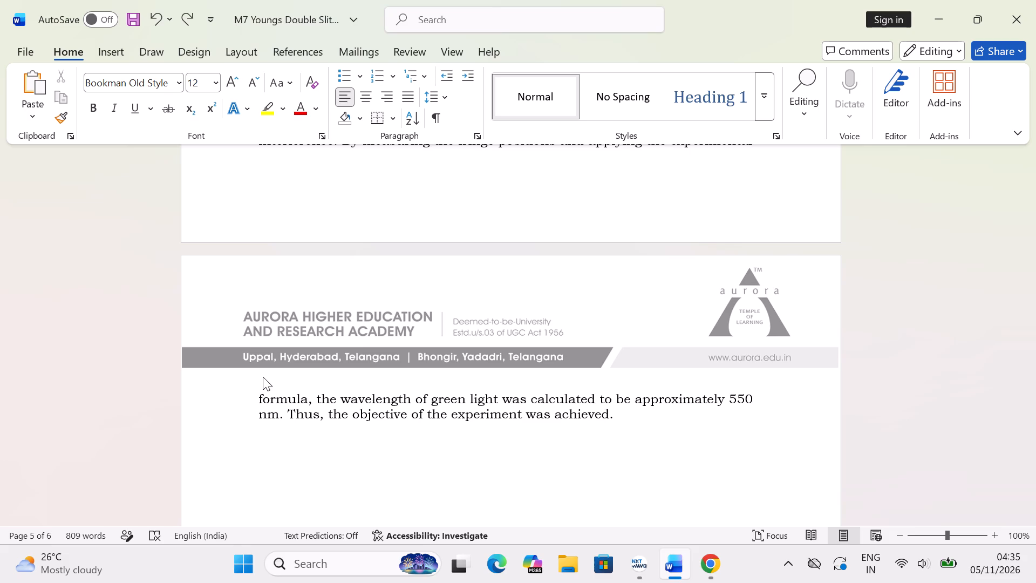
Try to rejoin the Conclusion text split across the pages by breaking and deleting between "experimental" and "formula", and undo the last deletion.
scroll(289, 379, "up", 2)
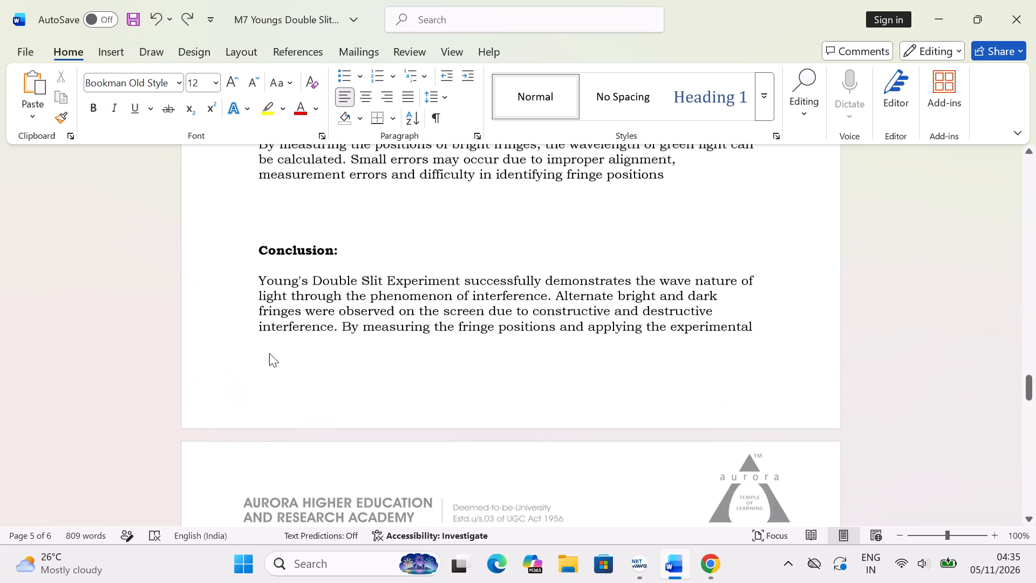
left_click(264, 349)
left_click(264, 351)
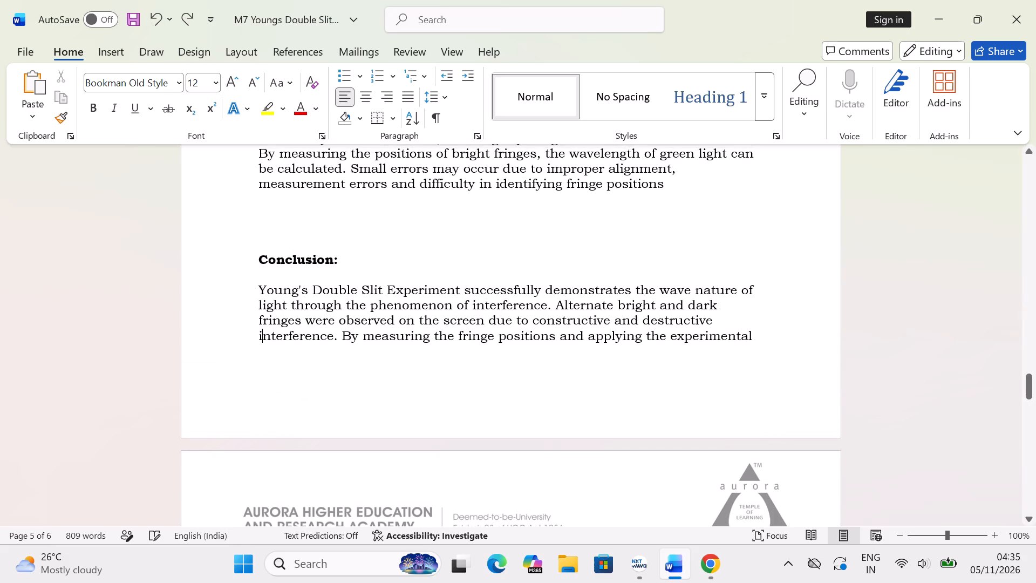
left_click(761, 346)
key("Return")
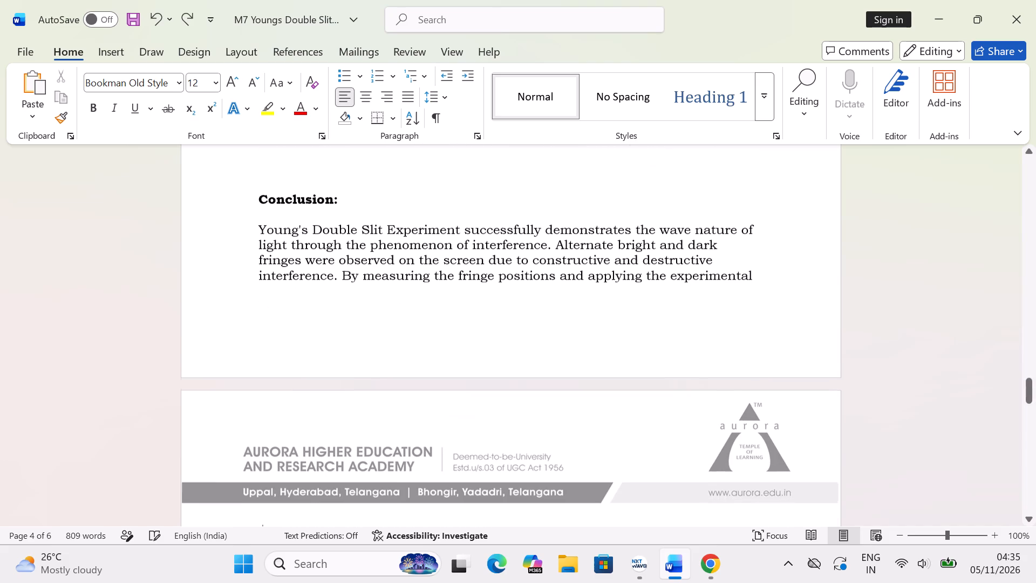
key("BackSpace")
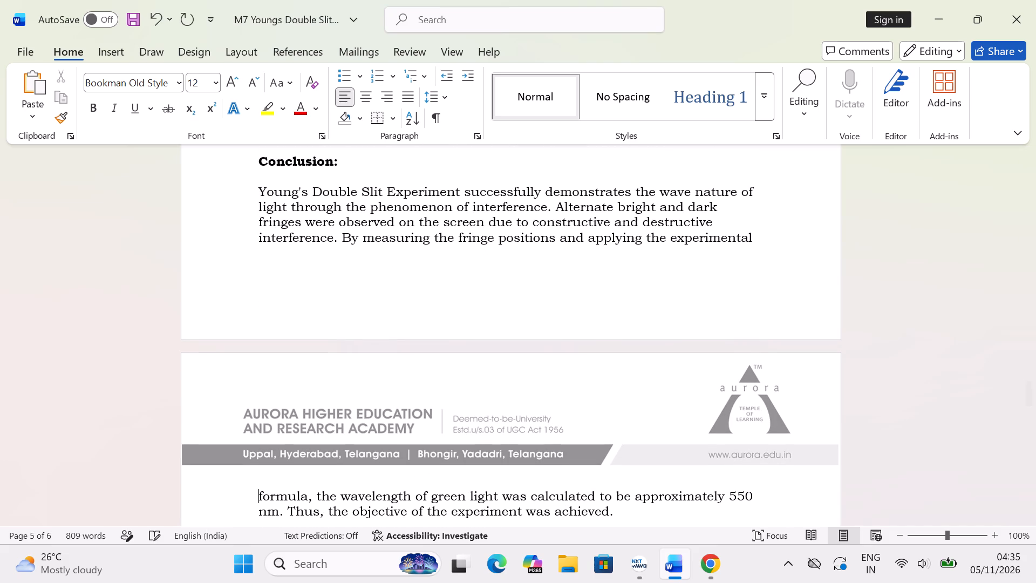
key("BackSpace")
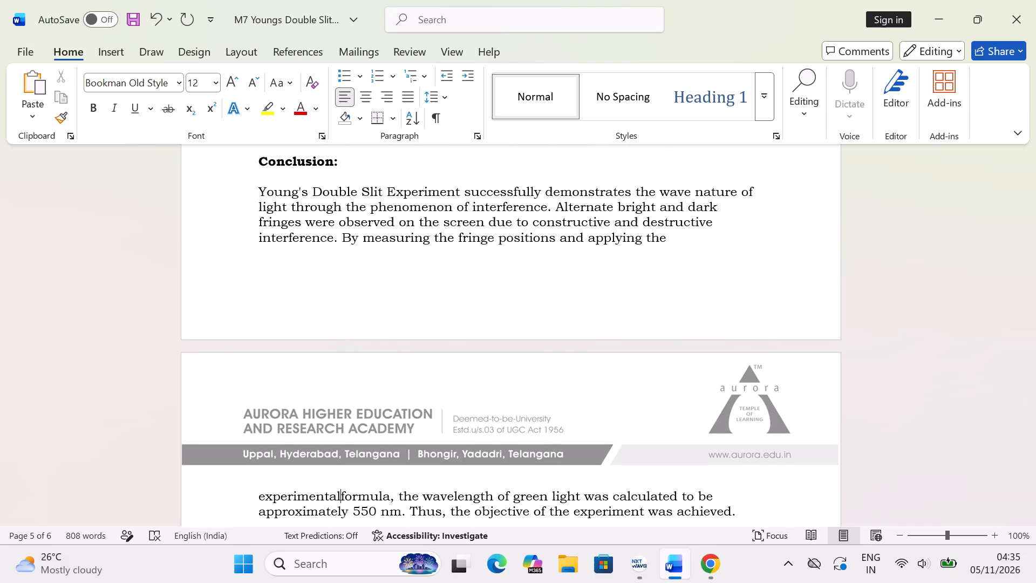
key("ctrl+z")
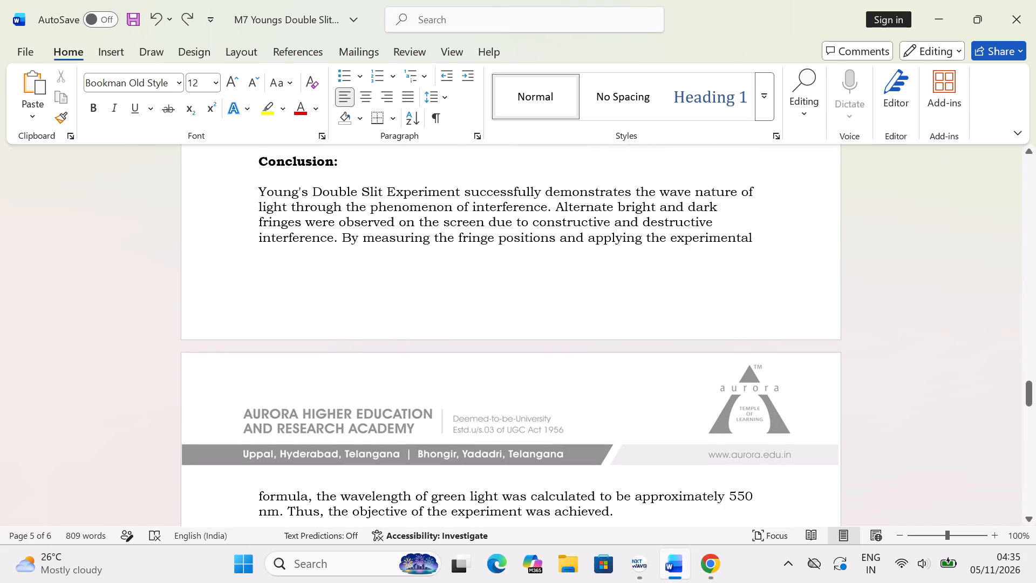
Delete three blank lines above the Conclusion heading, leaving one blank line after the Discussion.
scroll(765, 289, "up", 2)
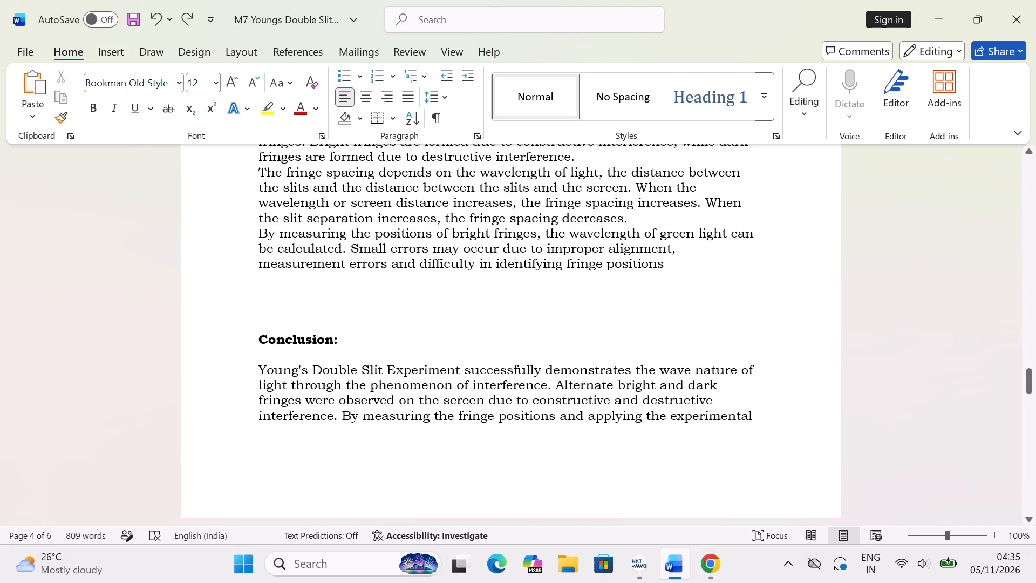
left_click(250, 326)
key("BackSpace")
key("BackSpace")
key("BackSpace")
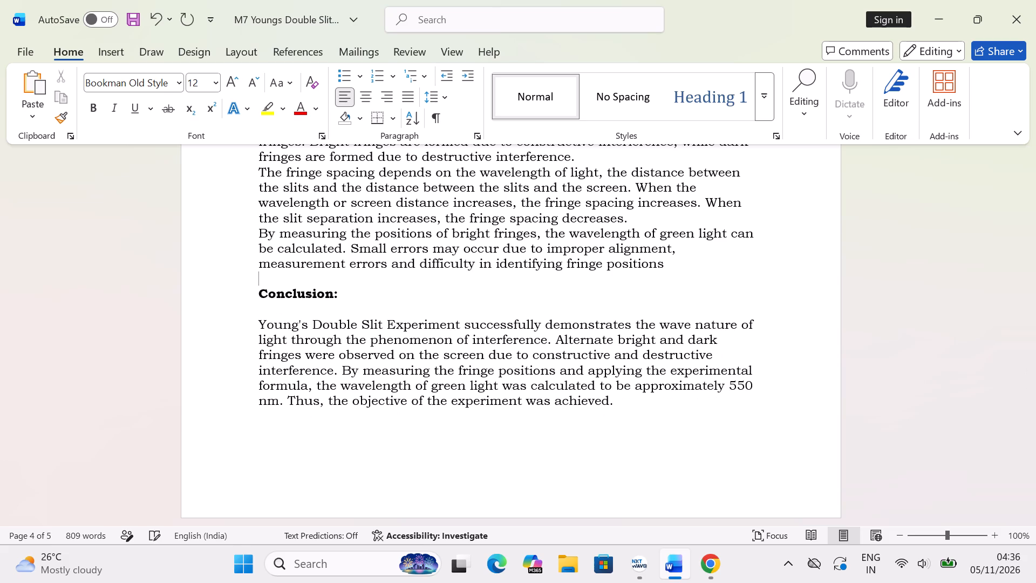
Add unnumbered blank lines below the fifth viva voce question as space for the answers.
scroll(330, 483, "down", 2)
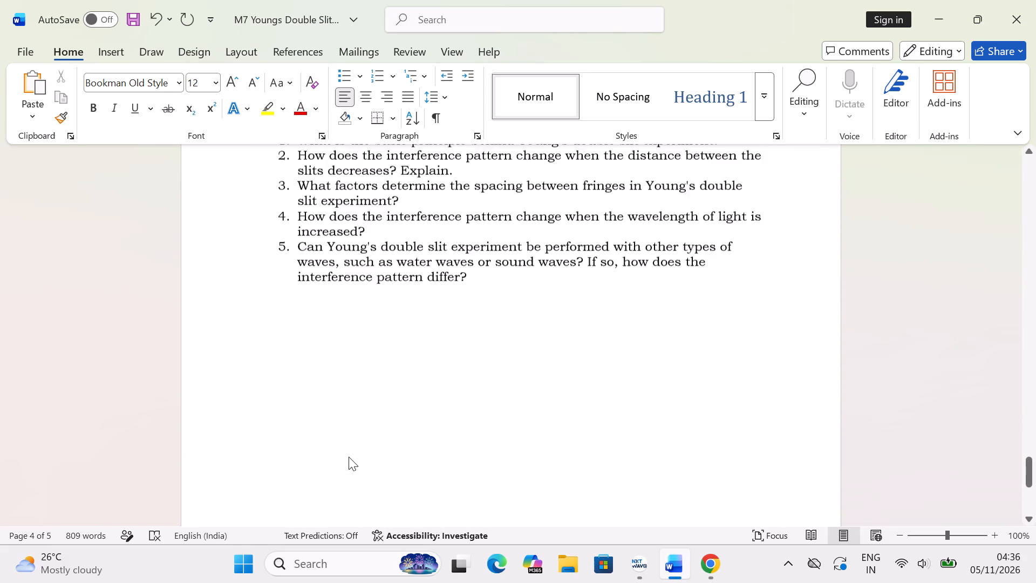
left_click(492, 371)
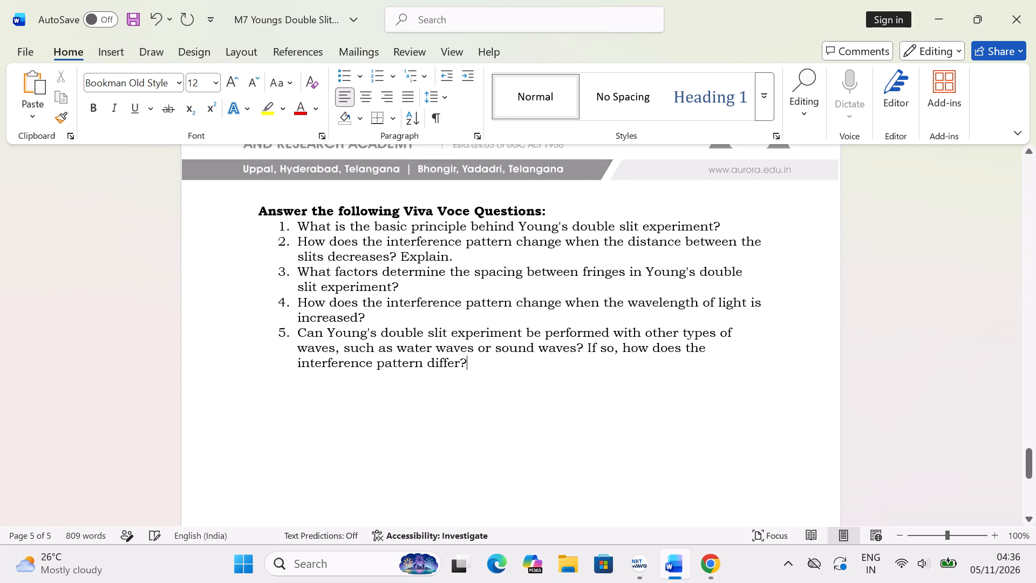
key("Return")
key("BackSpace")
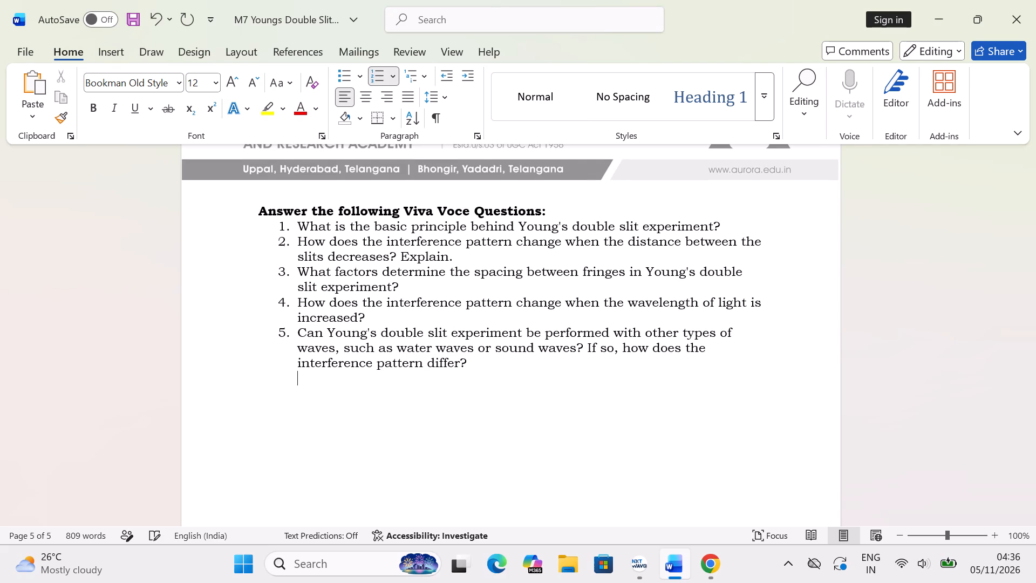
key("Return")
key("Return")
Copy the first viva question, "What is the basic principle behind Young's double slit experiment?", and paste it below the question list.
left_click(277, 223)
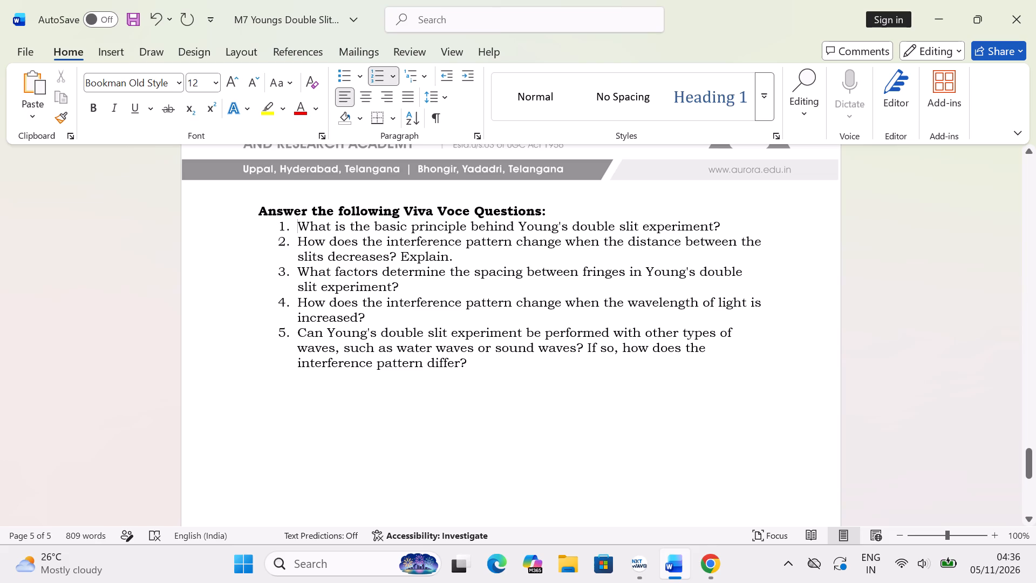
left_click(278, 225)
left_click(278, 225)
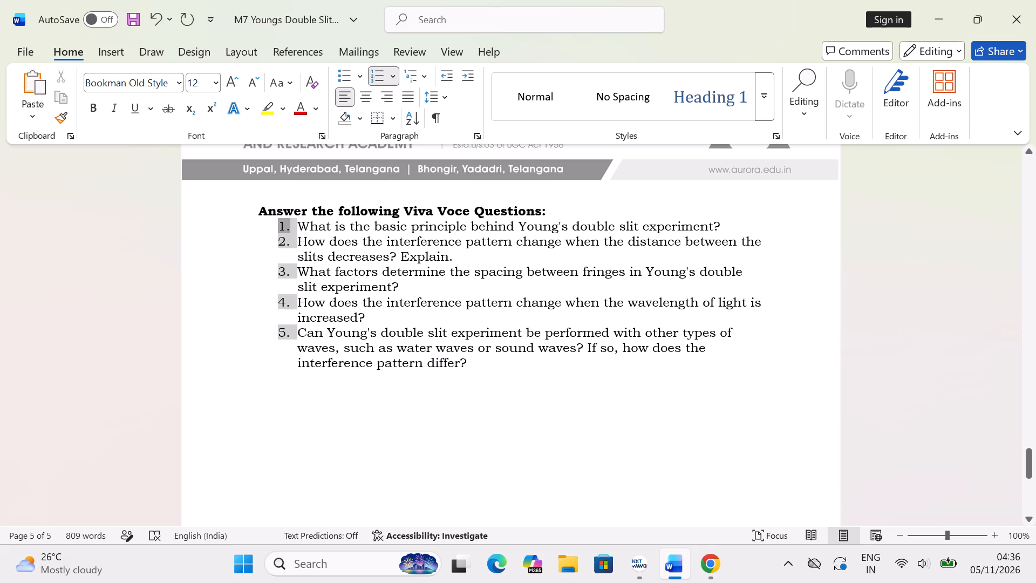
left_click(281, 228)
left_click(273, 225)
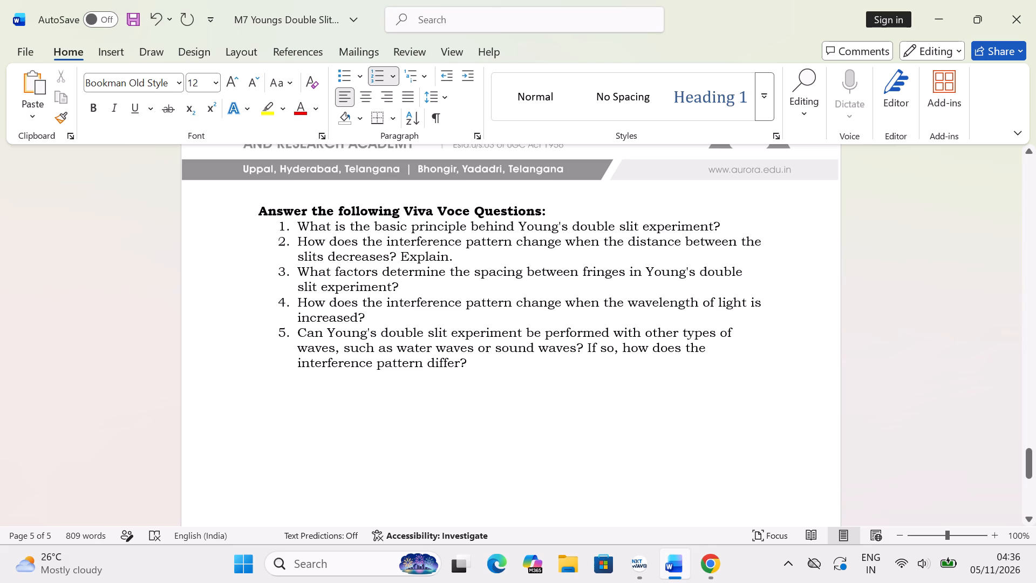
left_click_drag(276, 225, 529, 221)
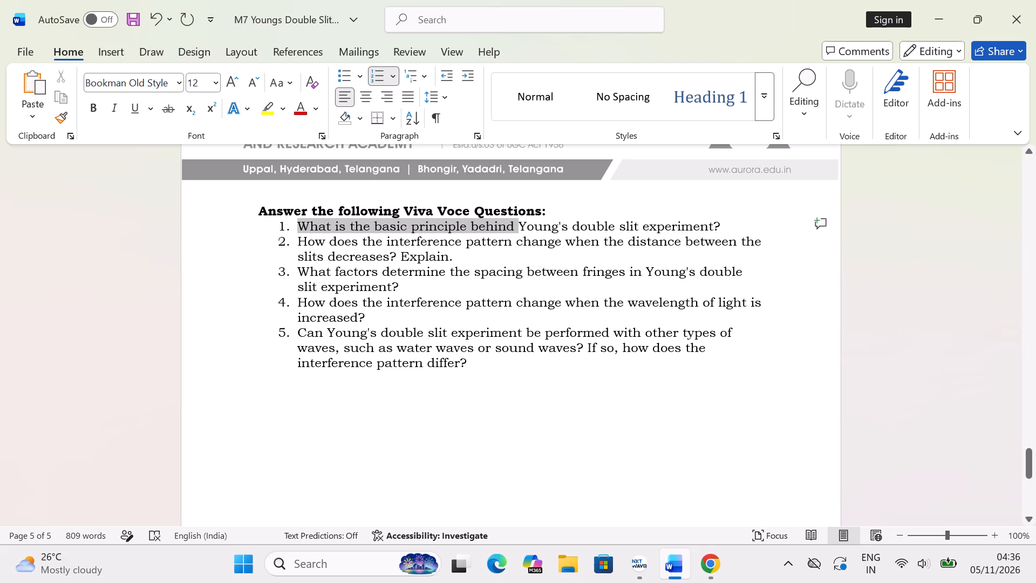
left_click_drag(529, 221, 730, 229)
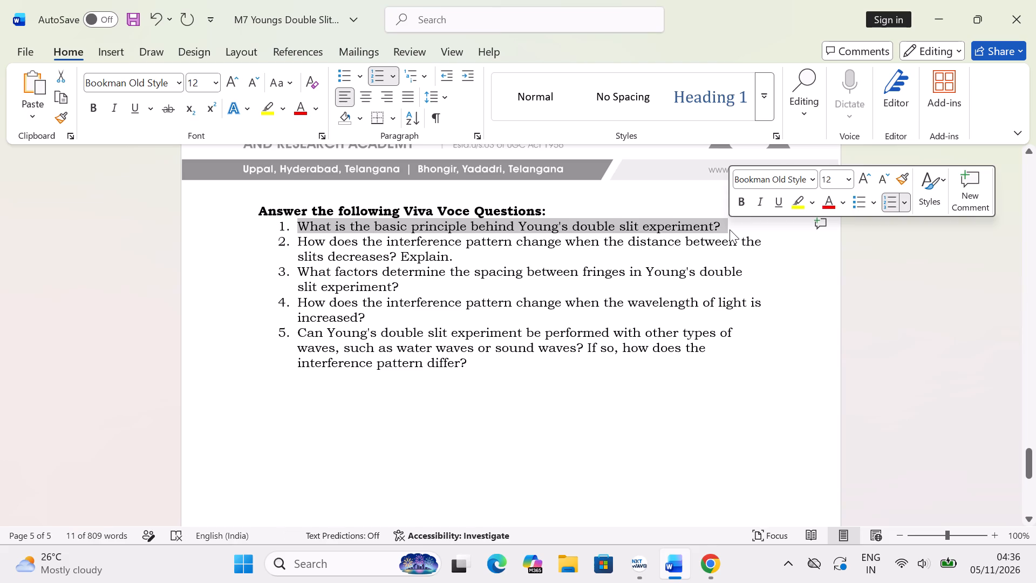
key("ctrl+c")
key("ctrl+c")
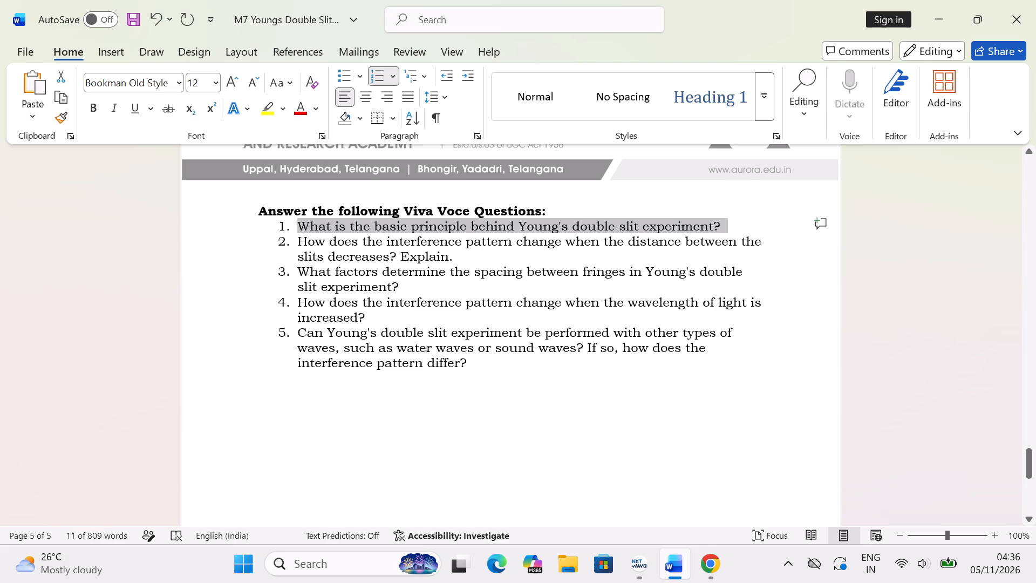
left_click(284, 418)
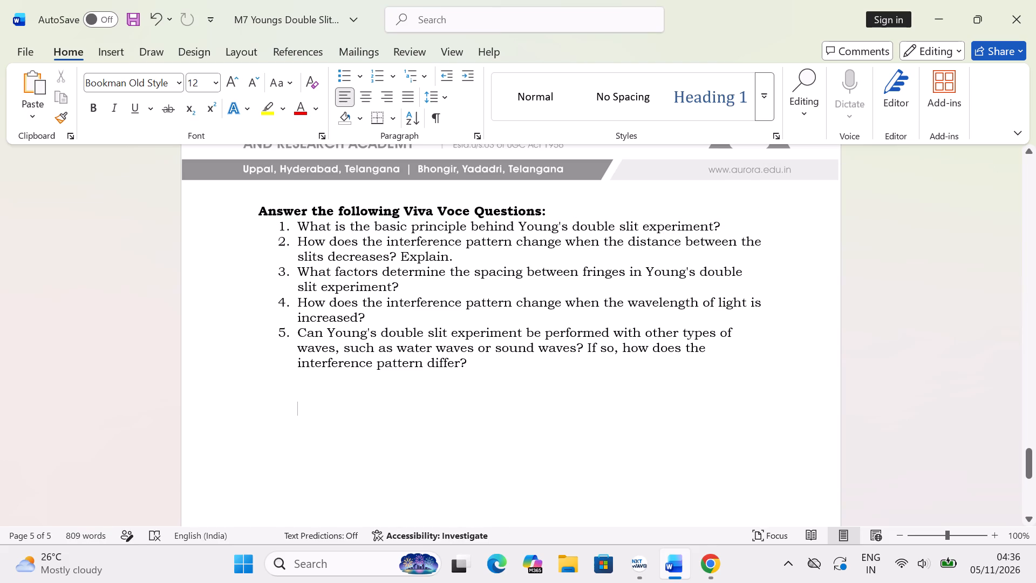
key("ctrl+v")
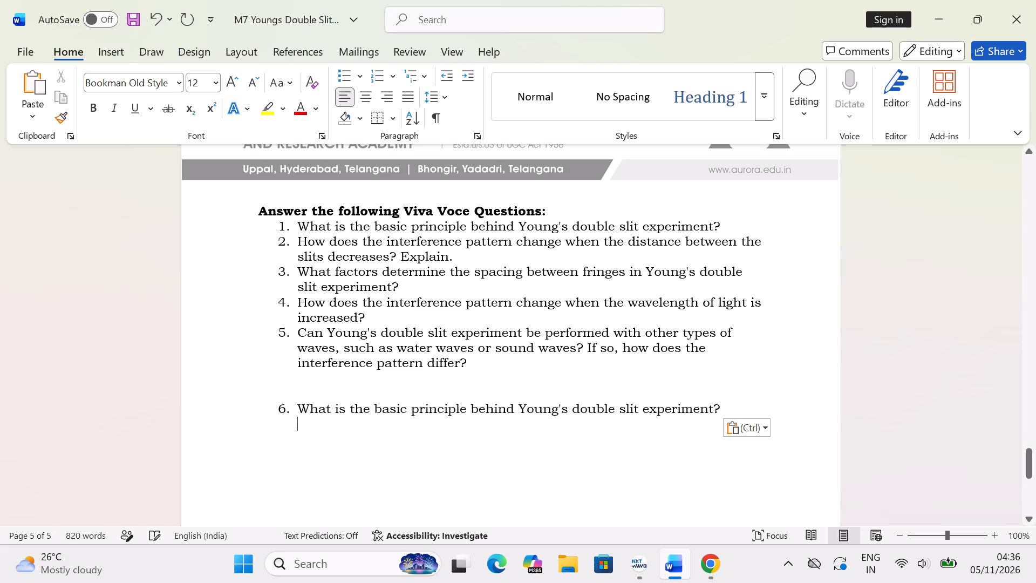
Replace the automatic number of the pasted question with a plain-text "1.".
left_click(290, 408)
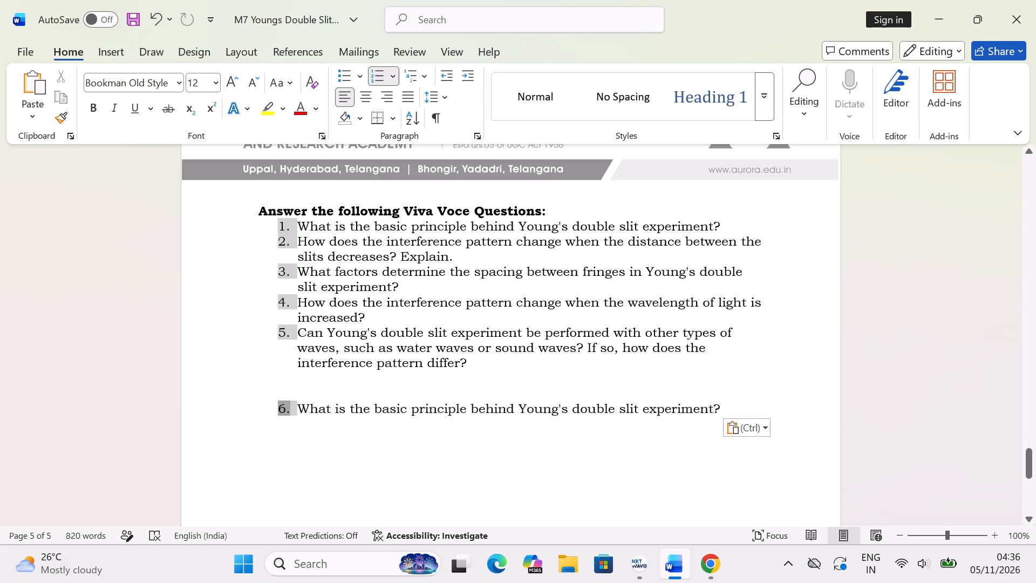
key("BackSpace")
type("1.")
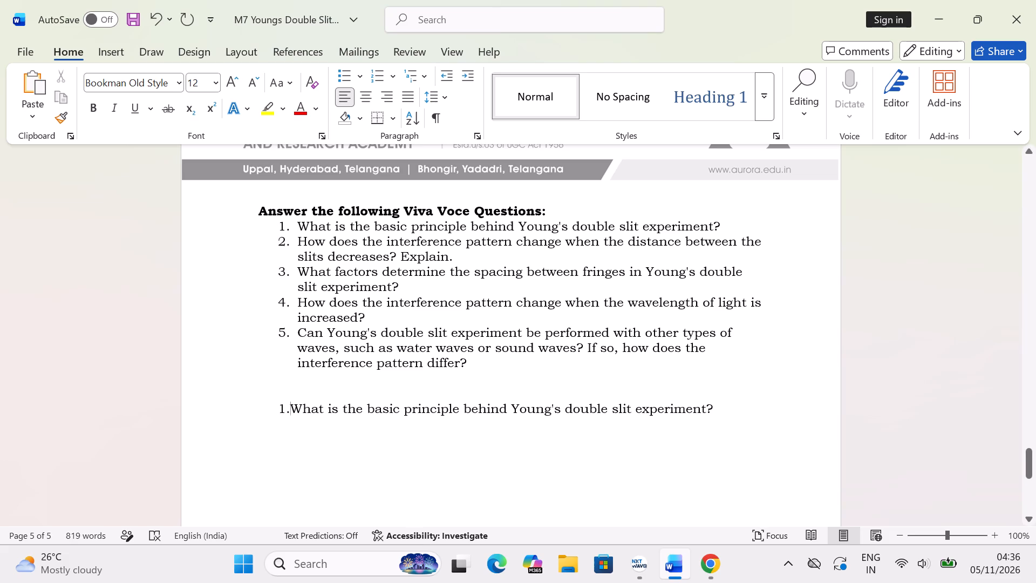
Make the whole pasted line "1.What is the basic principle behind Young's double slit experiment?" bold.
left_click(276, 409)
key("ctrl+b")
left_click_drag(276, 409, 608, 414)
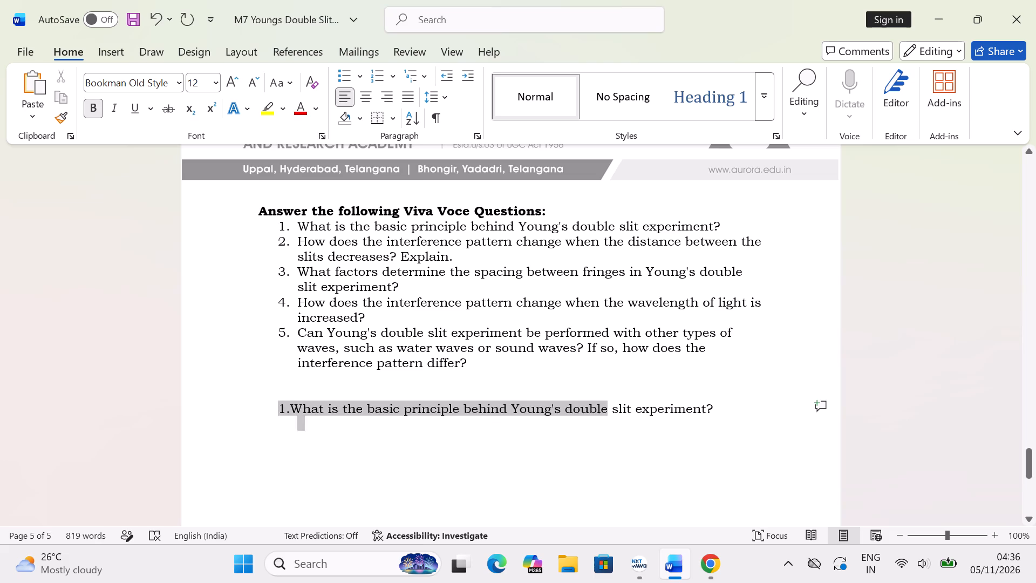
left_click_drag(608, 414, 739, 406)
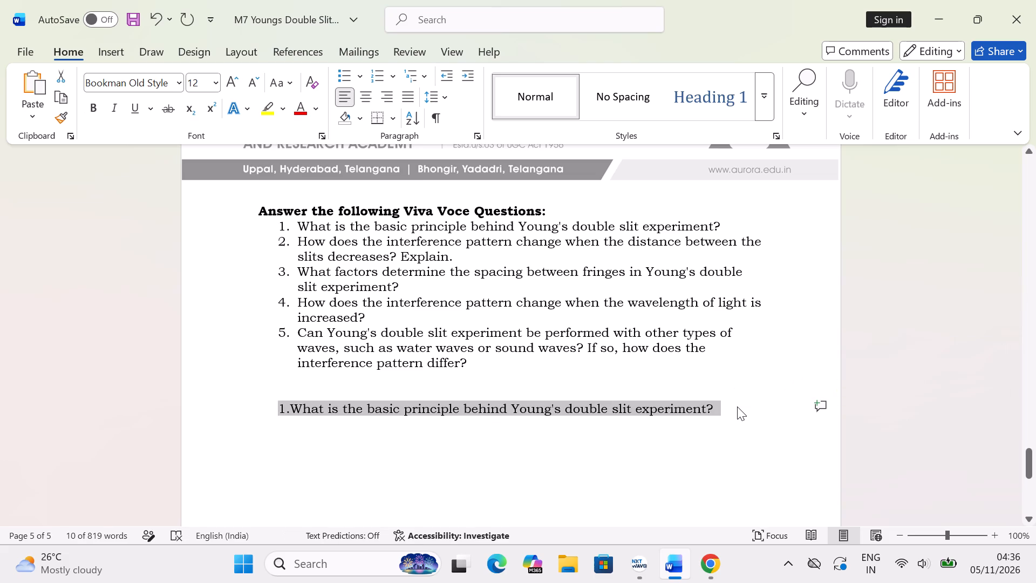
key("ctrl+b")
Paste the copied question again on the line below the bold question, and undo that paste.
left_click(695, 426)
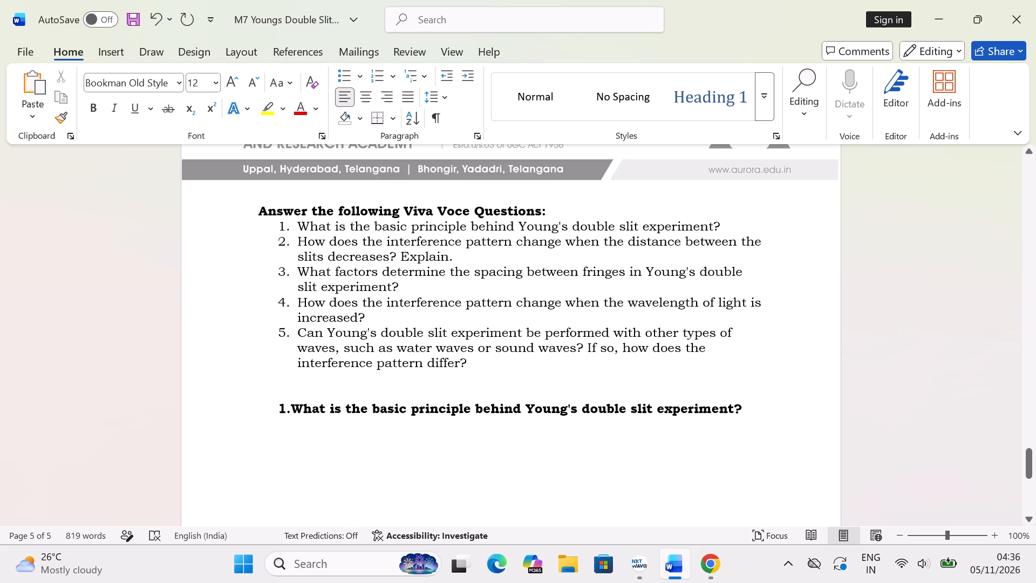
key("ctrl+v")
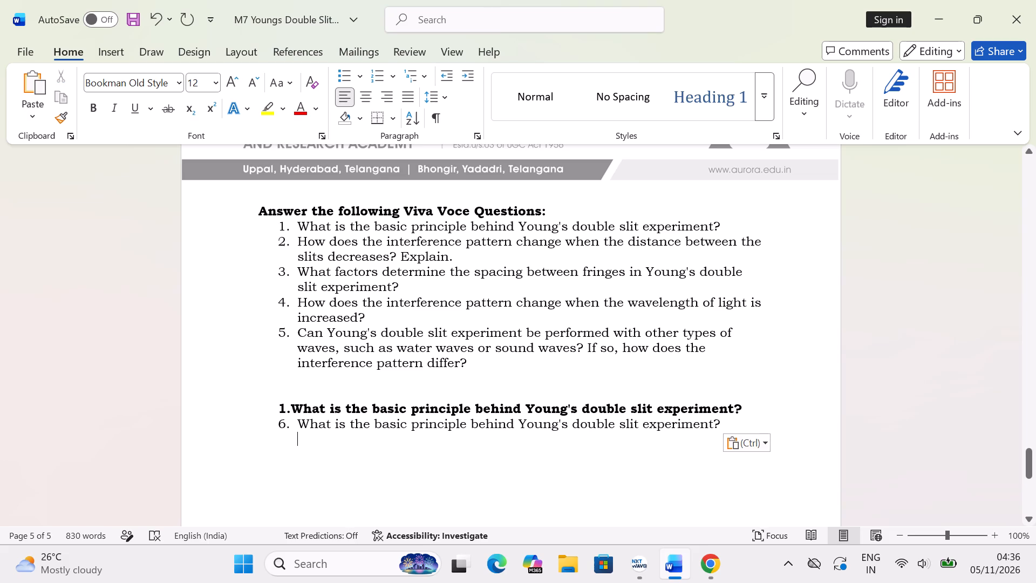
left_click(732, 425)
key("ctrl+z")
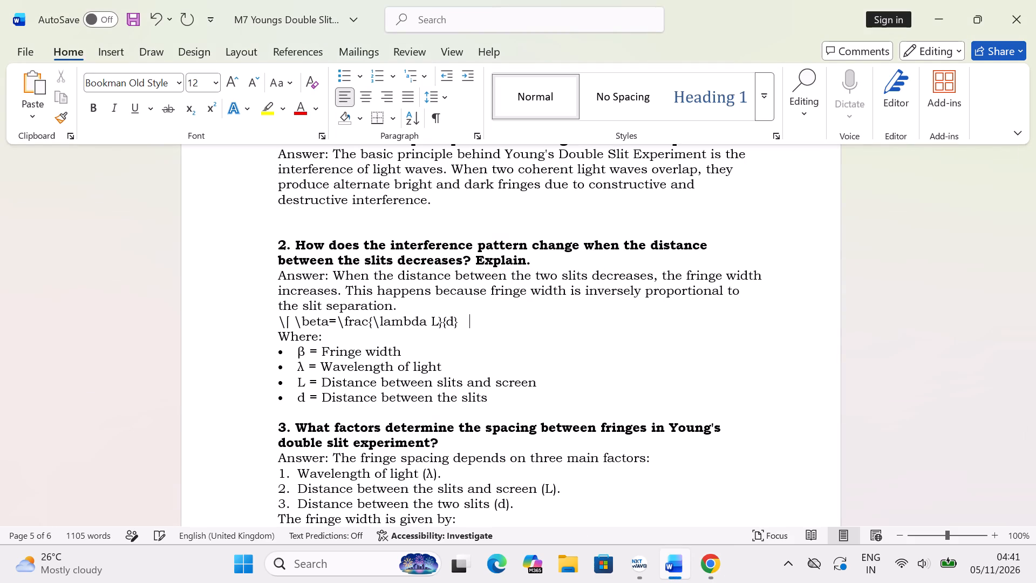
key("BackSpace")
key("BackSpace")
key("BackSpace")
key("BackSpace")
key("BackSpace")
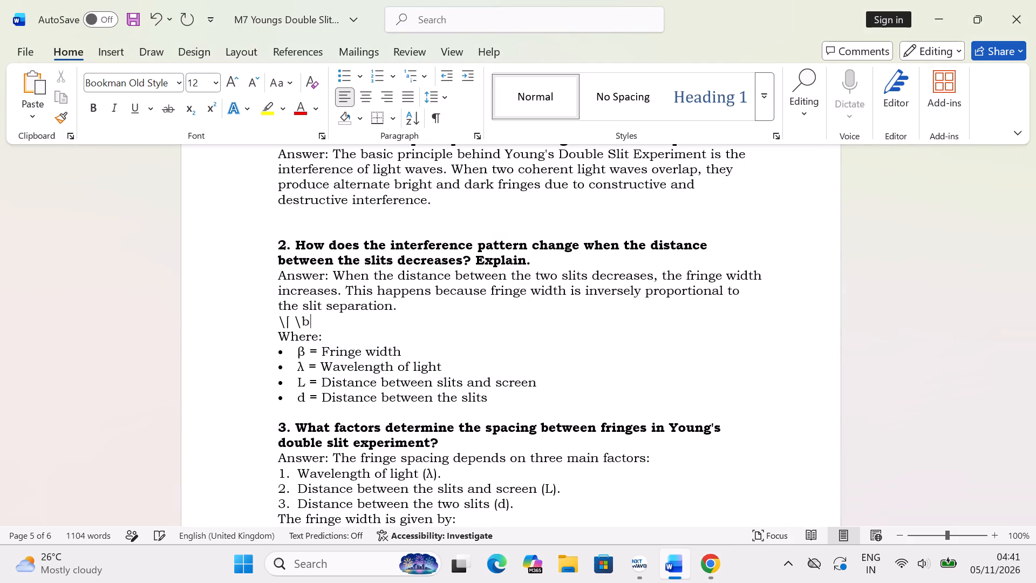
key("BackSpace")
key("BackSpace")
key("BackSpace")
key("BackSpace")
key("BackSpace")
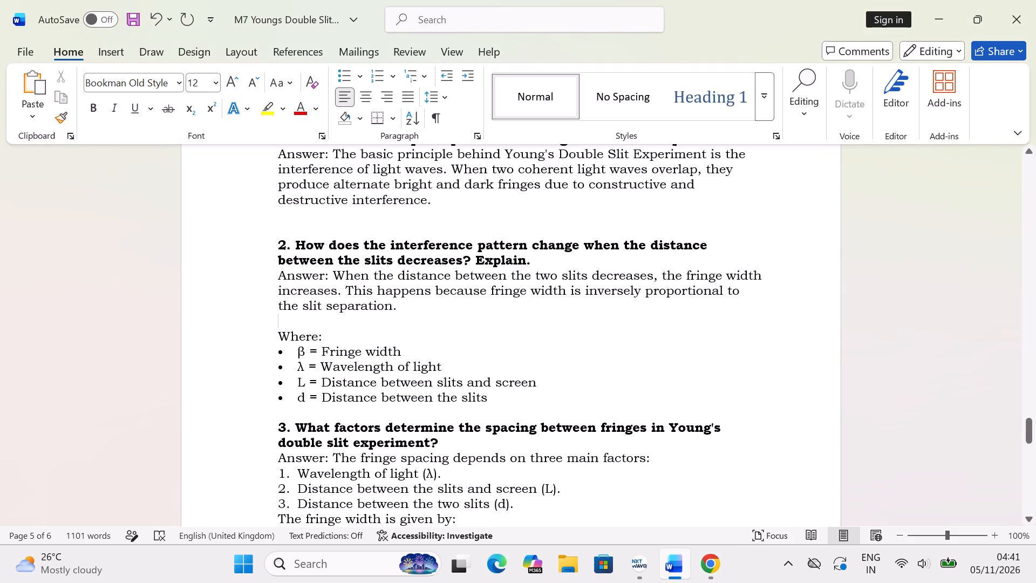
Paste the formula β = λL/d on a new line below "the slit separation." in question 2's answer.
left_click(398, 302)
key("Return")
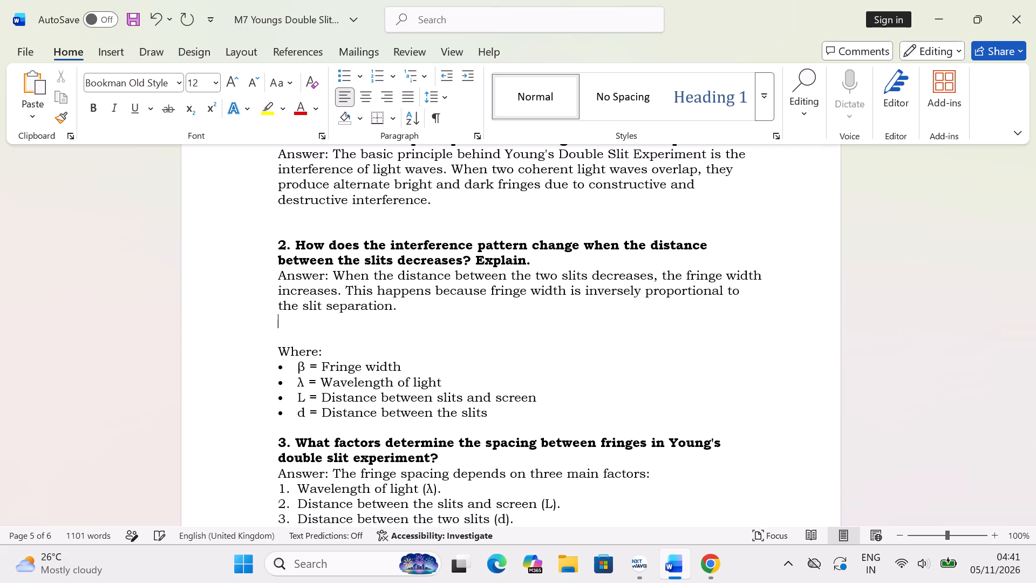
key("ctrl+v")
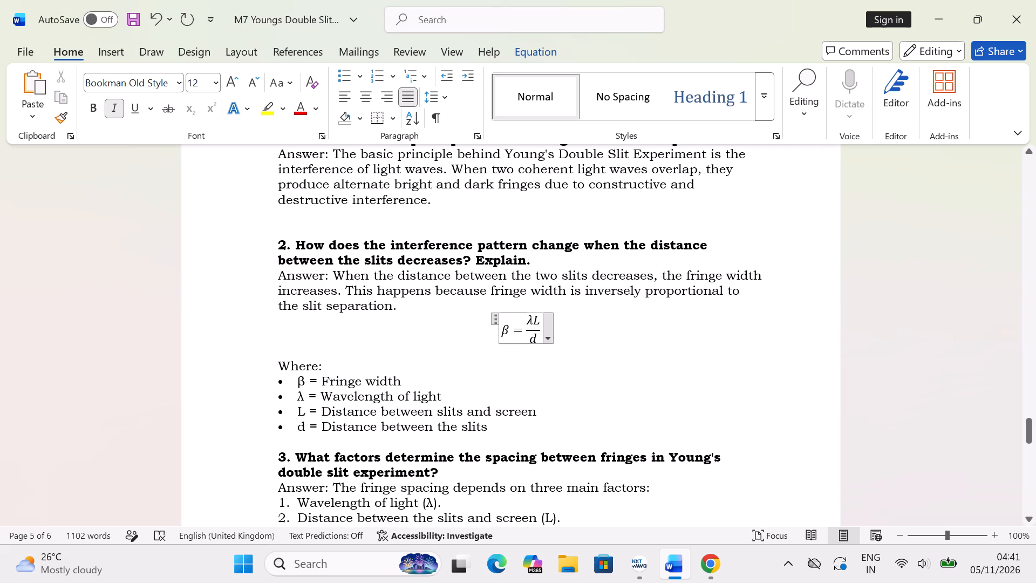
left_click(549, 401)
Review the report's viva answers, discussion, result, data table, procedure and diagram for layout and missing entries.
scroll(566, 379, "down", 1)
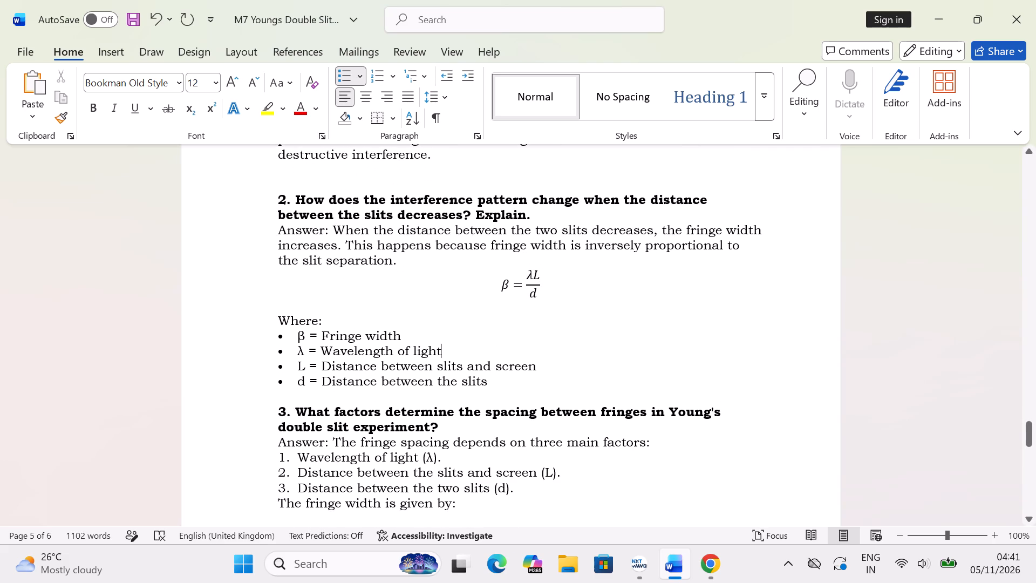
scroll(566, 379, "down", 3)
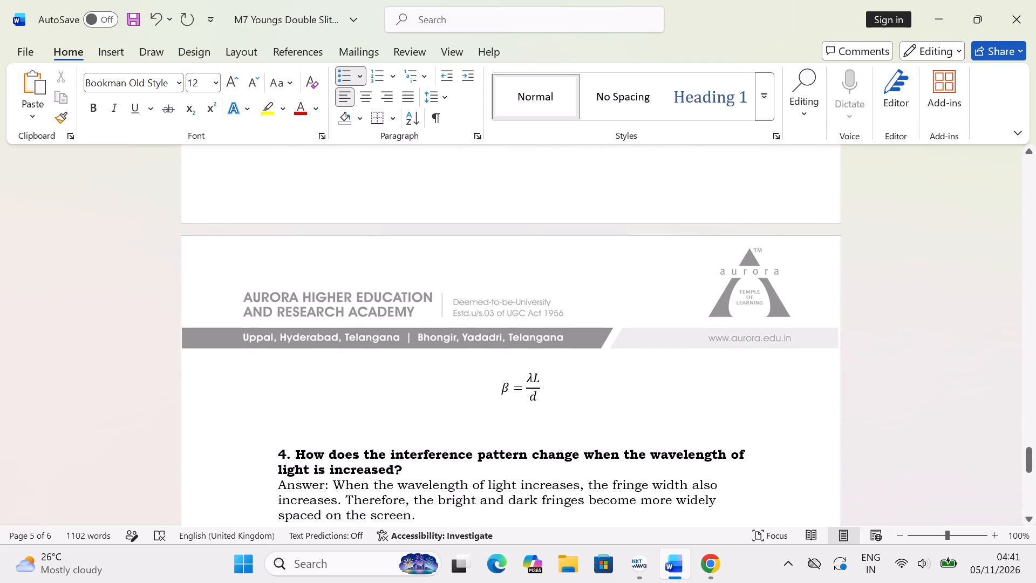
scroll(566, 379, "down", 1)
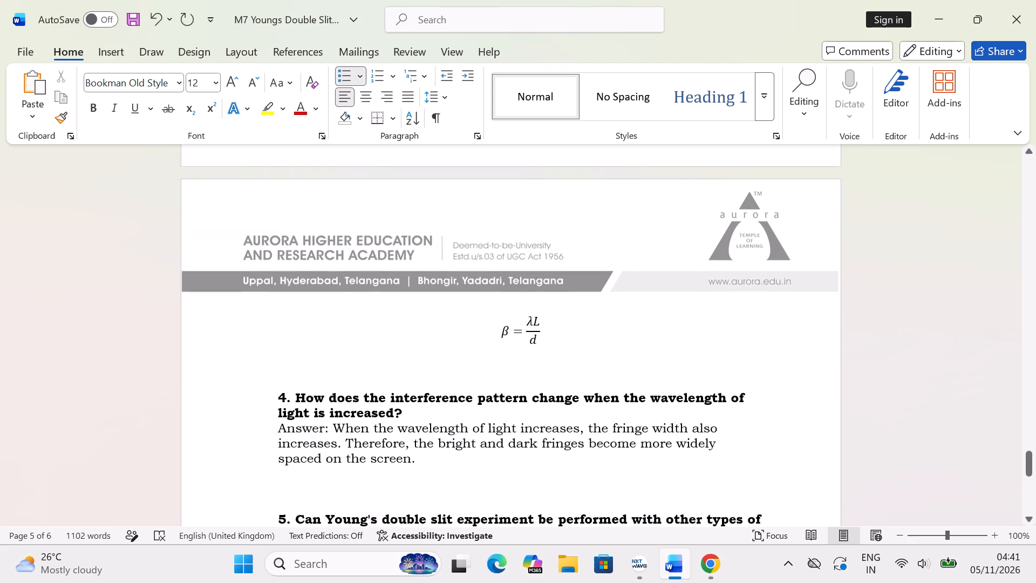
scroll(566, 379, "down", 1)
scroll(566, 379, "up", 2)
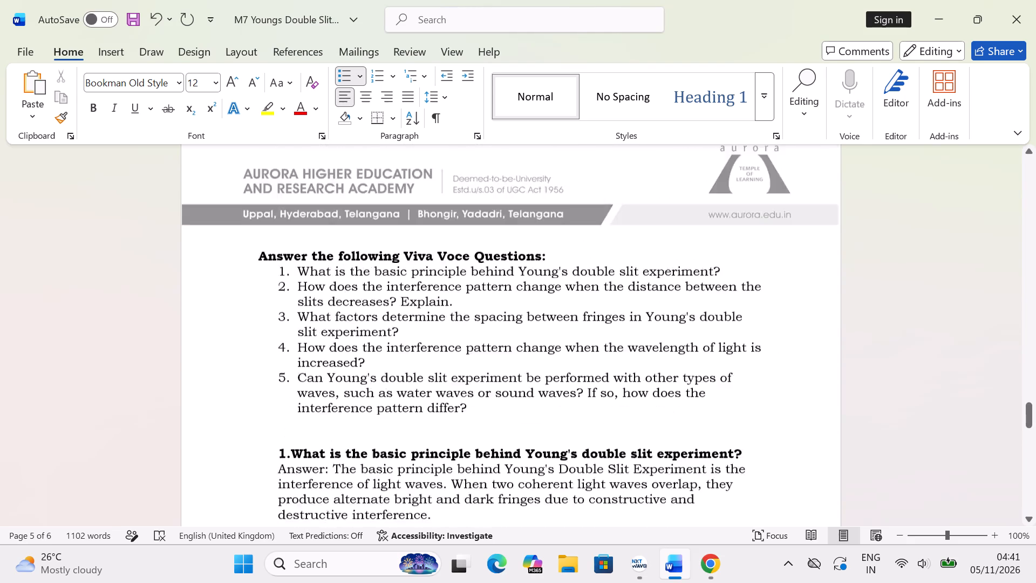
scroll(566, 379, "up", 1)
scroll(561, 366, "down", 1)
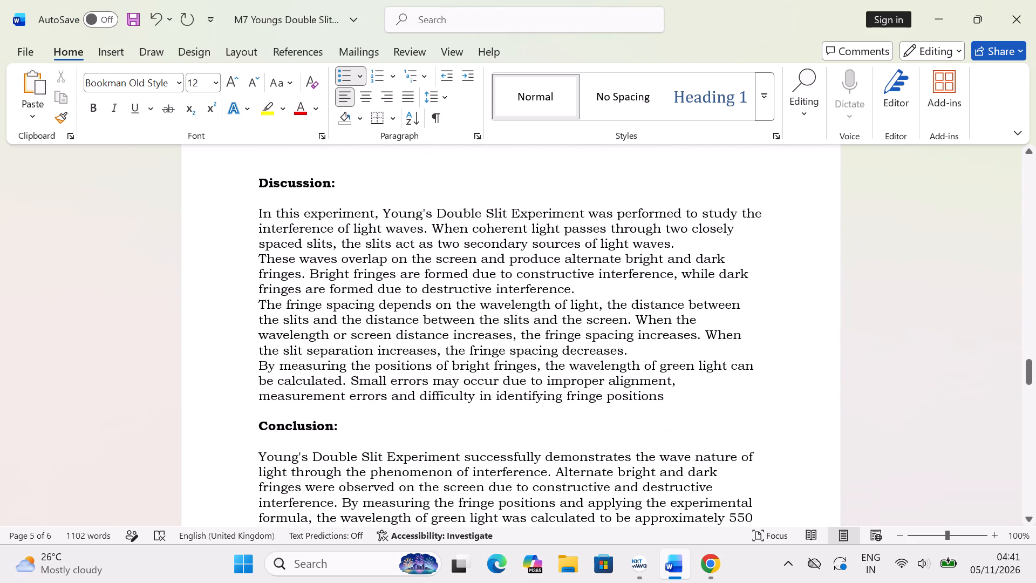
scroll(561, 366, "down", 2)
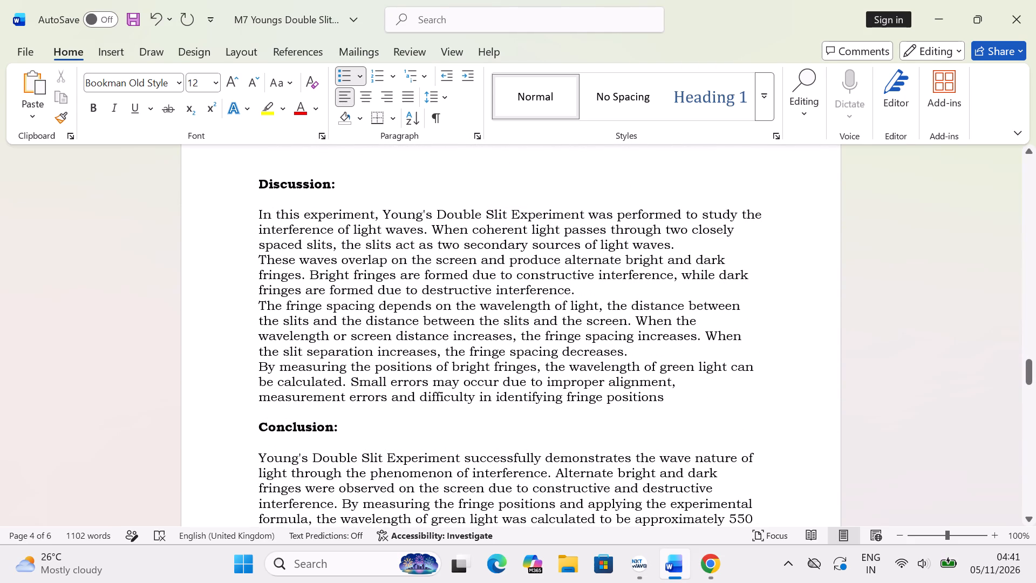
scroll(335, 438, "up", 4)
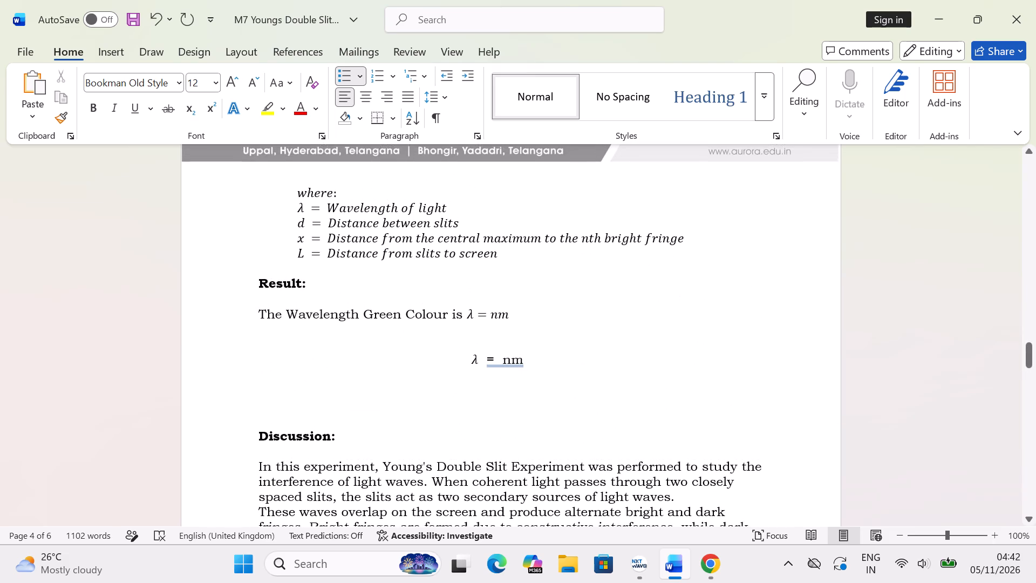
scroll(335, 438, "up", 5)
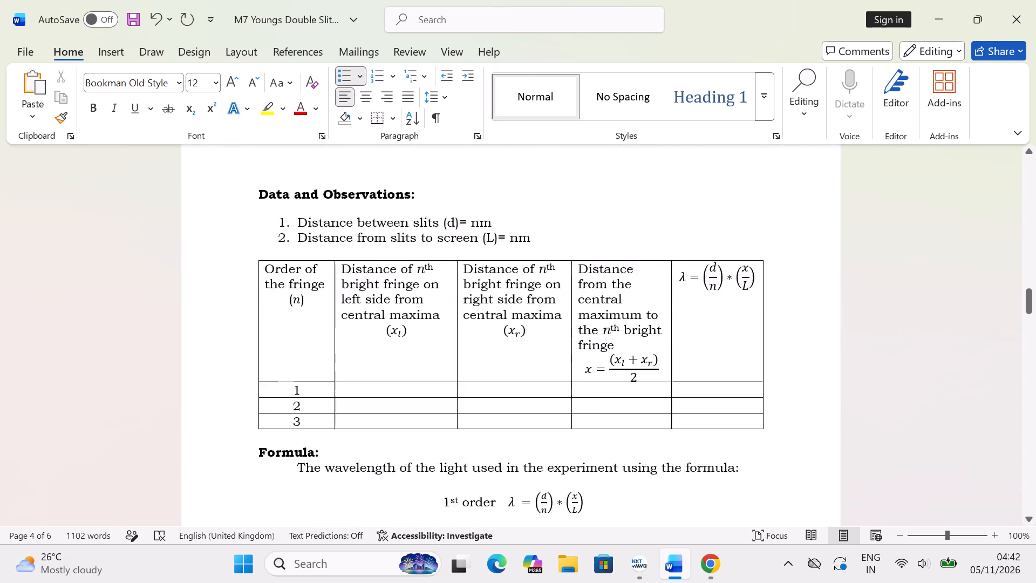
scroll(335, 438, "up", 3)
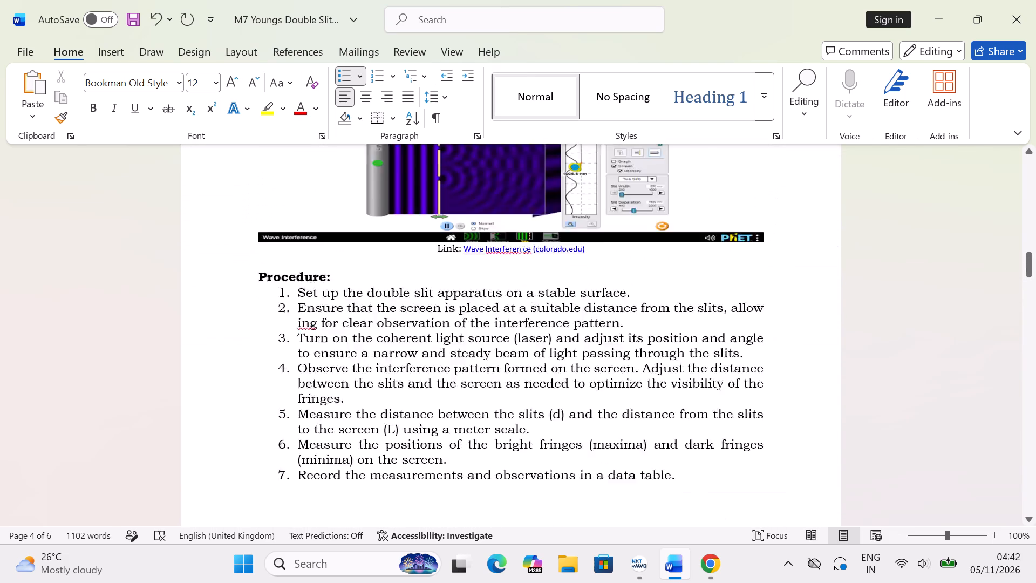
scroll(335, 438, "up", 2)
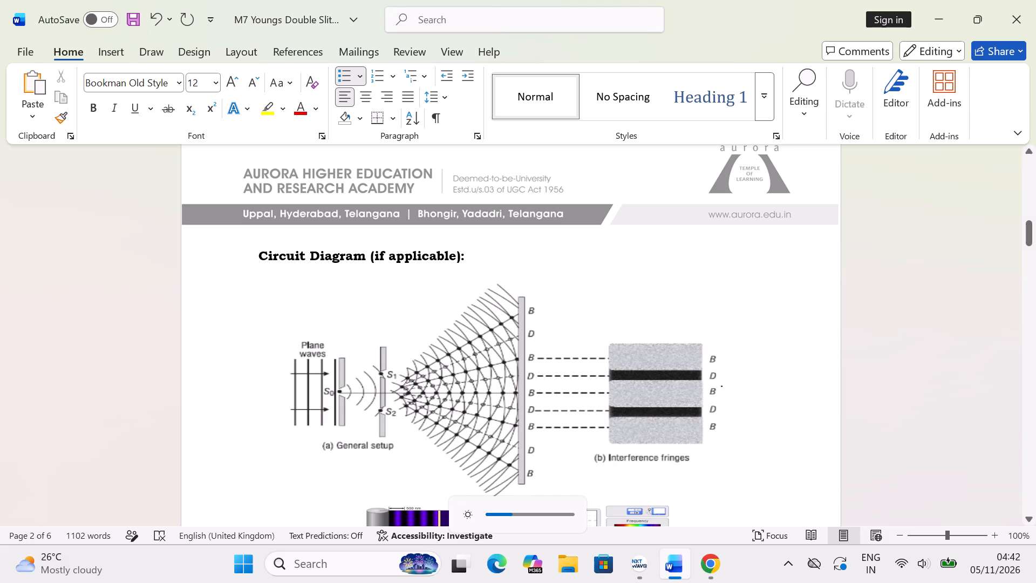
left_click(866, 545)
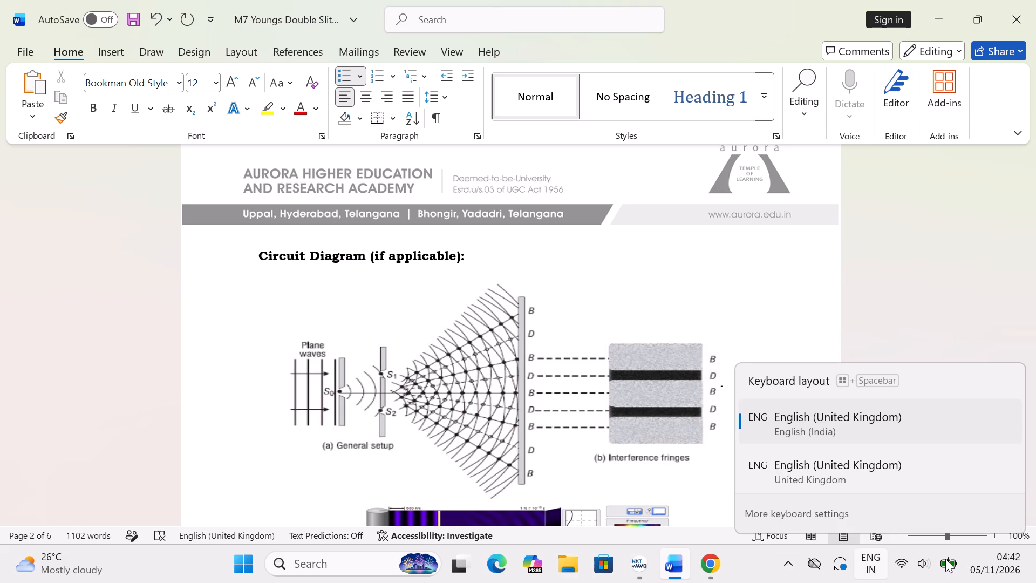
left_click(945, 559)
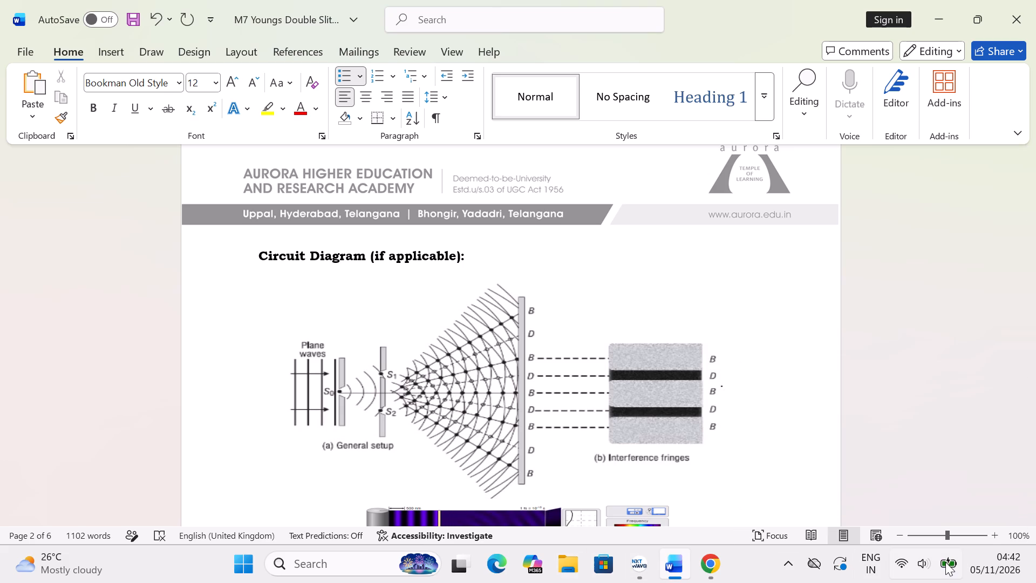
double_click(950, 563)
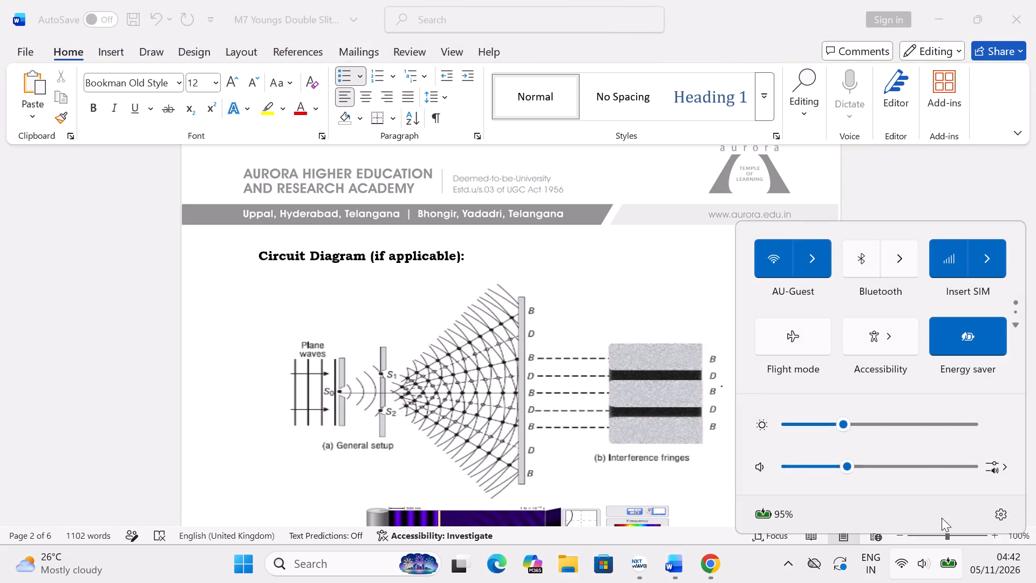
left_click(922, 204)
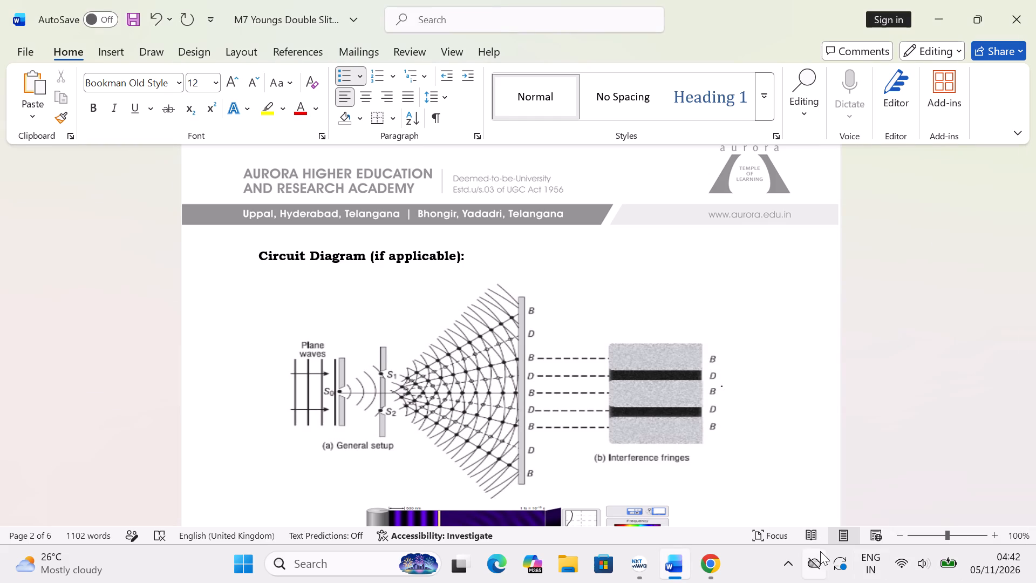
Enter the student's name in the Student Name cell of the details table on the report's first page.
scroll(576, 453, "up", 4)
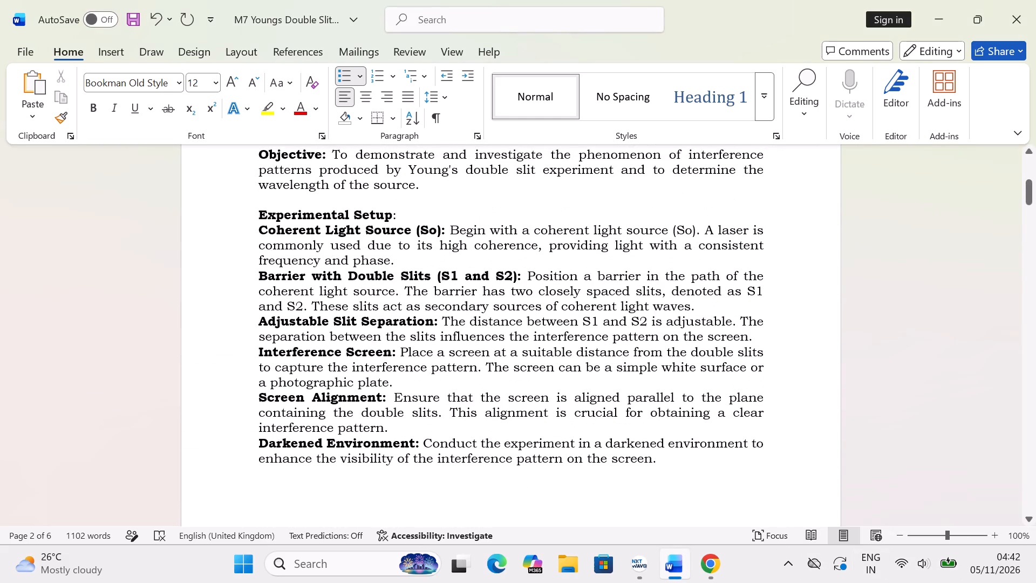
scroll(576, 453, "up", 2)
left_click(441, 304)
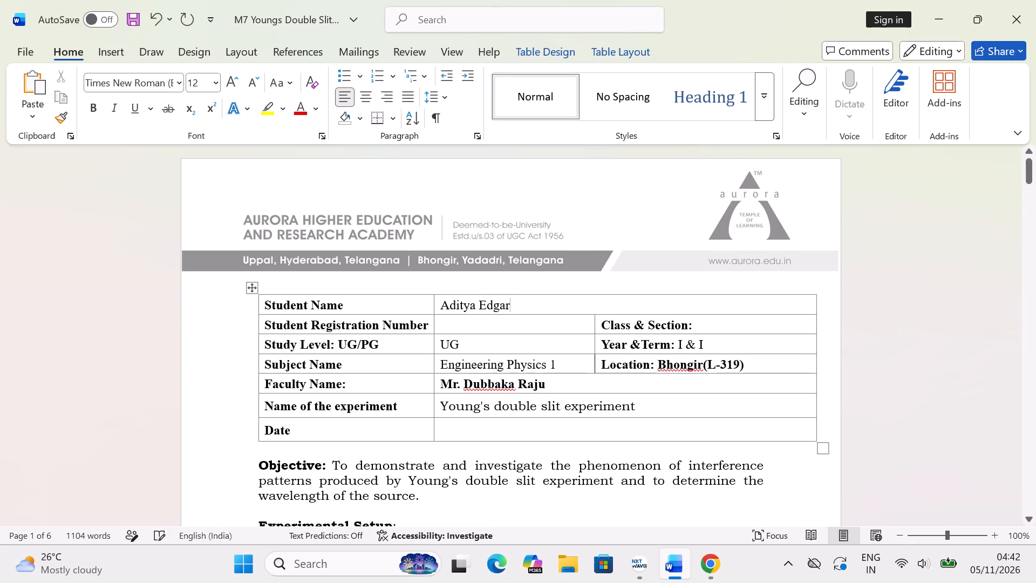
Enter the student's registration number in the Student Registration Number cell of the details table.
left_click(446, 321)
Fill in the Student Registration Number cell of the report's header table with the student's registration number.
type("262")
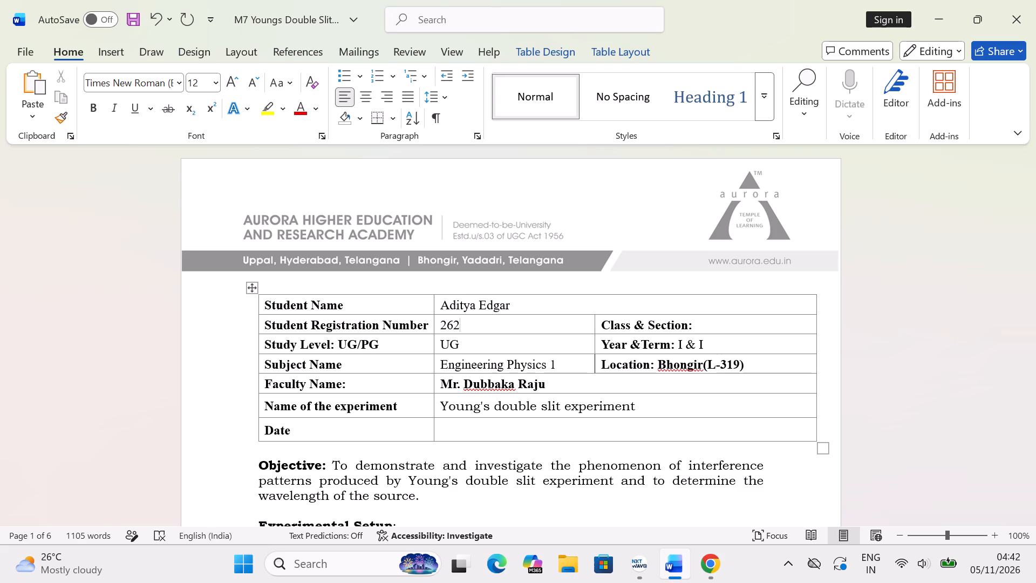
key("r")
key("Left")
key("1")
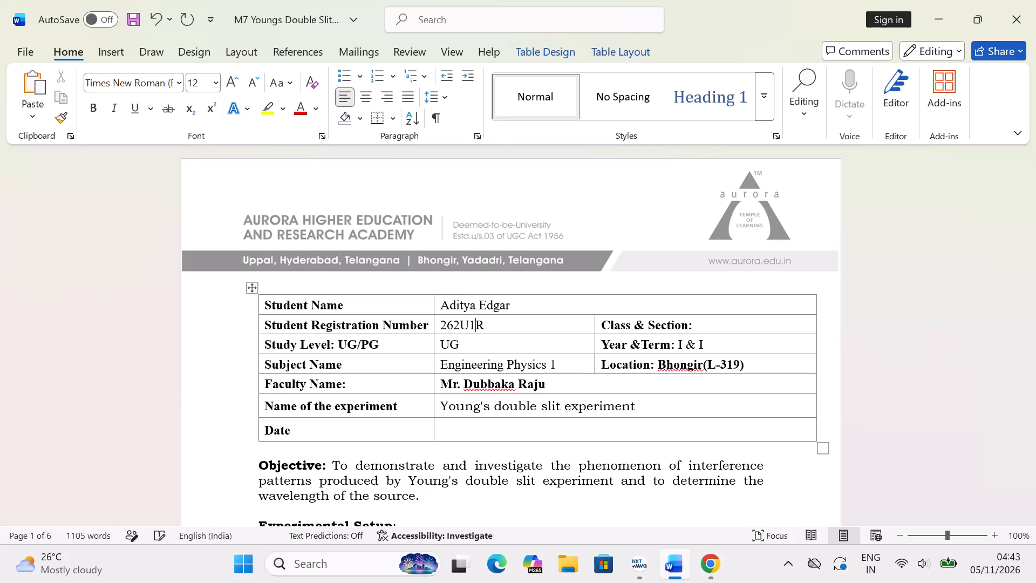
left_click(490, 328)
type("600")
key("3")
Fill in the Class & Section cell of the header table with "CSE-AIML 1A".
left_click(702, 326)
type("CSE-AIML")
key("space")
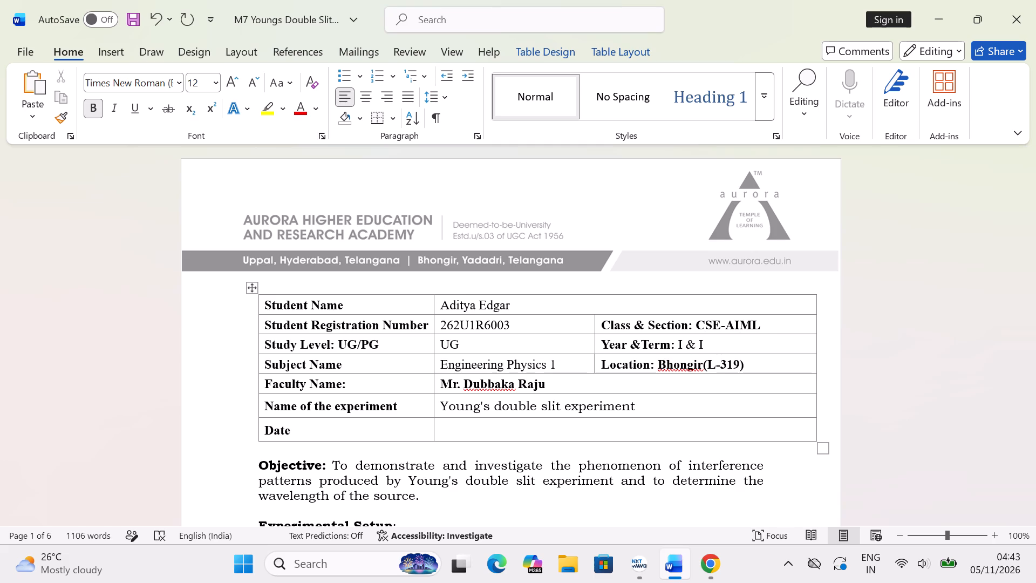
key("1")
key("a")
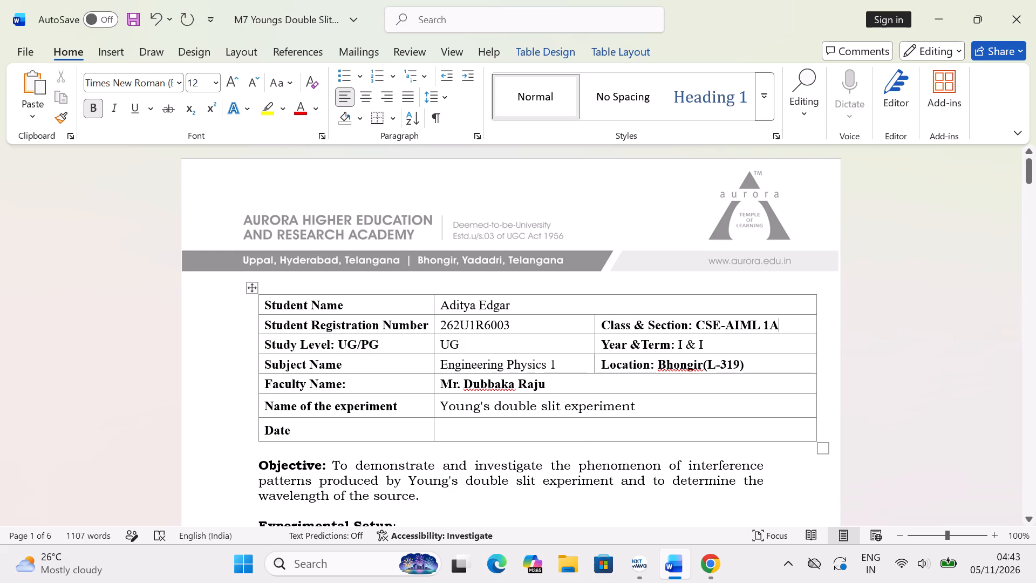
Enter 5-11-2026 in the Date row of the header table.
scroll(711, 350, "down", 1)
left_click(509, 390)
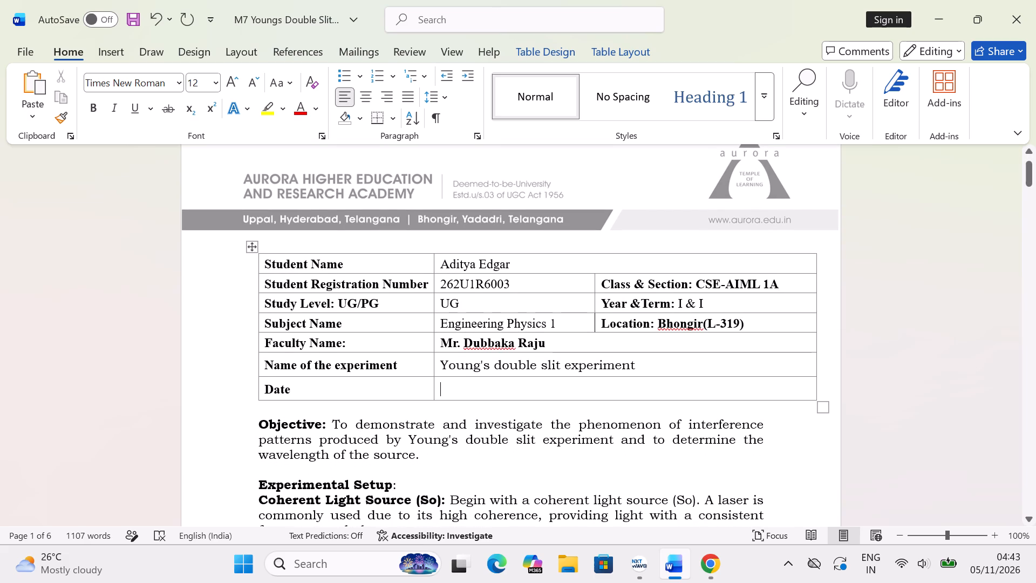
type("5-11-2026")
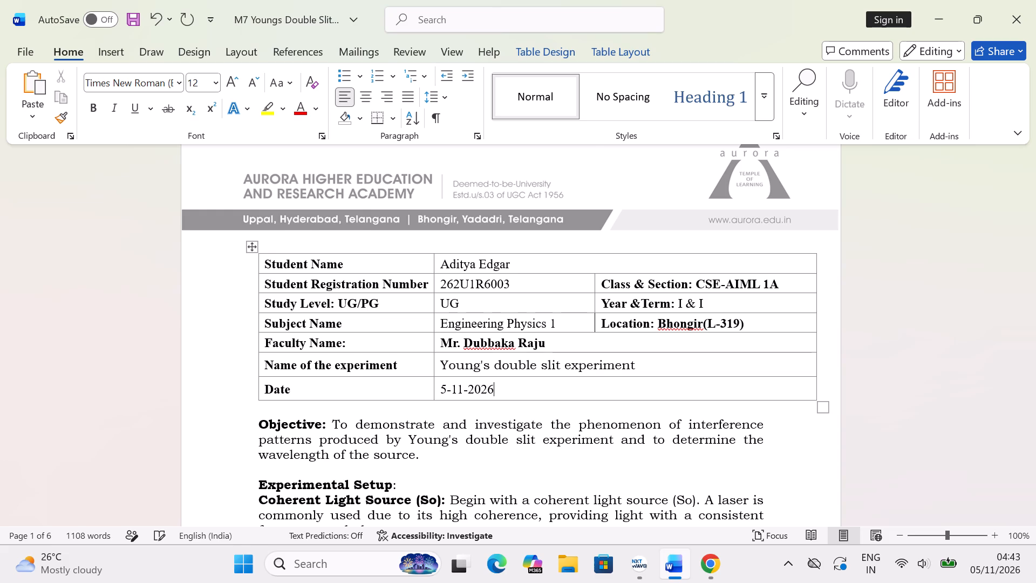
Examine the report's experimental setup, circuit diagram, procedure and data table for sections that still lack entries.
scroll(509, 390, "down", 4)
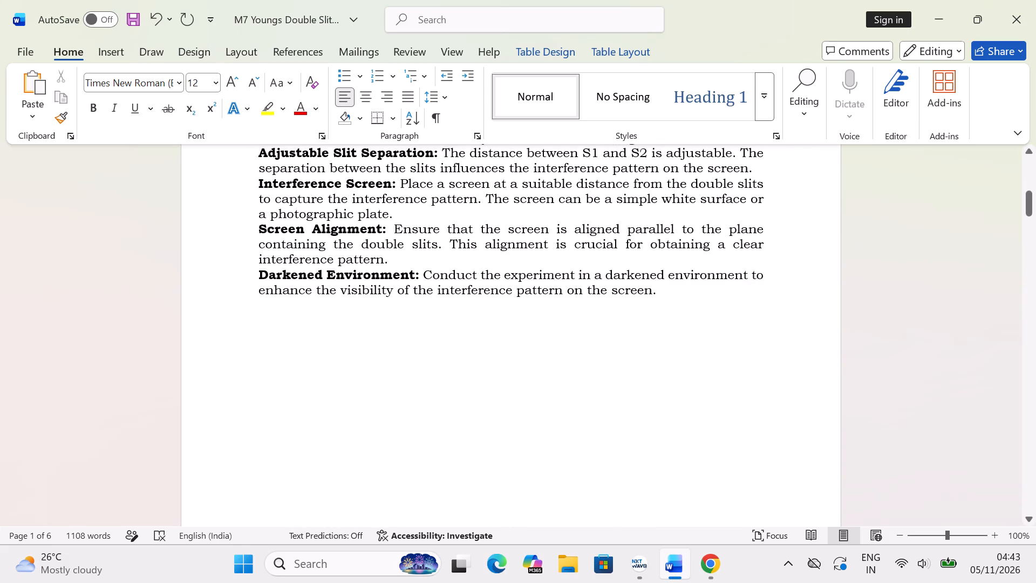
scroll(509, 390, "down", 1)
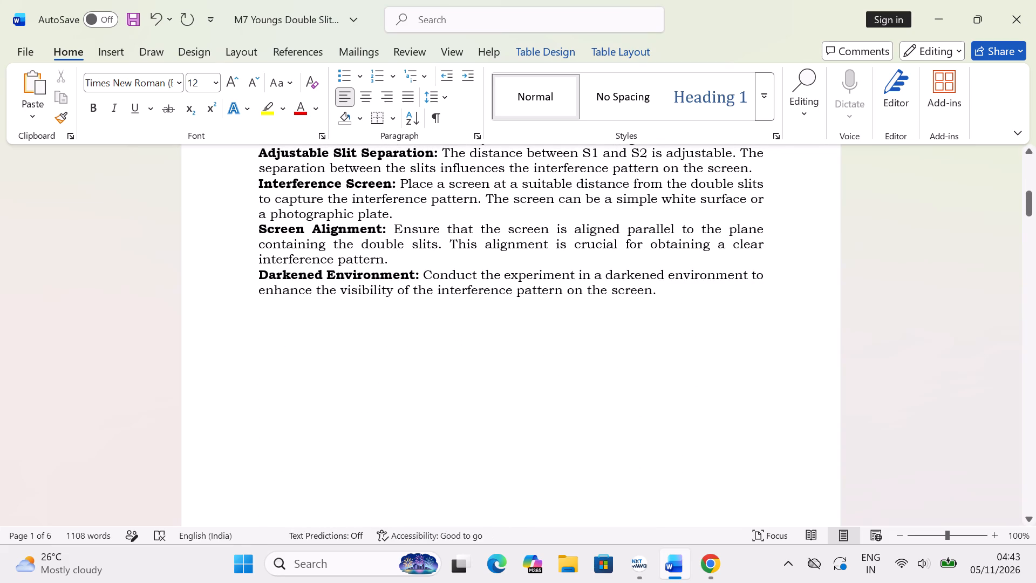
scroll(509, 390, "down", 7)
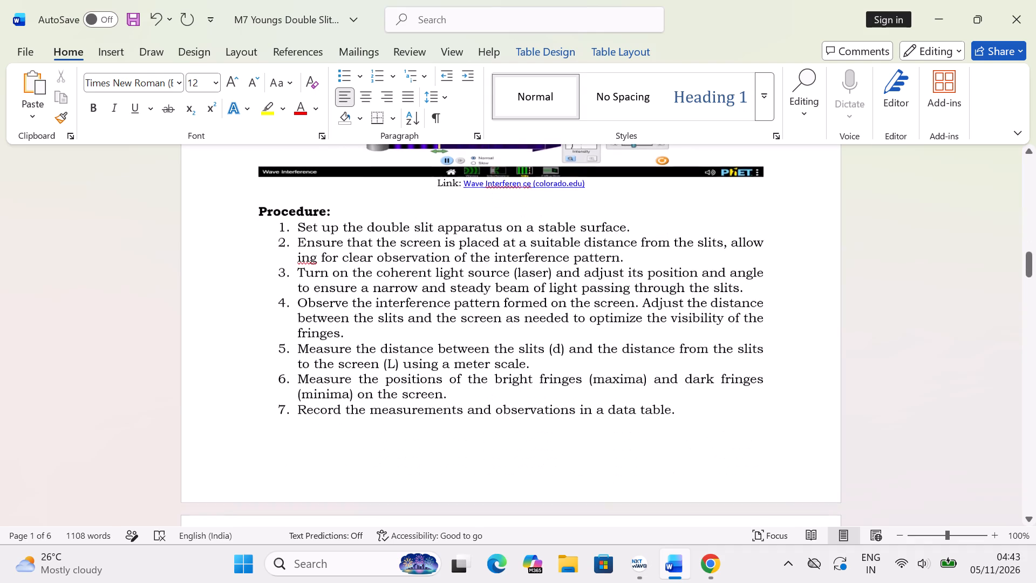
scroll(509, 390, "down", 2)
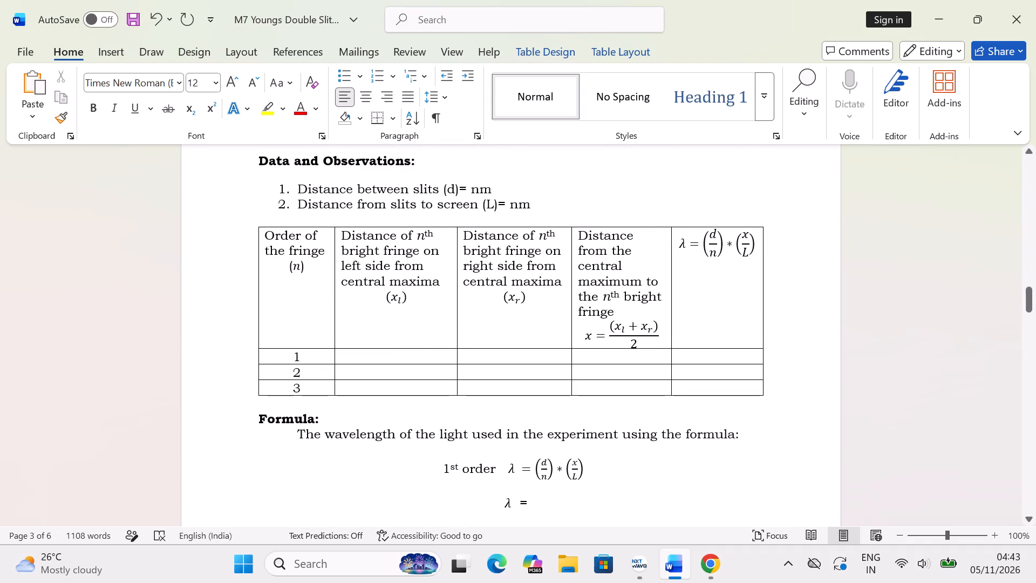
scroll(264, 181, "up", 2)
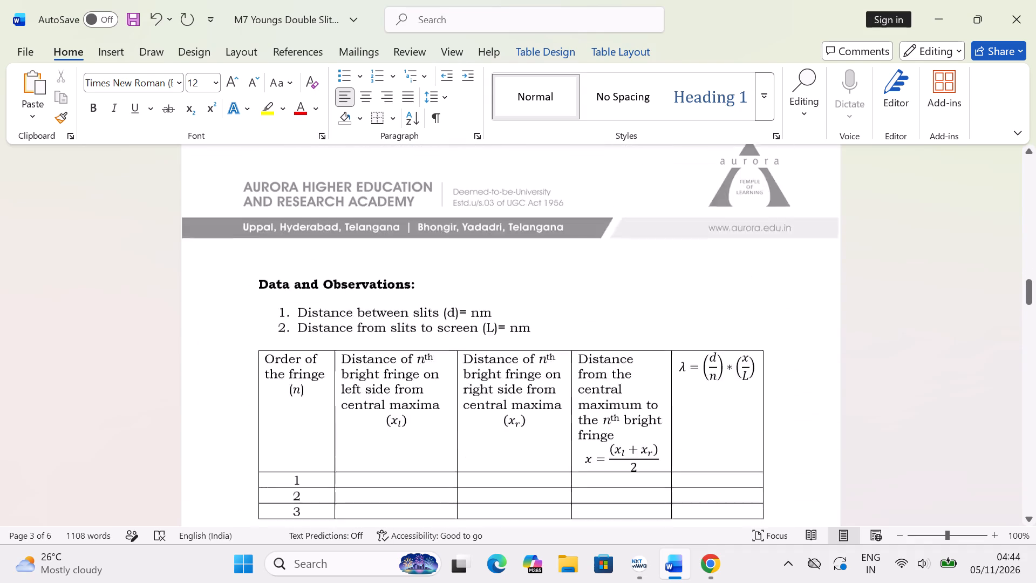
scroll(256, 181, "up", 5)
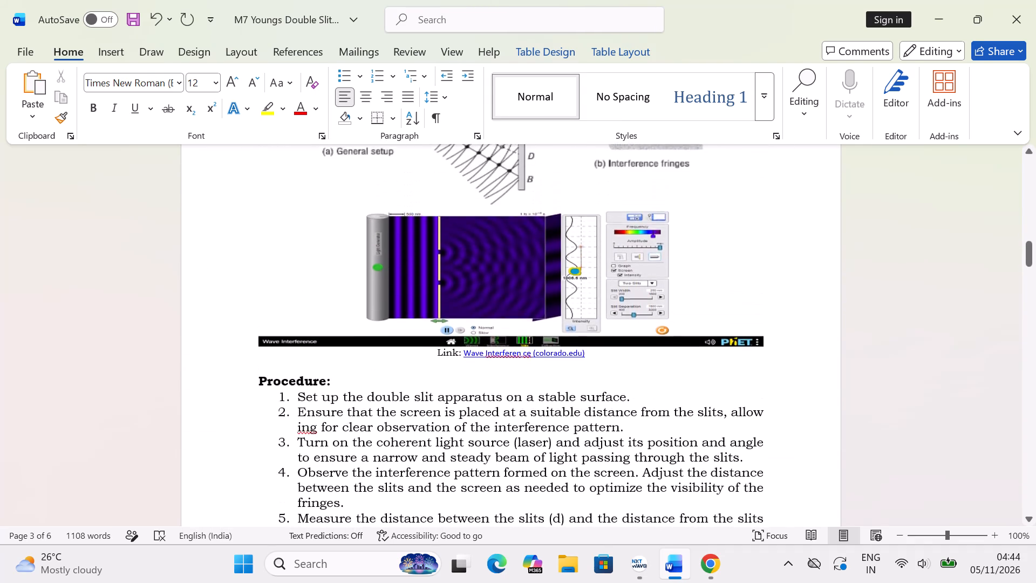
scroll(256, 181, "up", 3)
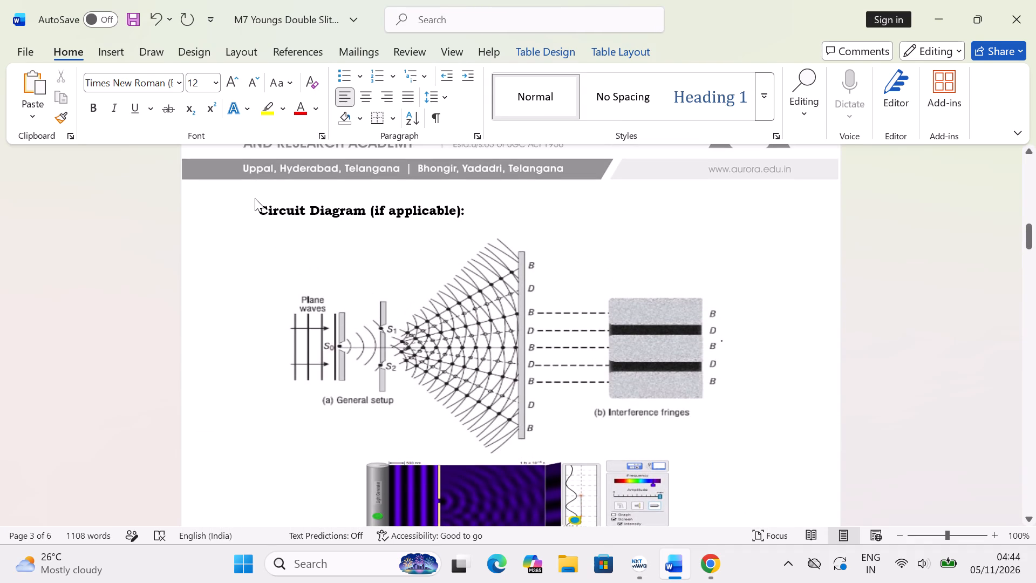
left_click(256, 203)
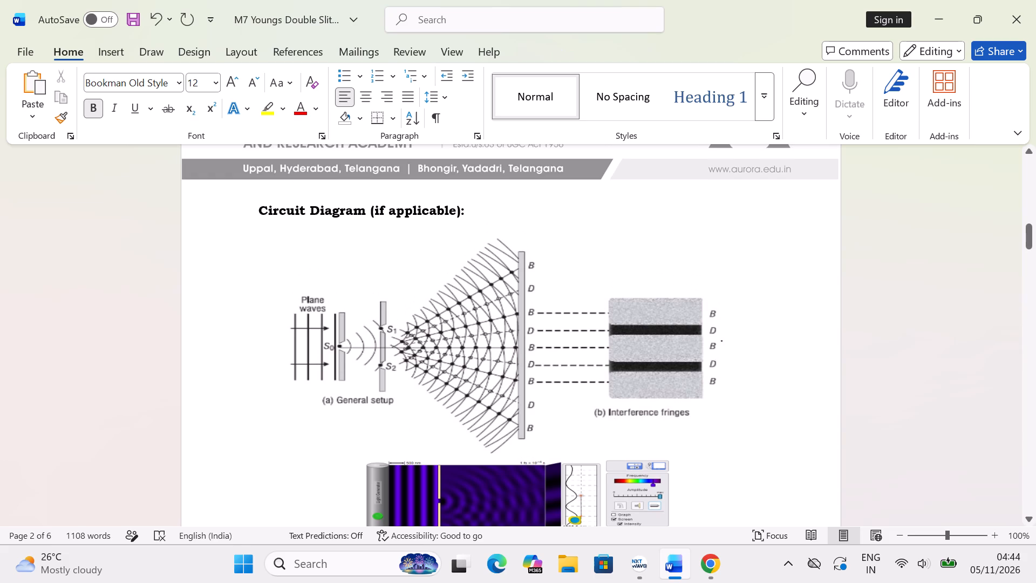
Copy the report's content from the "Data and Observations:" heading through the final "λ = nm" line under Result.
scroll(256, 203, "down", 7)
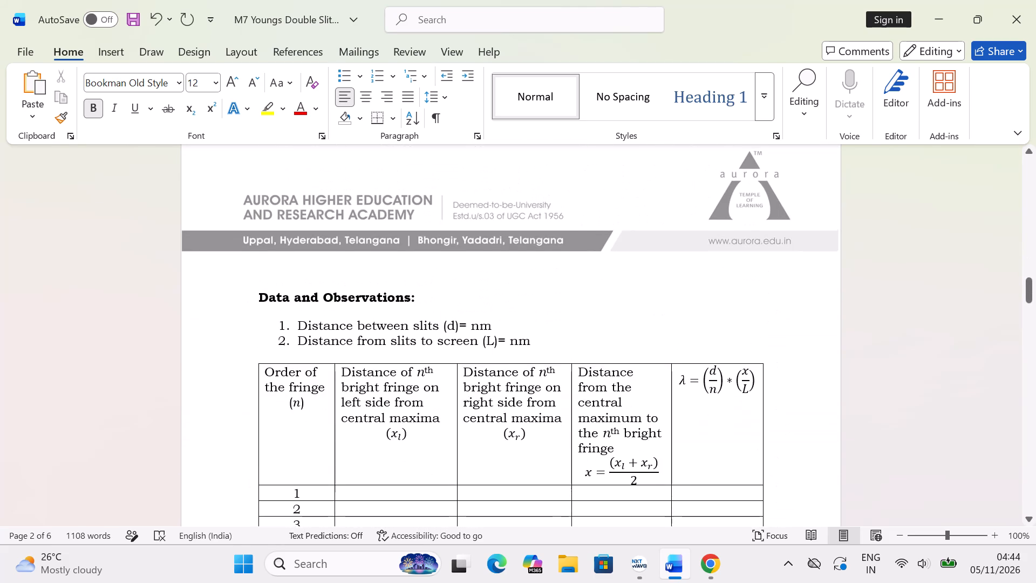
scroll(256, 203, "down", 1)
left_click(257, 304)
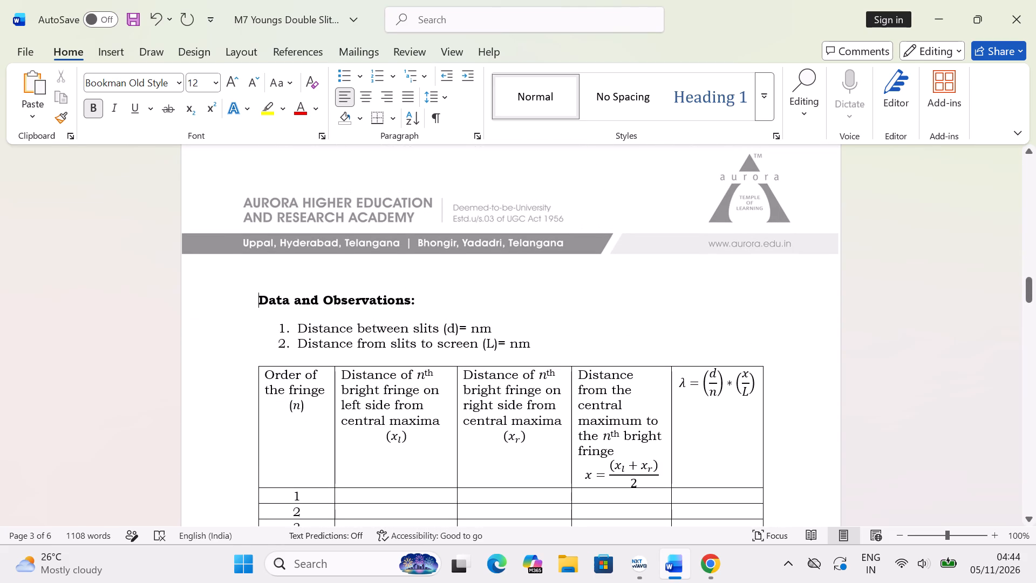
left_click_drag(257, 304, 467, 501)
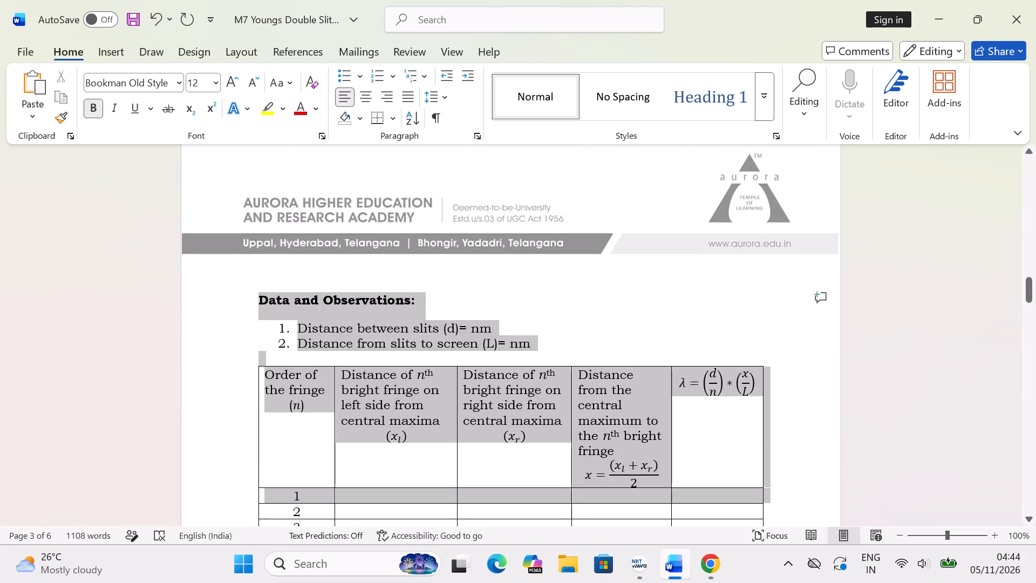
left_click_drag(467, 501, 534, 485)
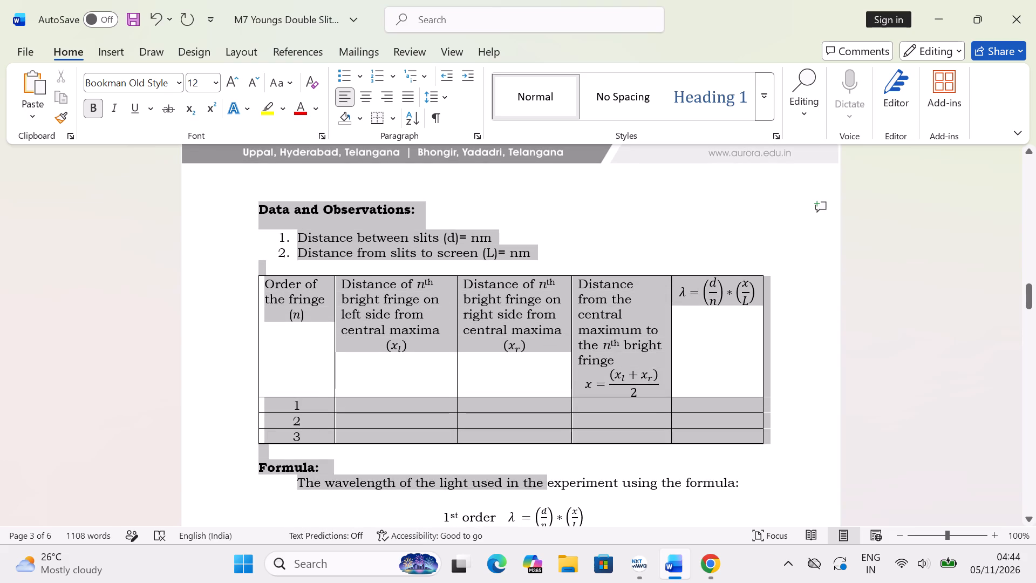
left_click_drag(534, 485, 546, 530)
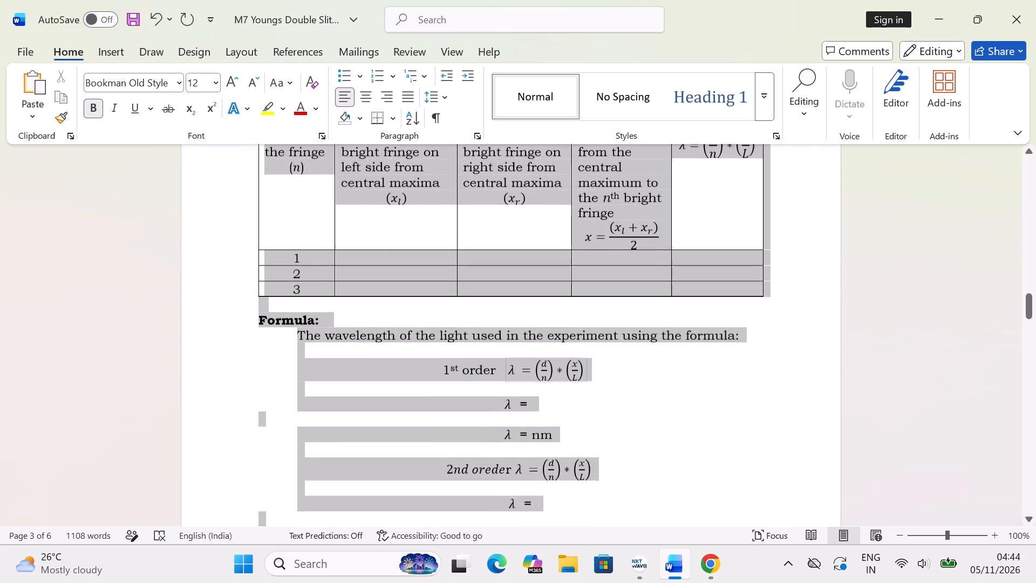
left_click_drag(546, 530, 562, 513)
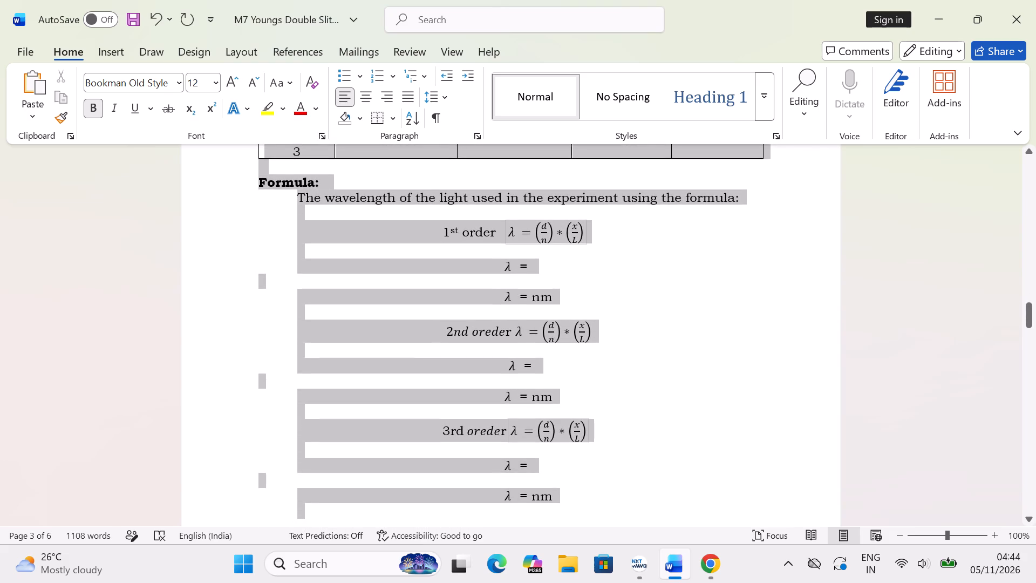
left_click_drag(562, 513, 562, 533)
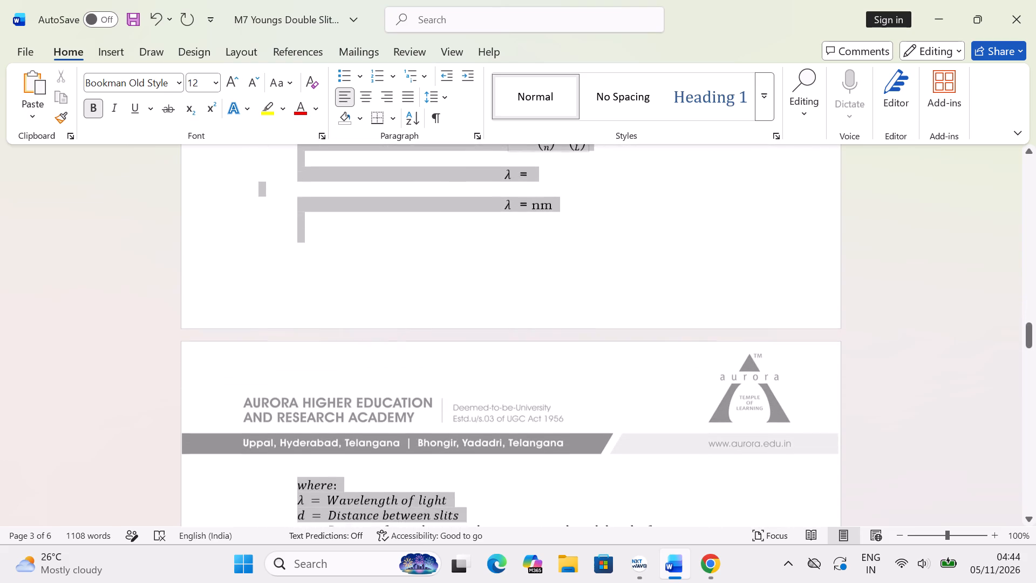
left_click_drag(562, 533, 571, 483)
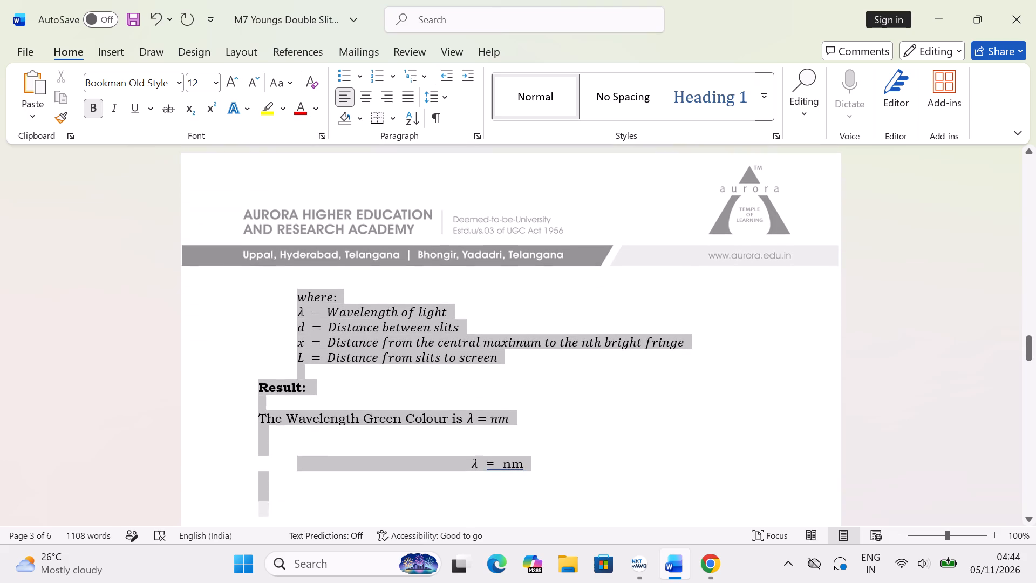
left_click_drag(571, 483, 570, 465)
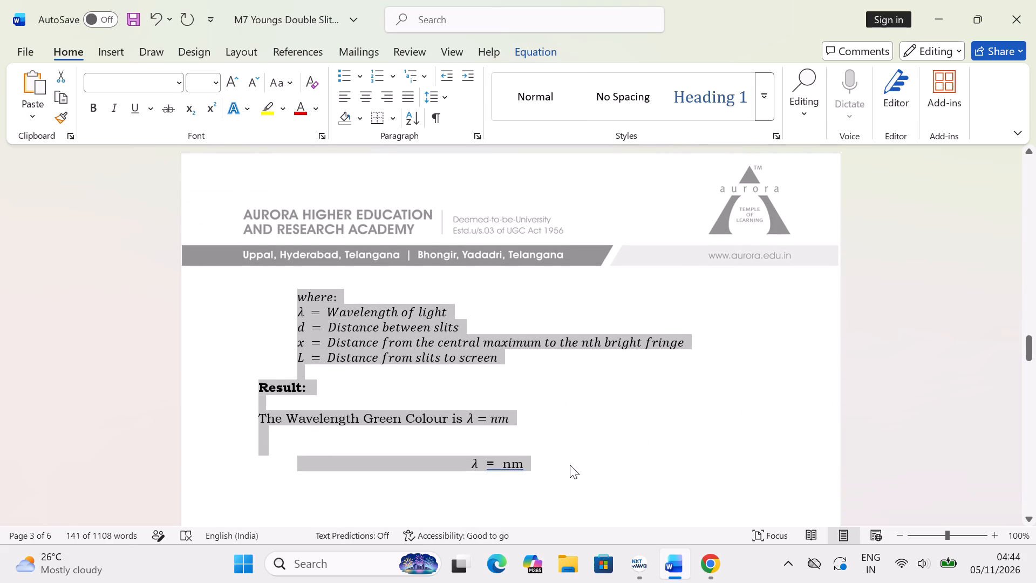
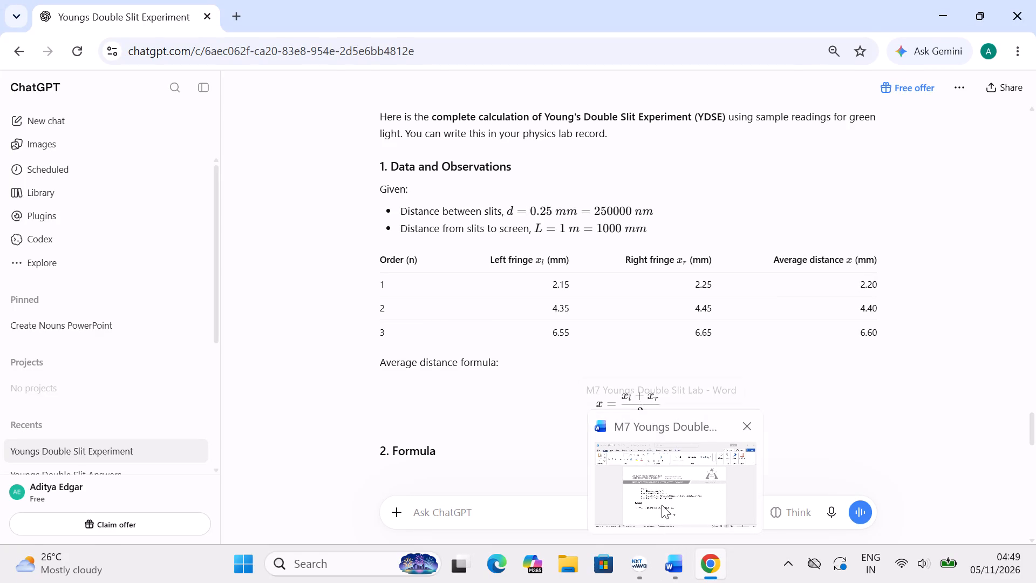
Switch to the Word lab report and look through its sections, from the Result back to the top and down to Data and Observations.
left_click(662, 505)
left_click(599, 439)
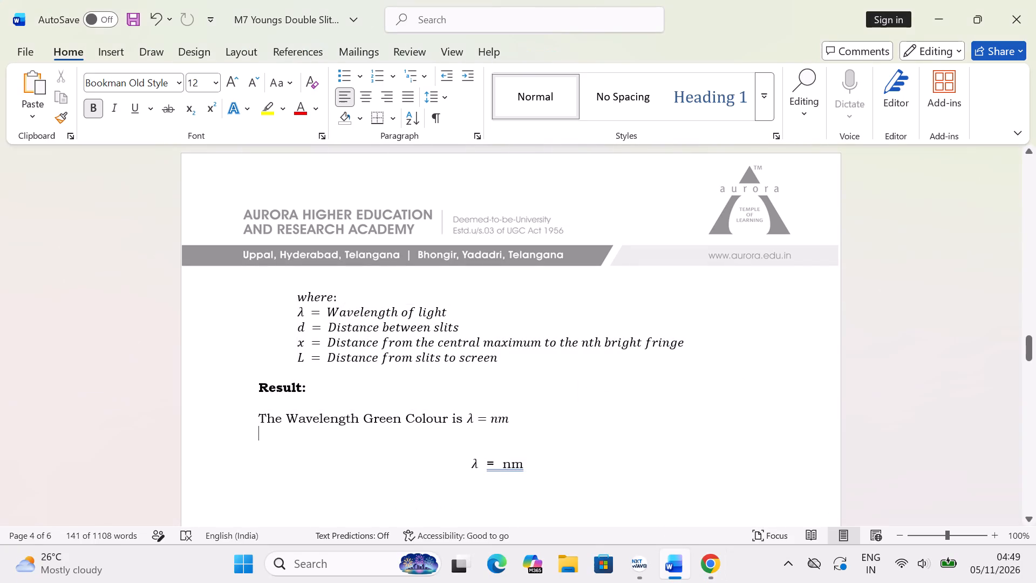
scroll(599, 439, "up", 6)
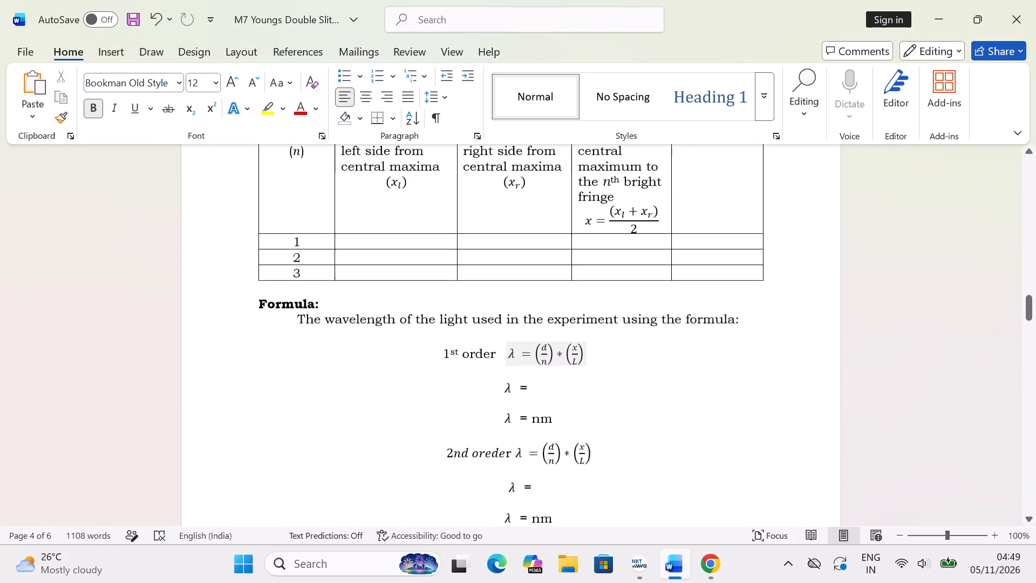
scroll(599, 439, "up", 1)
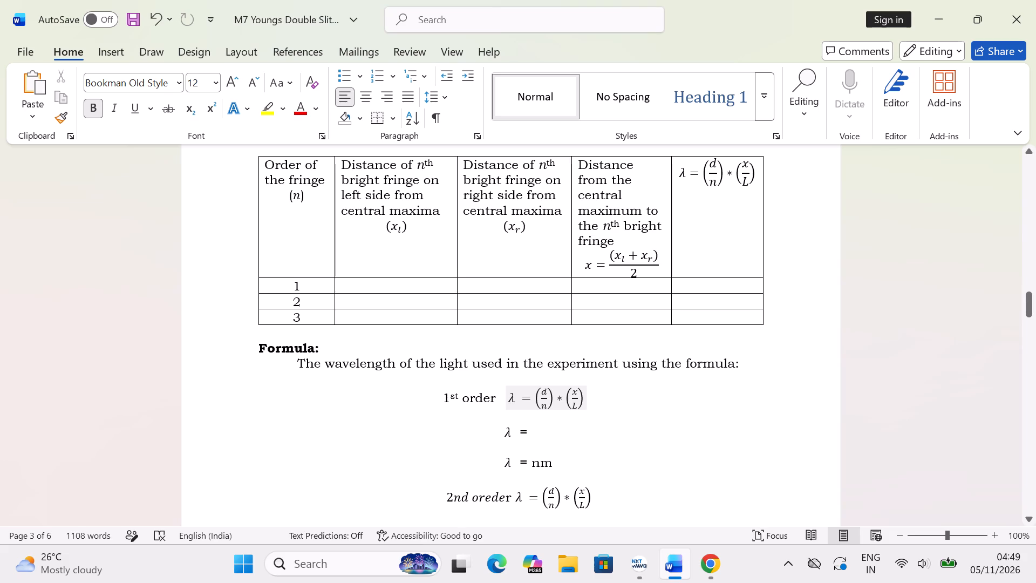
scroll(523, 269, "up", 6)
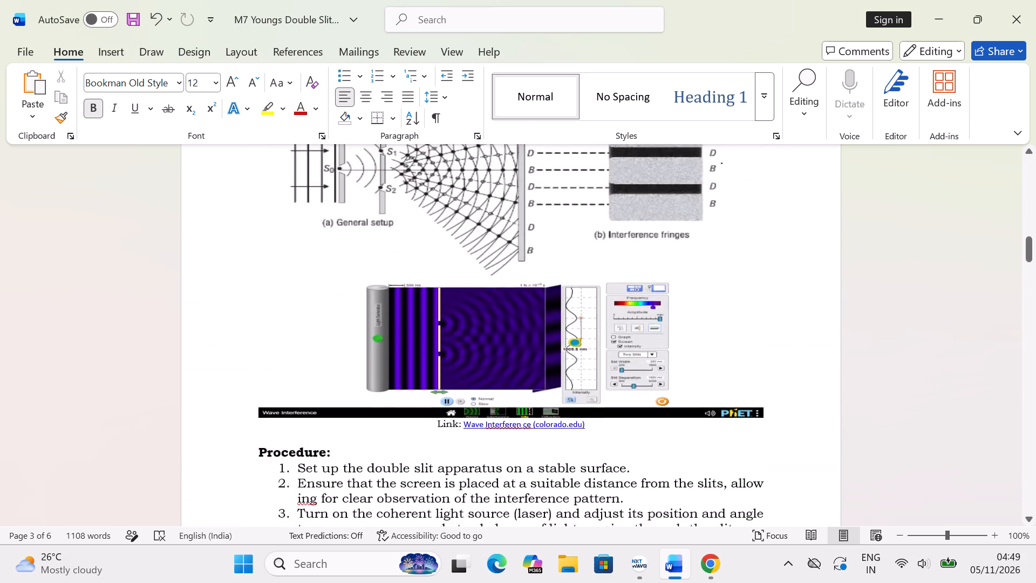
scroll(523, 269, "up", 5)
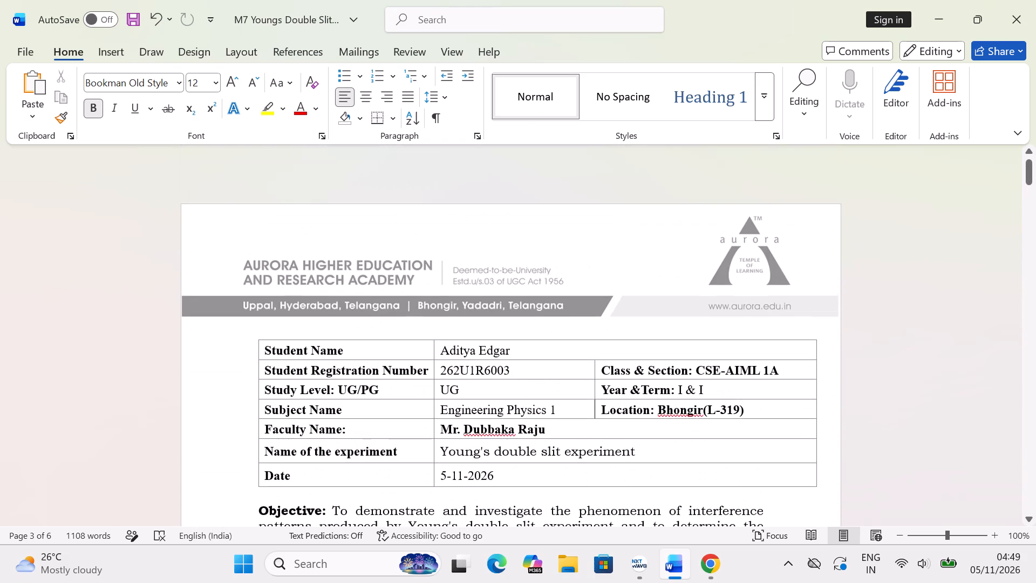
scroll(523, 269, "up", 2)
scroll(523, 269, "down", 6)
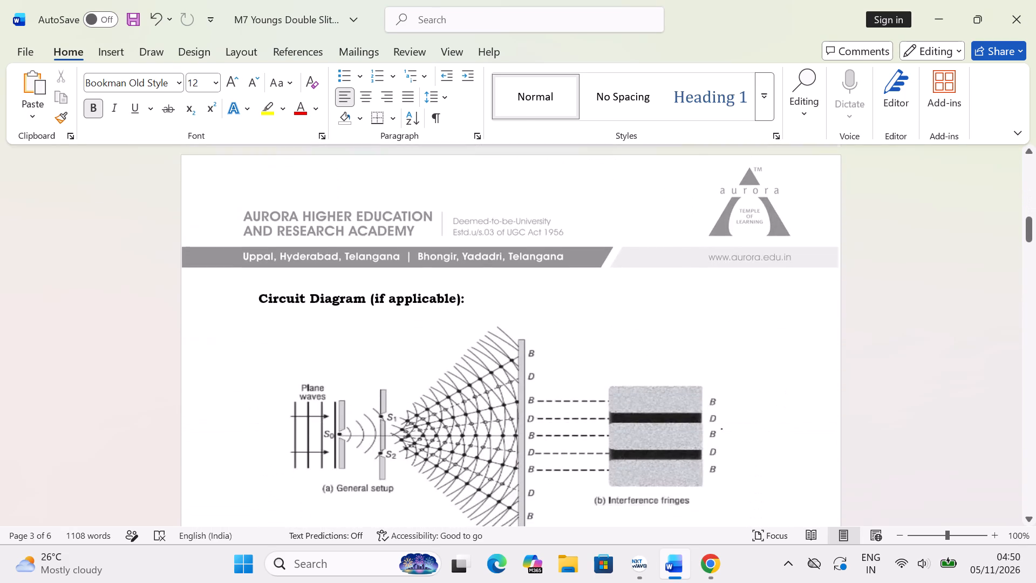
scroll(523, 269, "down", 8)
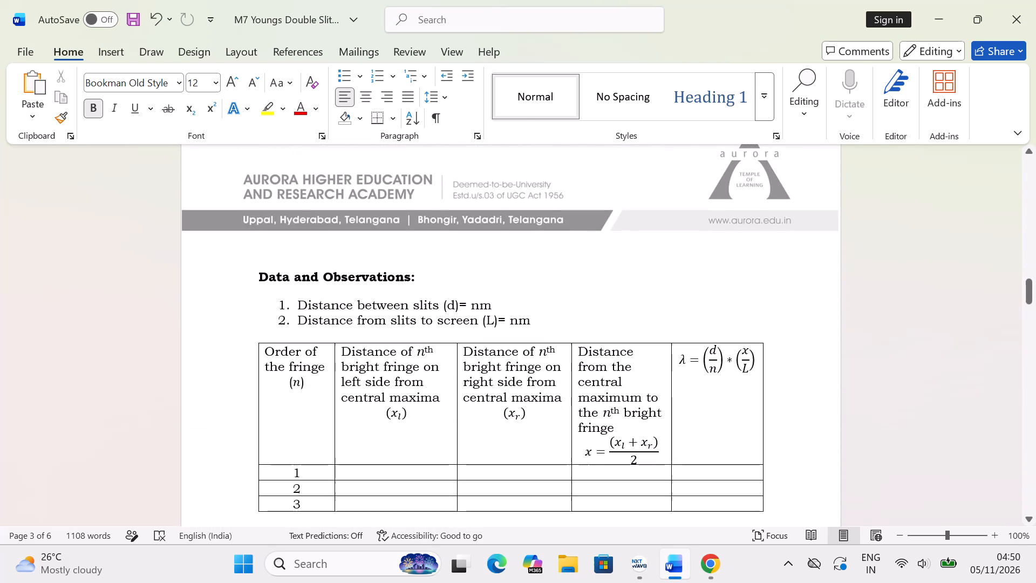
scroll(523, 269, "down", 2)
left_click(468, 289)
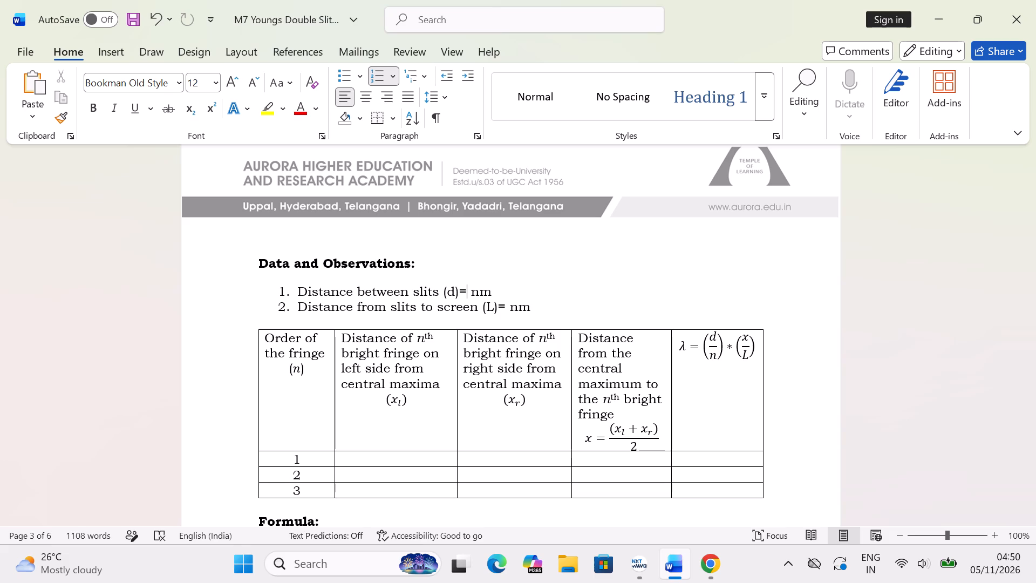
Enter 465.4 nm as the left-side bright fringe distance for order 1 in the observations table.
left_click(394, 458)
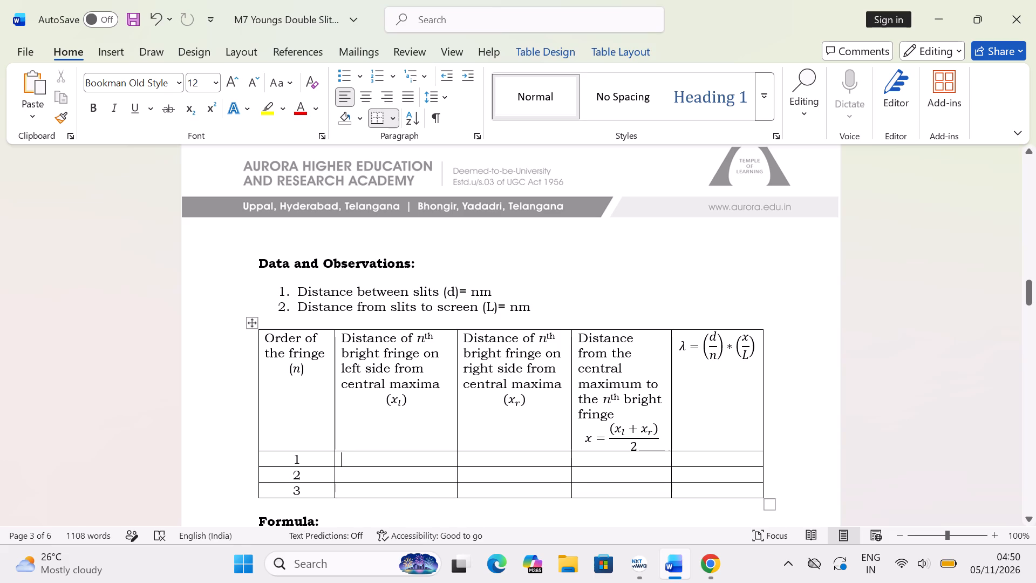
type("46")
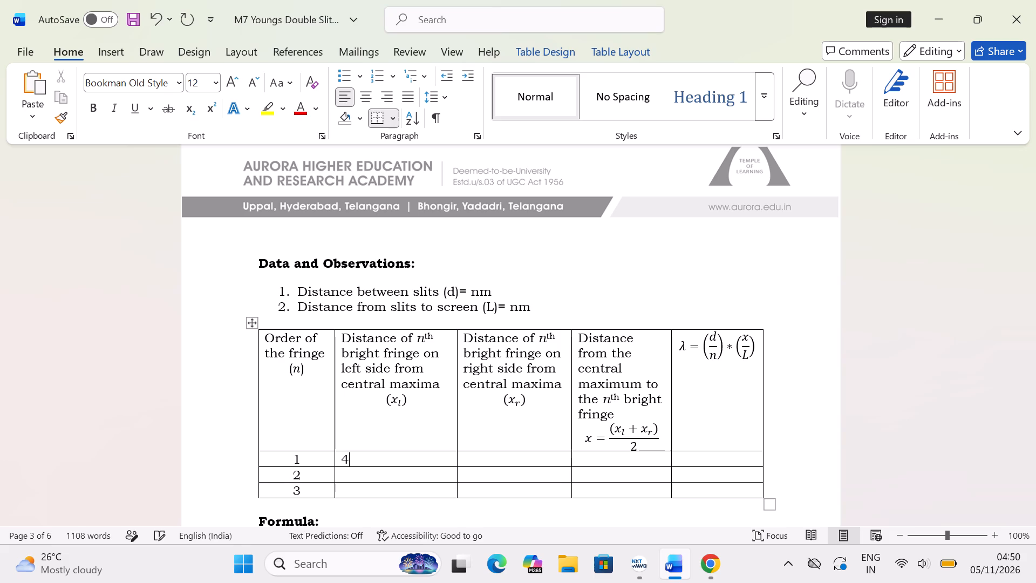
key("6")
left_click(369, 462)
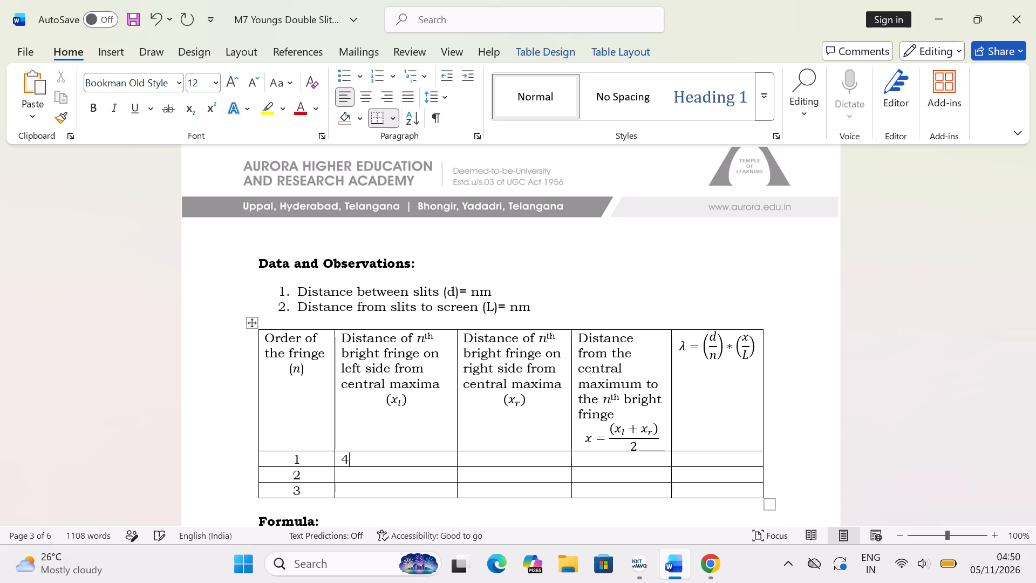
left_click(362, 458)
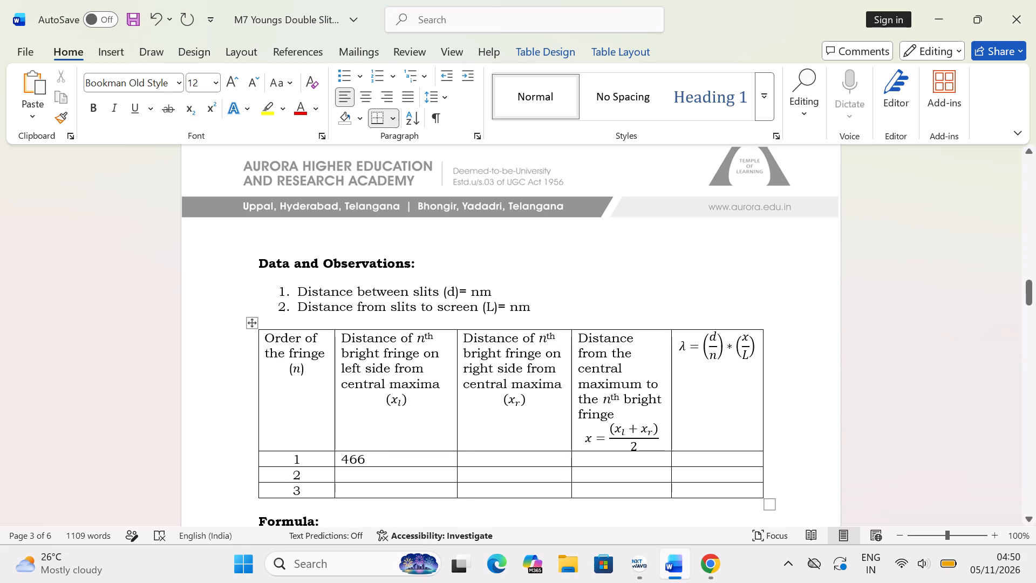
key("BackSpace")
key("5")
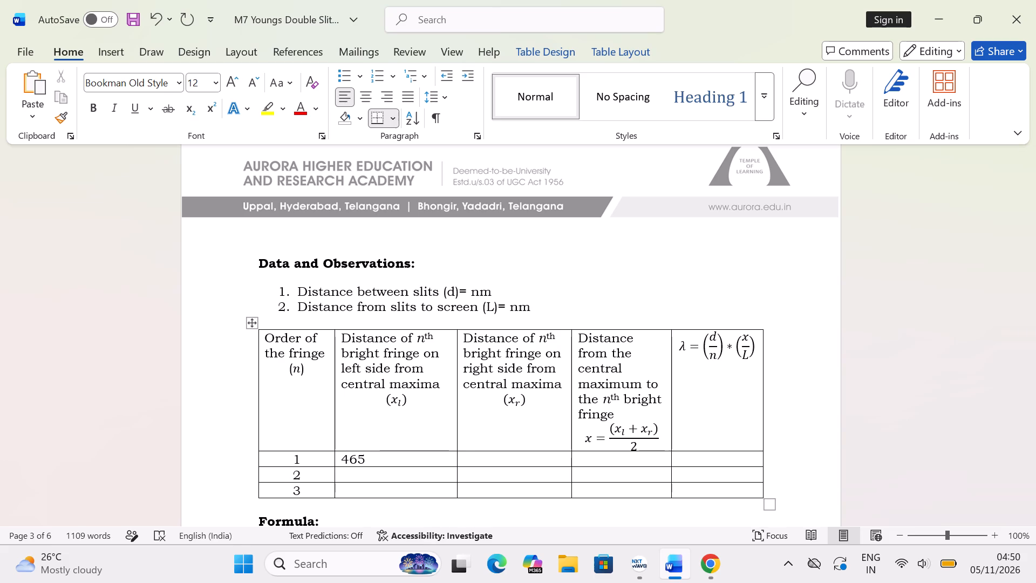
key("period")
key("4")
type("nm")
key("Left")
key("Left")
key("space")
Enter 1104.6 nm as the left-side bright fringe distance for order 2.
left_click(366, 477)
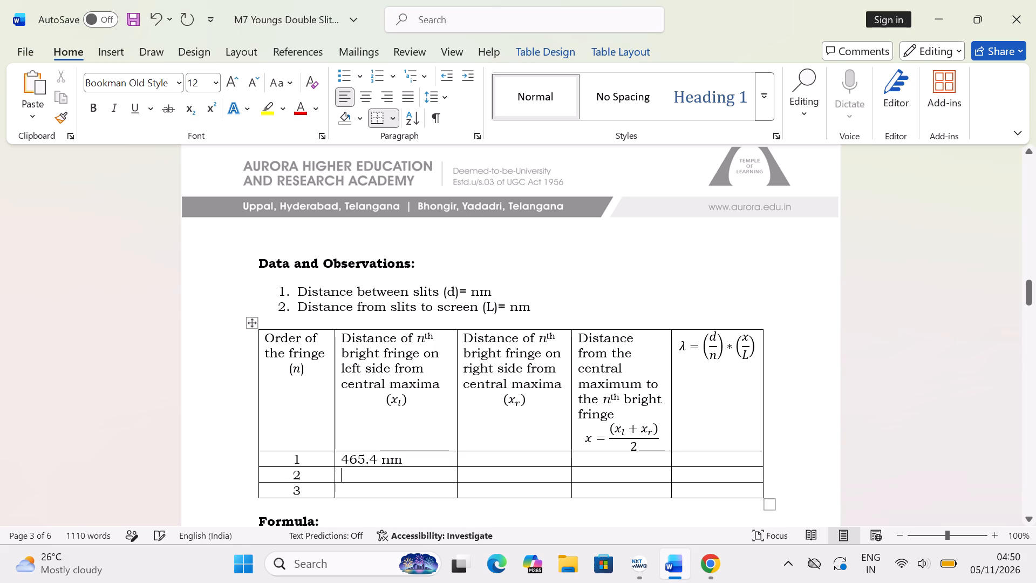
type("1104")
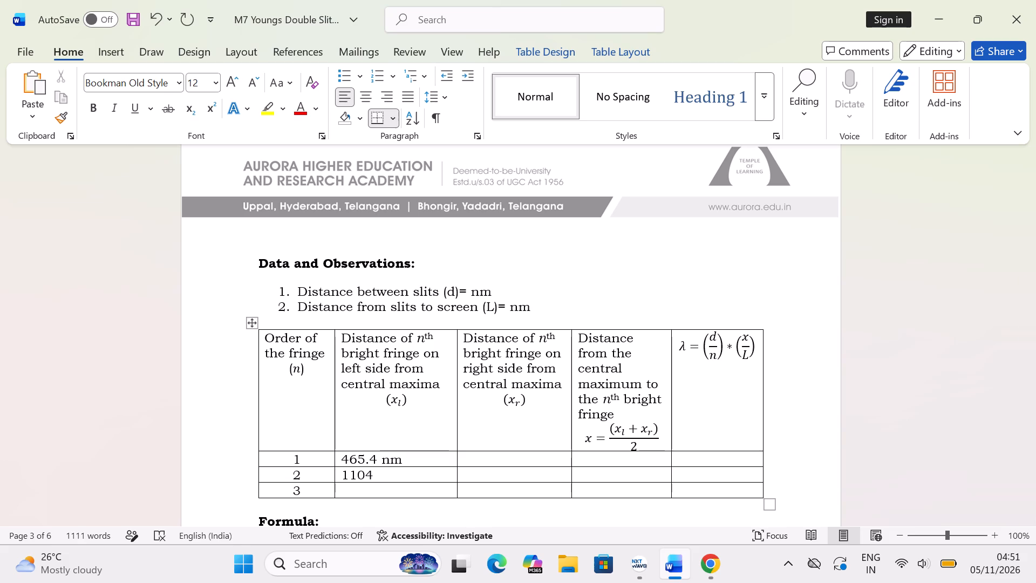
key("period")
key("6")
key("space")
type("nm")
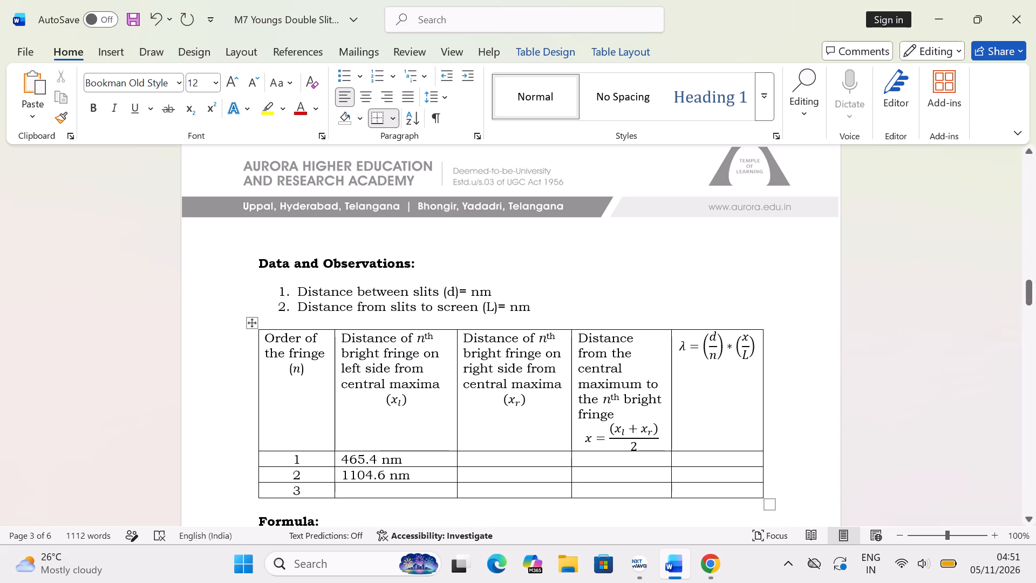
Enter 1820.1 nm as the left-side bright fringe distance for order 3.
left_click(352, 491)
key("1")
key("8")
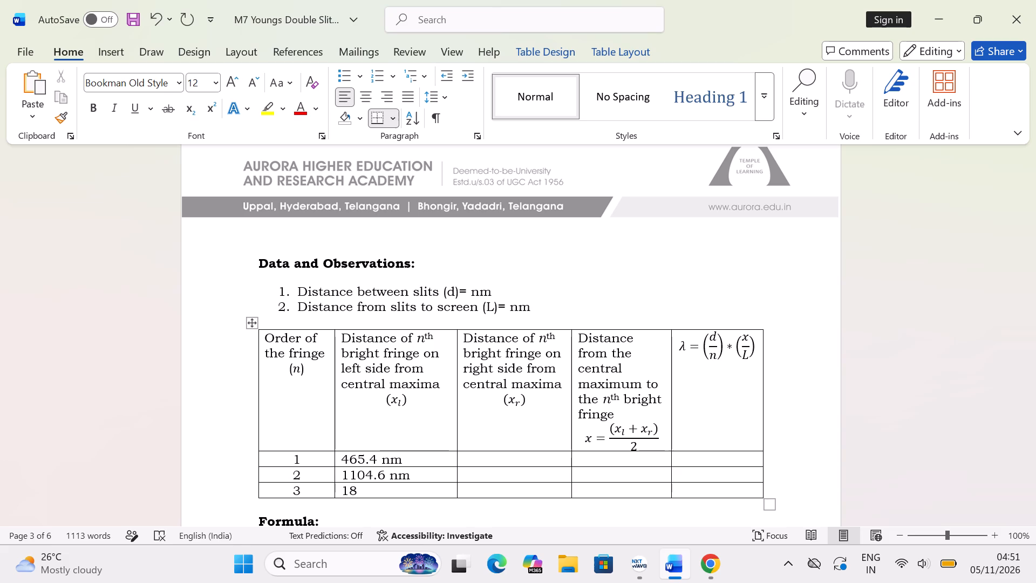
type("20")
type(".1 nm")
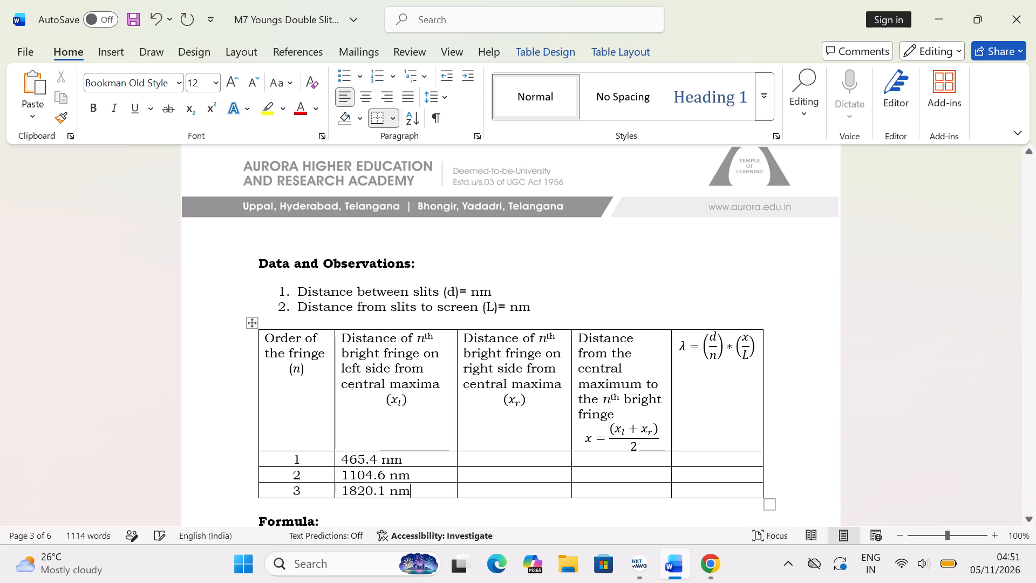
Enter 510.7 nm as the right-side bright fringe distance for order 1 in the observations table.
left_click(475, 454)
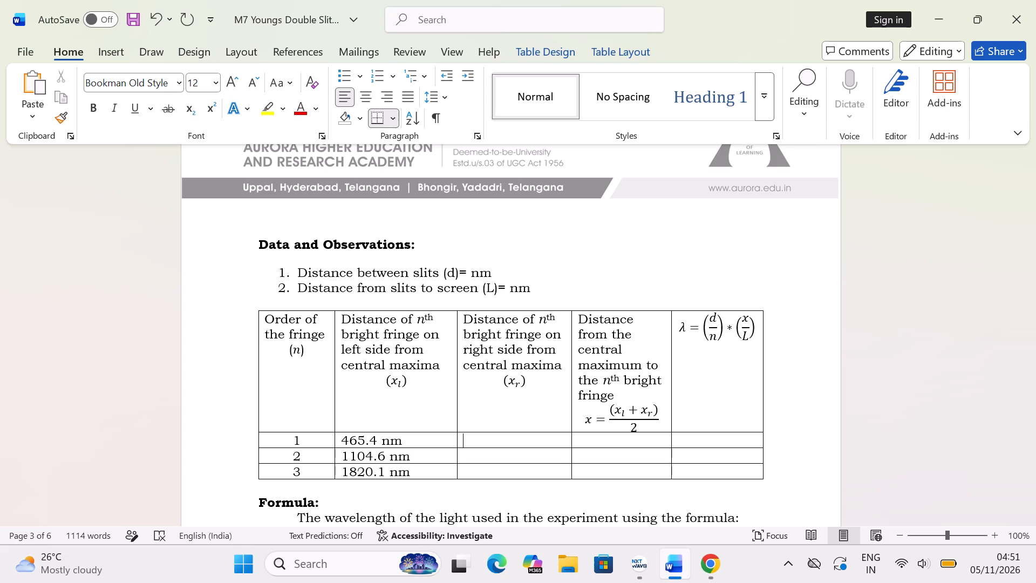
left_click(474, 433)
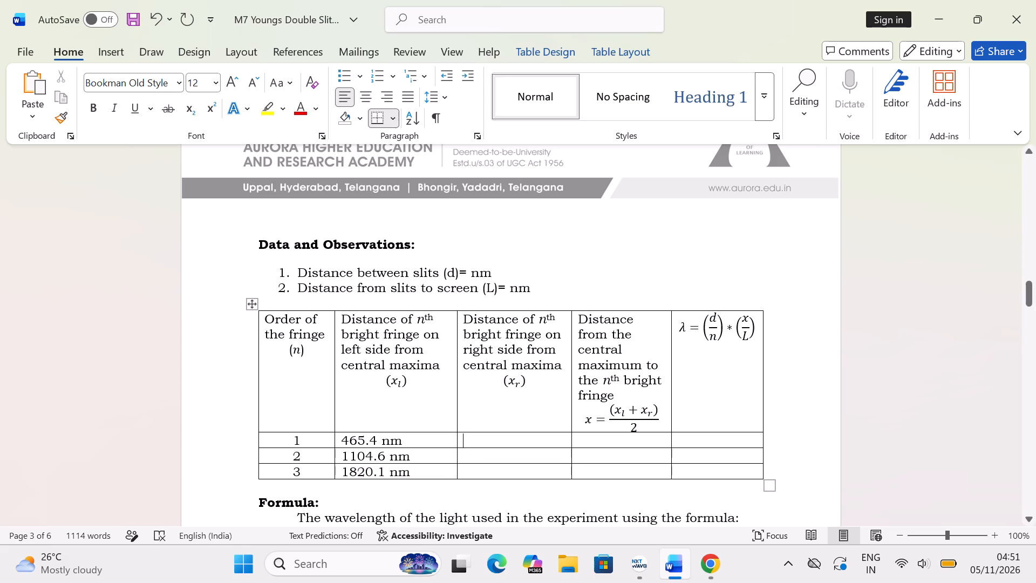
key("5")
type("10")
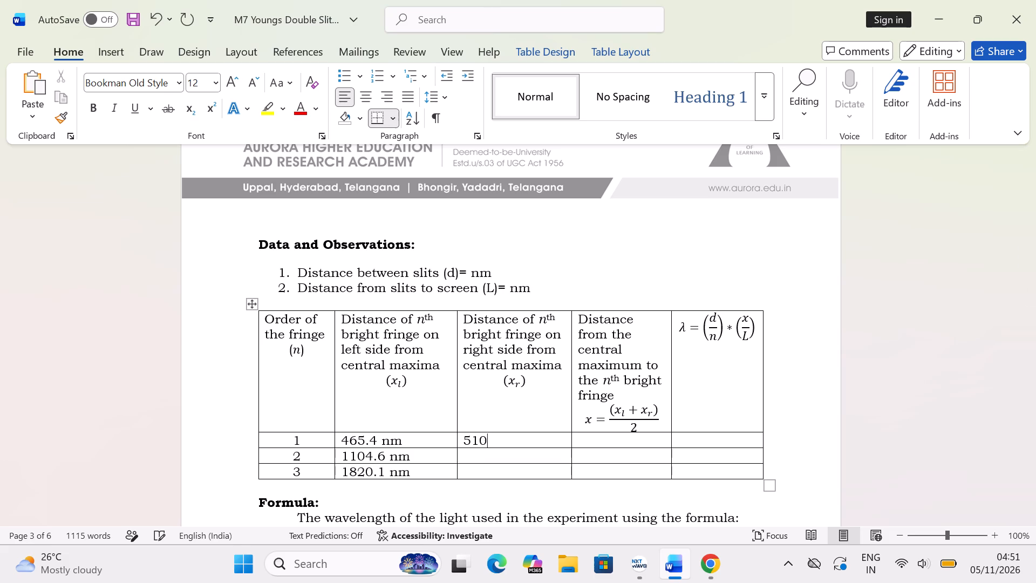
key("comma")
key("BackSpace")
key("period")
type("7 nm")
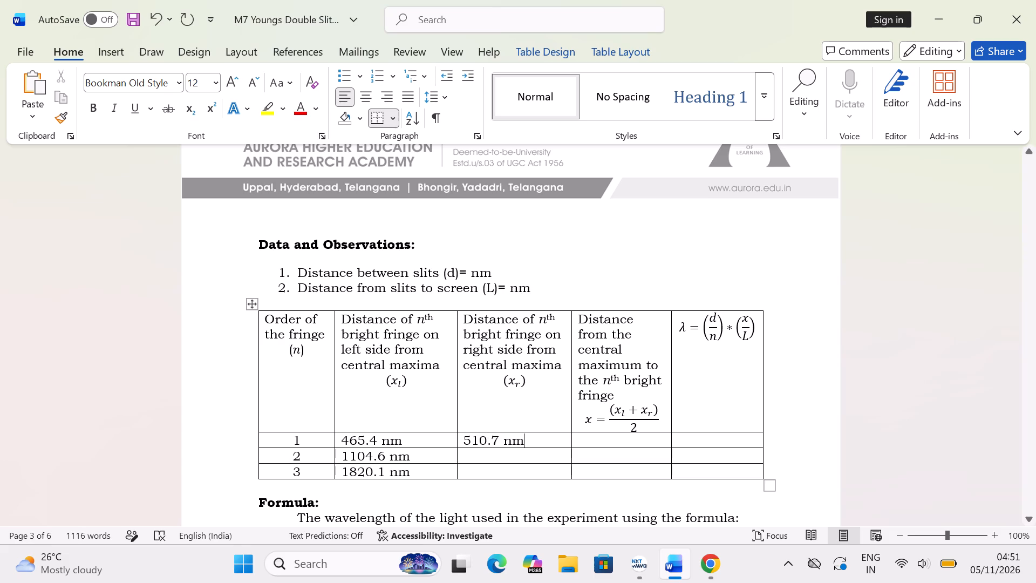
Enter 1089.2 nm as the right-side bright fringe distance for order 2.
left_click(475, 459)
type("1089")
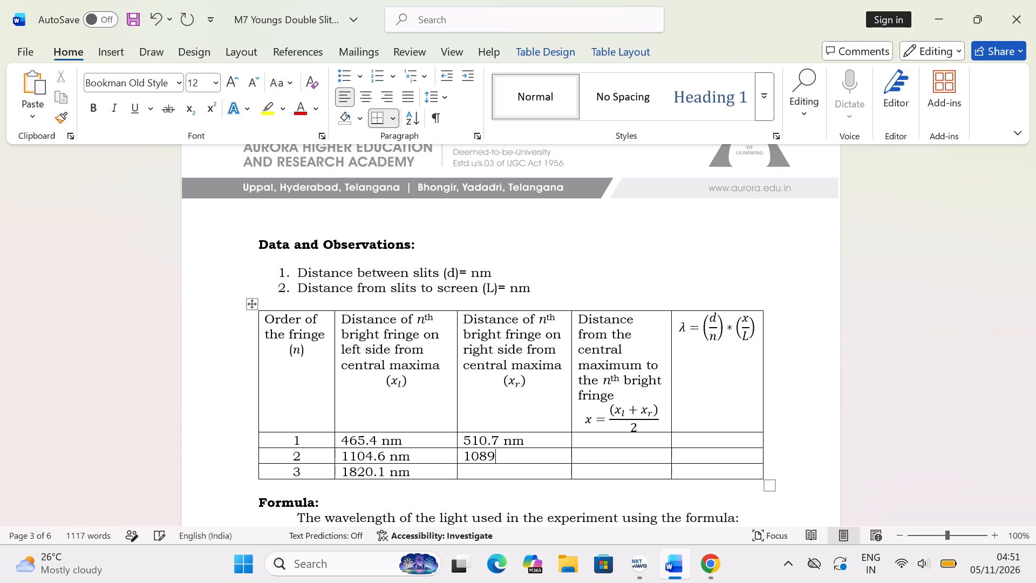
type(".2")
key("space")
type("nm")
Enter 1706.1 nm as the right-side bright fringe distance for order 3 in the observations table.
left_click(487, 472)
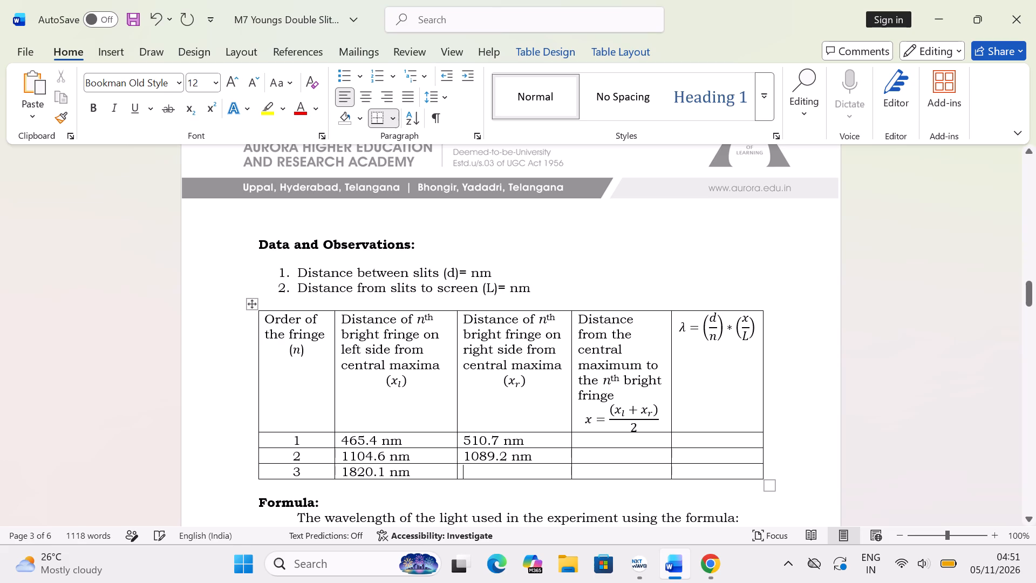
key("1")
key("7")
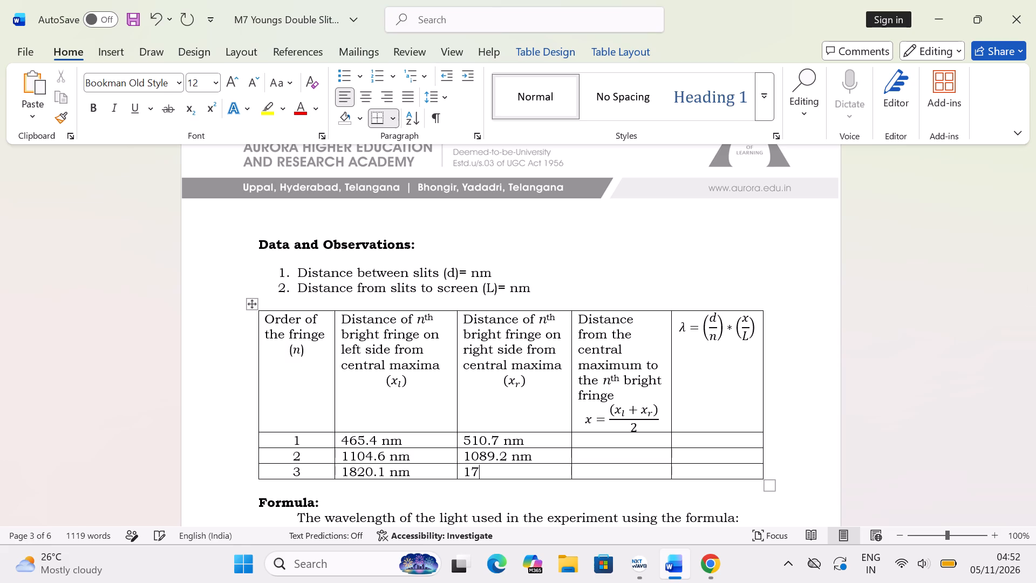
type("06")
key("period")
type("1 nm")
Enter 720.75 nm as the distance x from the central maximum for order 1.
left_click(595, 439)
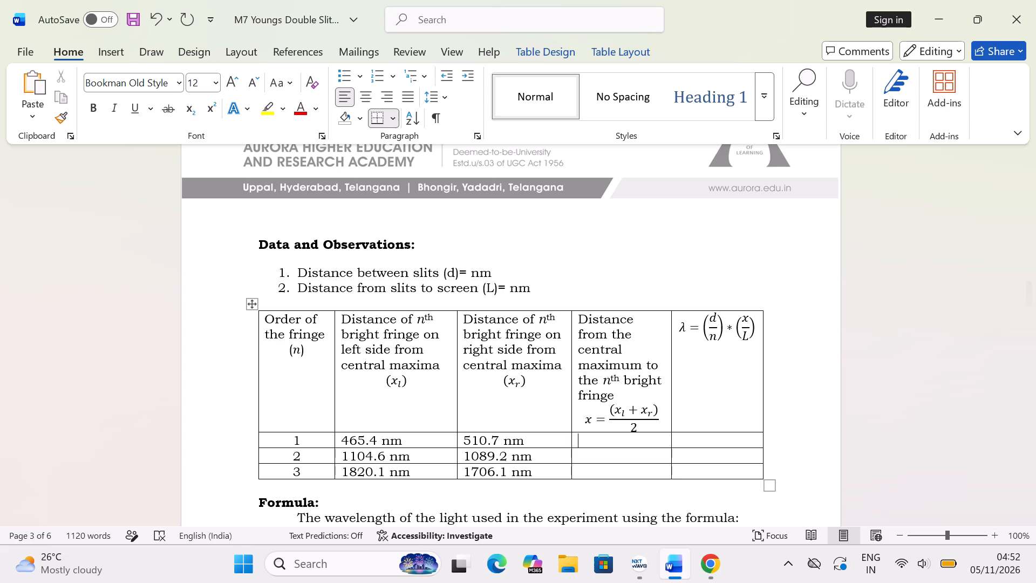
left_click(595, 439)
type("72")
key("0")
key("period")
type("75 b")
key("BackSpace")
type("nm")
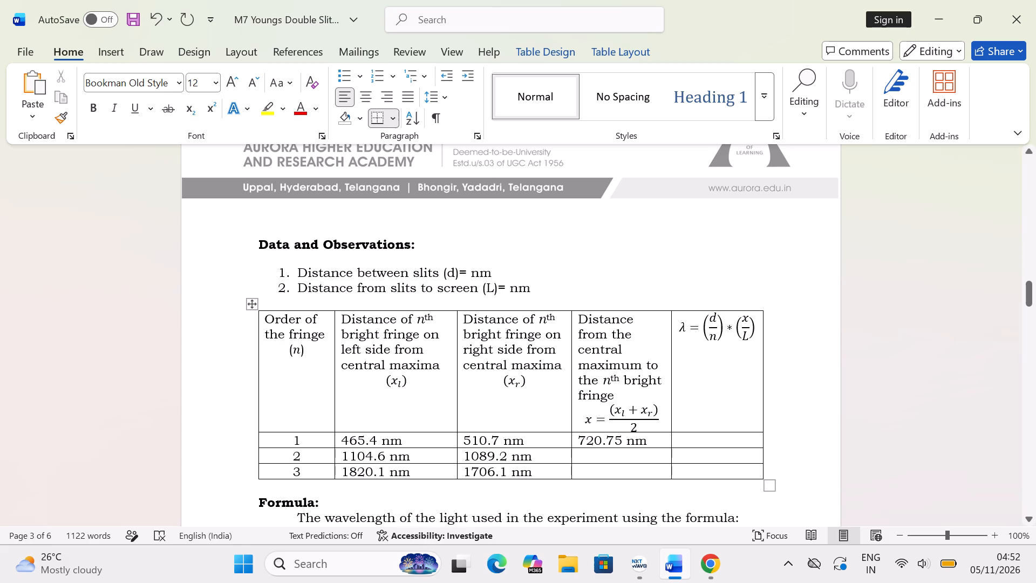
Enter 1649.2 nm as the distance x from the central maximum for order 2.
left_click(611, 453)
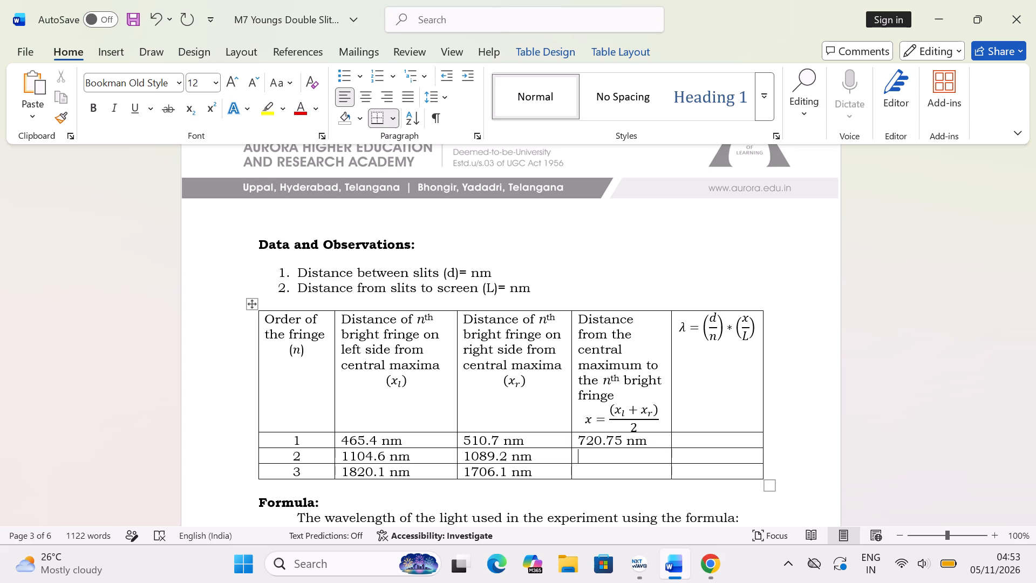
type("16")
key("4")
key("9")
type(".2 nm")
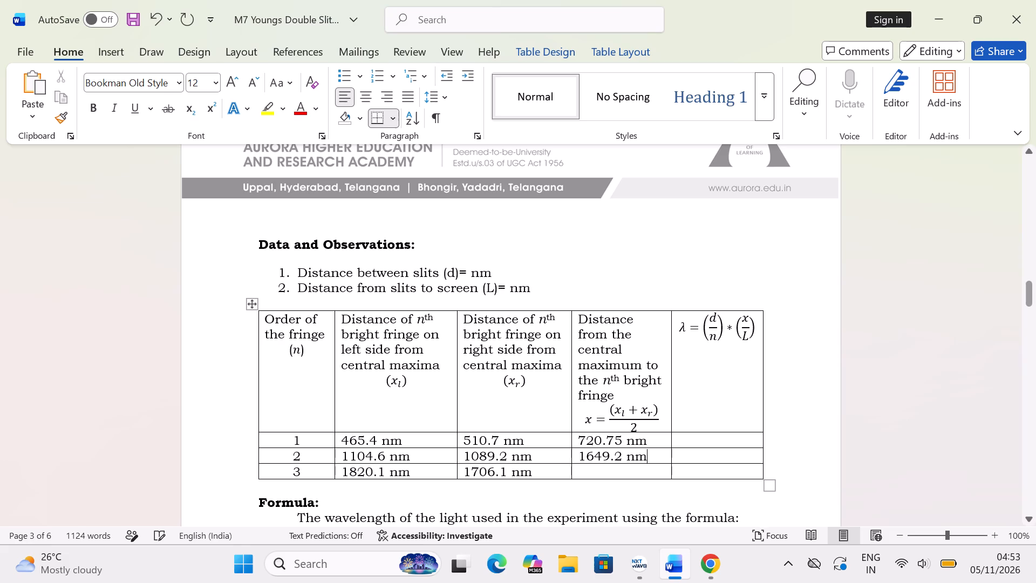
Enter 2673.15 nm as the distance x from the central maximum for order 3.
left_click(610, 468)
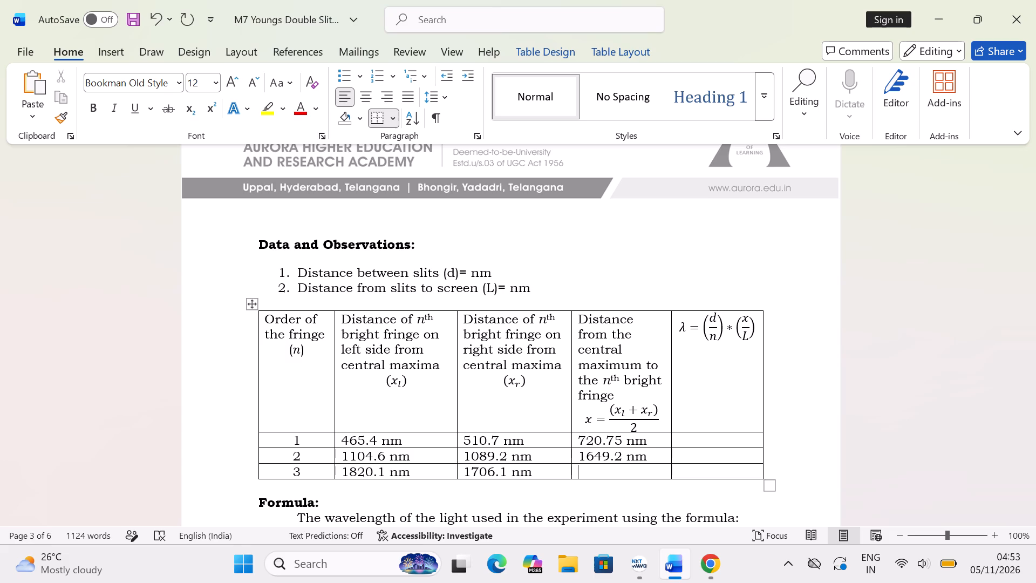
type("26")
key("7")
key("3")
type(".15 nm")
Fill in the distance between slits (d) as 2509.3 nm under Data and Observations.
scroll(591, 424, "up", 6)
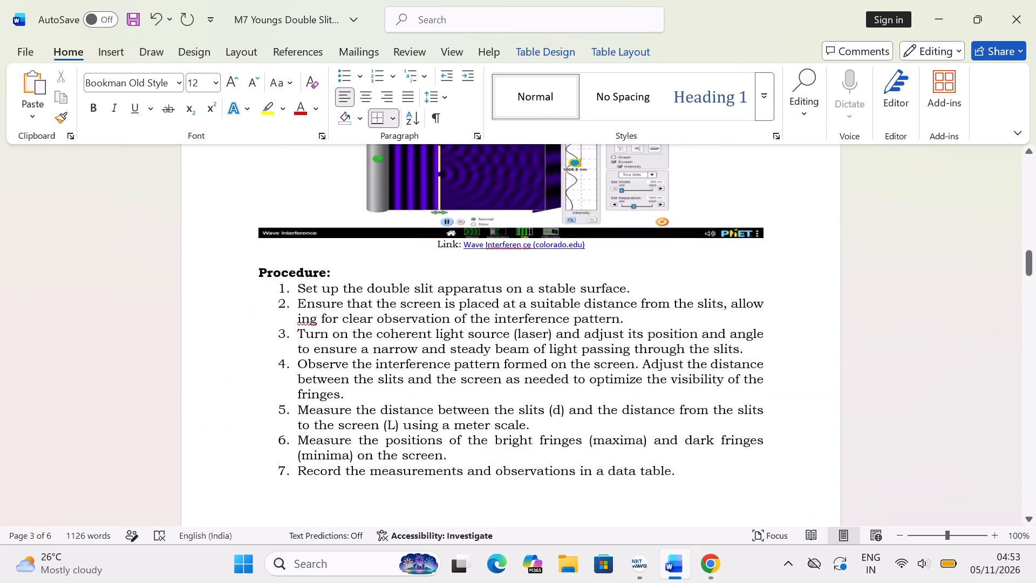
scroll(591, 424, "up", 10)
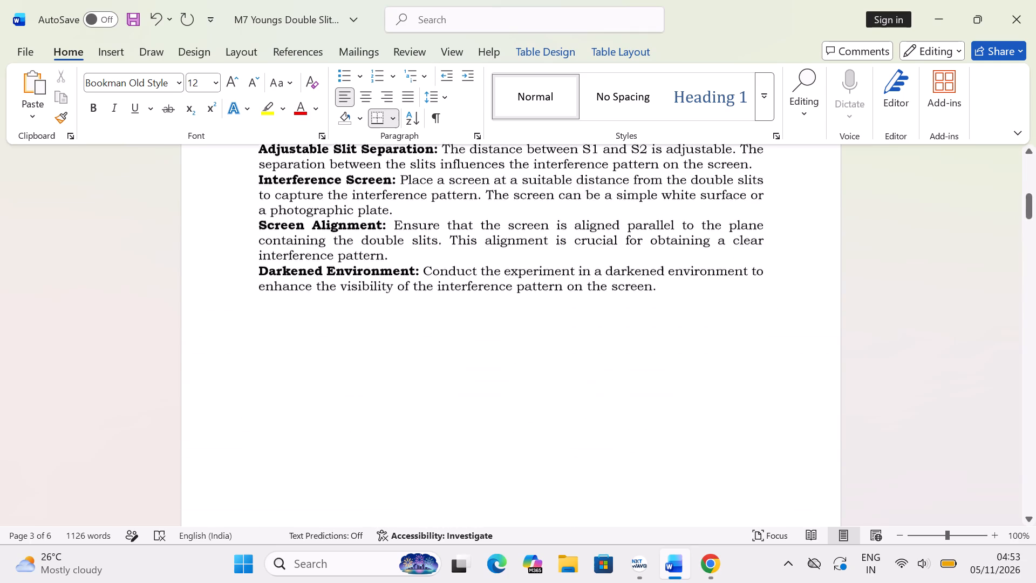
scroll(591, 424, "down", 2)
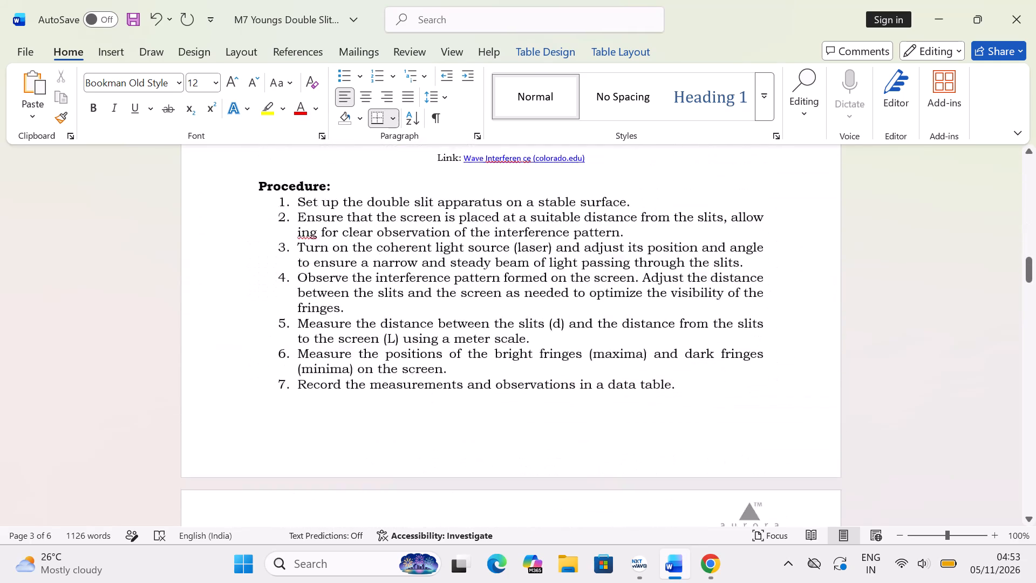
scroll(591, 424, "down", 1)
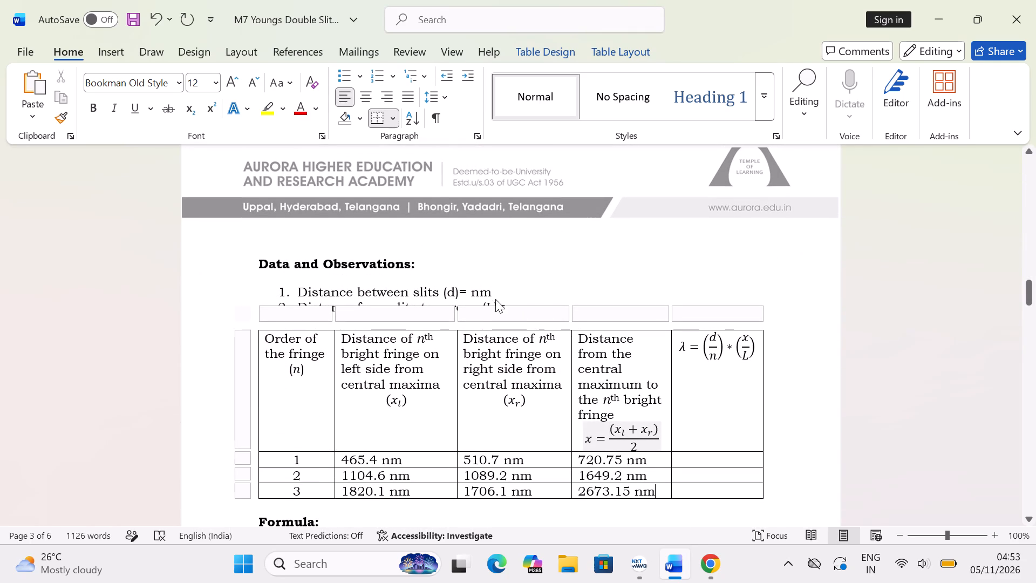
left_click(553, 290)
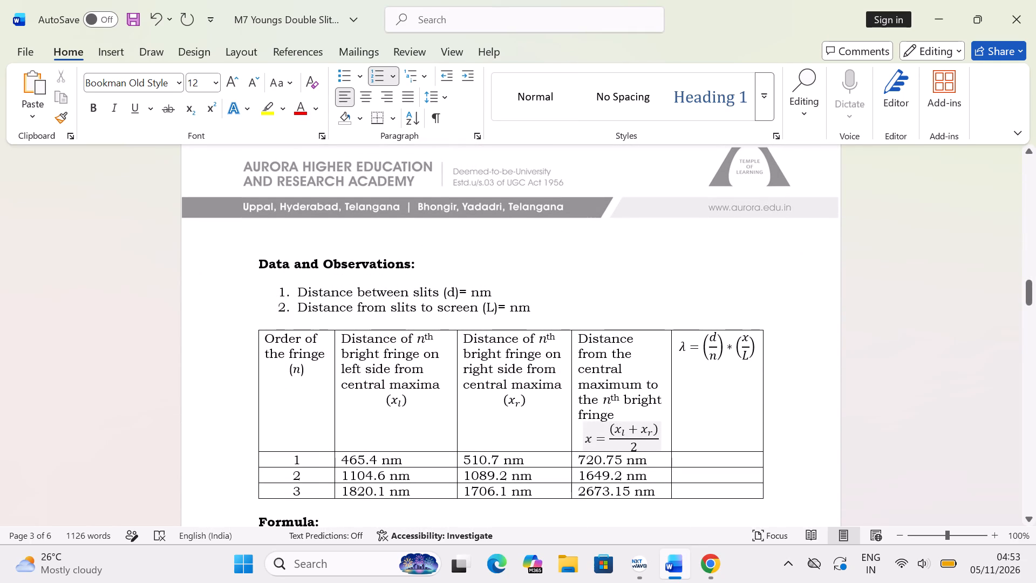
left_click(468, 289)
key("Right")
key("2")
key("5")
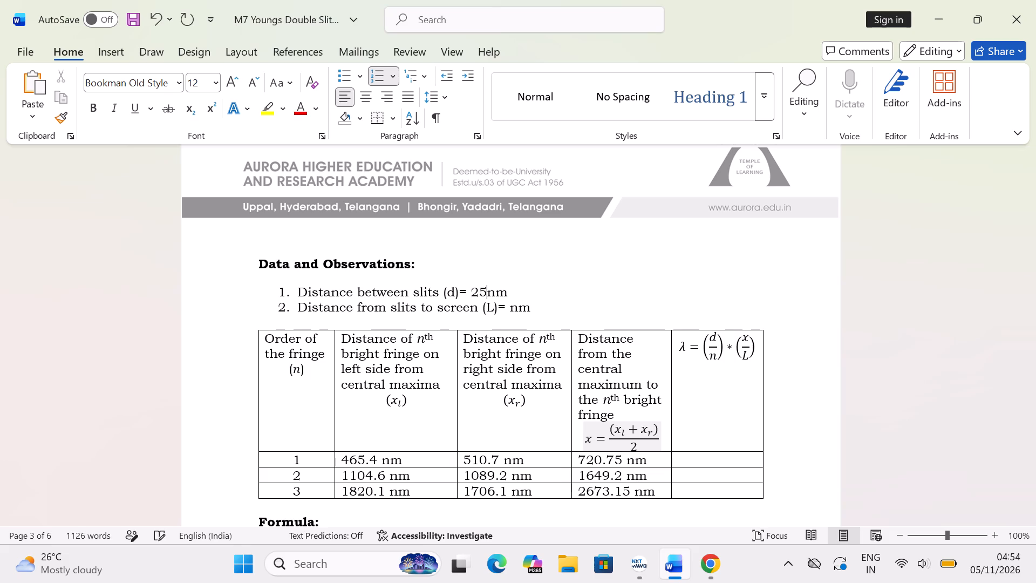
type("09.3")
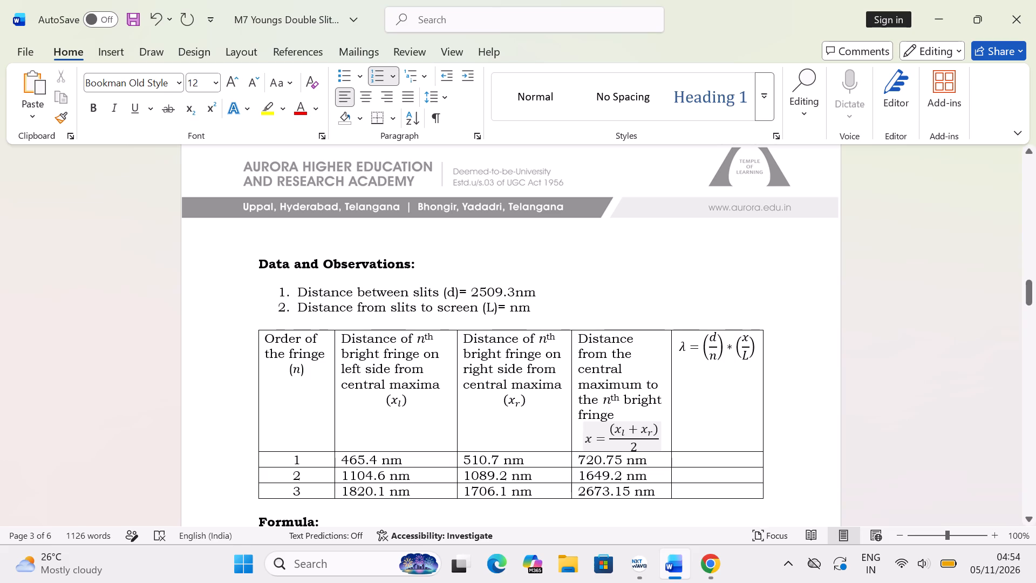
Fill in the distance from slits to screen (L) as 2900 nm.
left_click(509, 304)
key("2")
type("900")
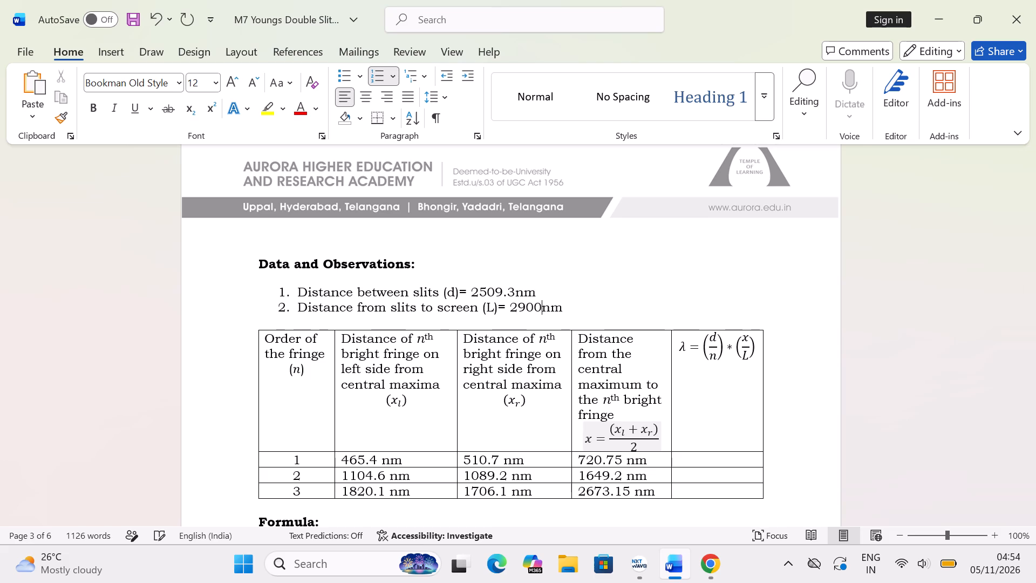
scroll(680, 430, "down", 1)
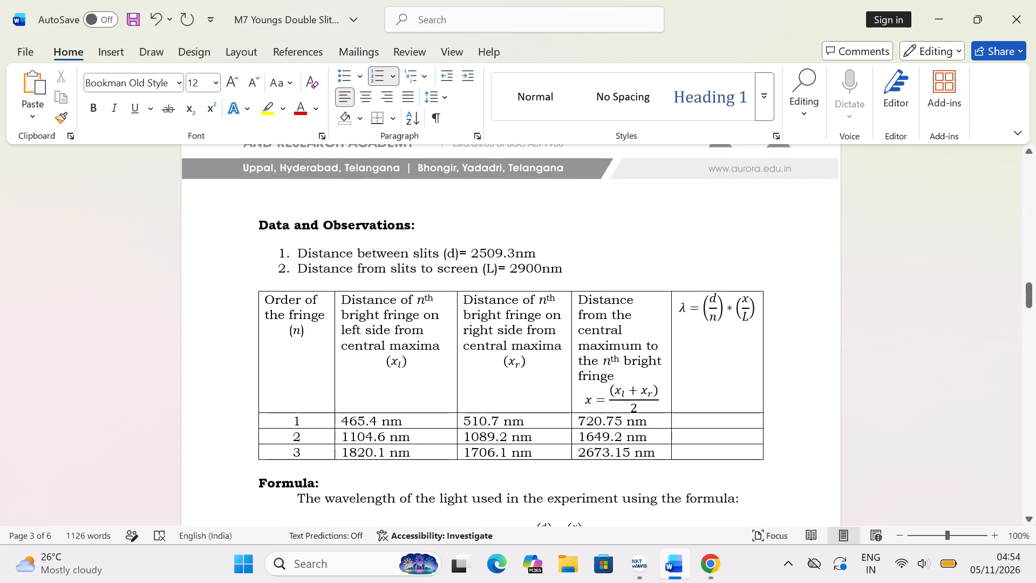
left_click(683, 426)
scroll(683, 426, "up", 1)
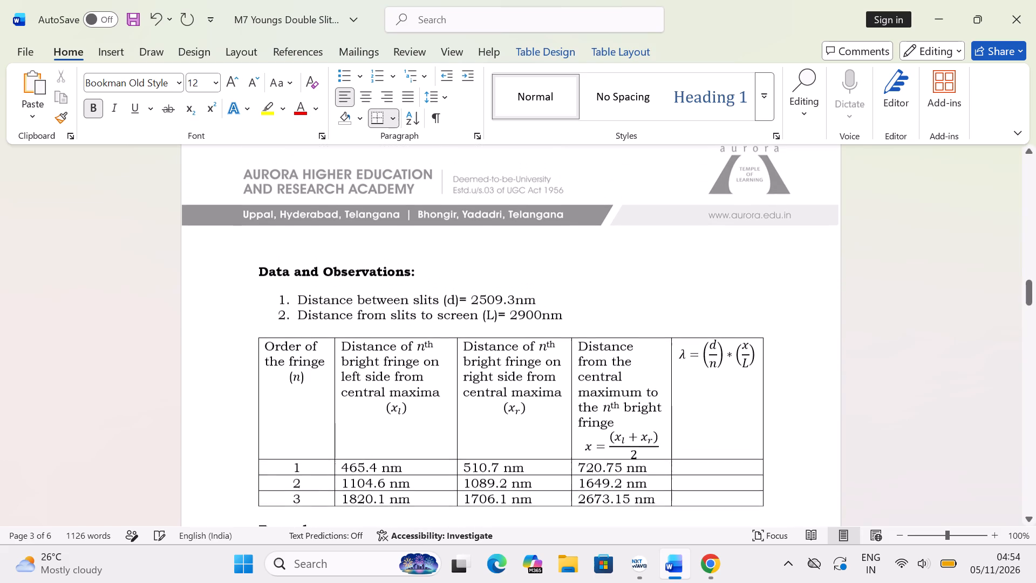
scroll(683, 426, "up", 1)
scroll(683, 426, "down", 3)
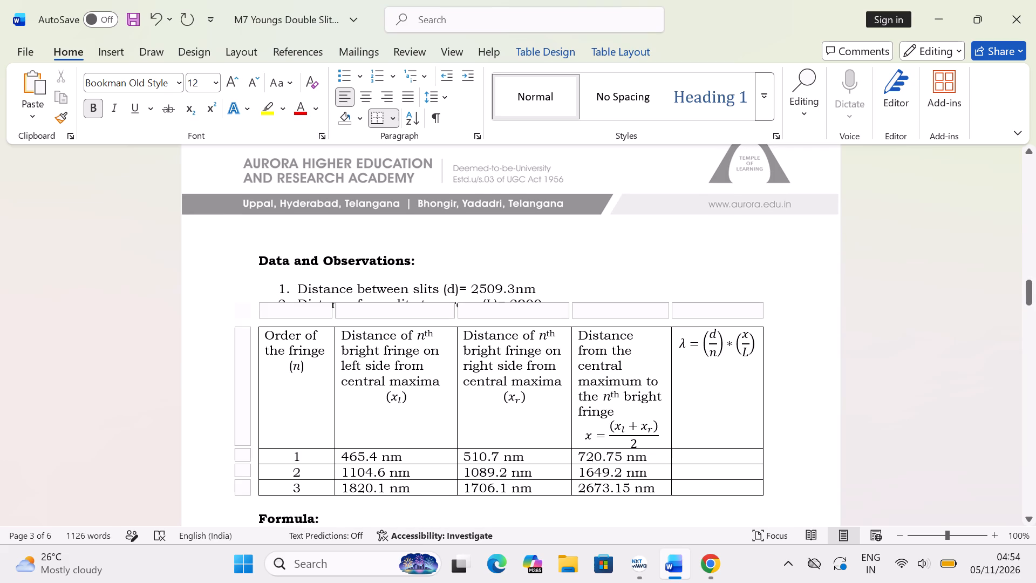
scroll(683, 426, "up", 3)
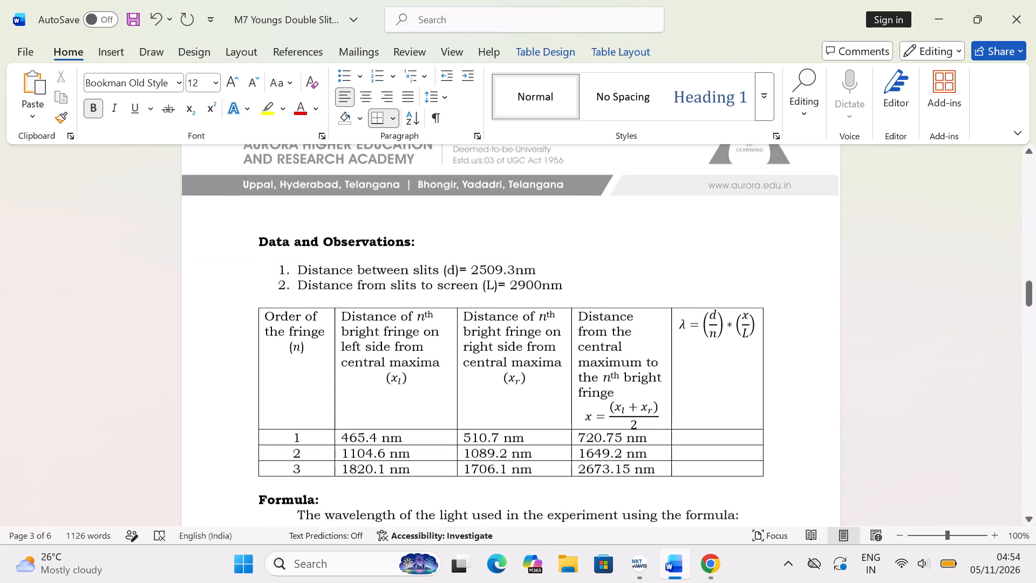
Copy the report content from the slit distance lines under Data and Observations through the wavelength line under Result.
scroll(683, 426, "up", 1)
left_click(536, 272)
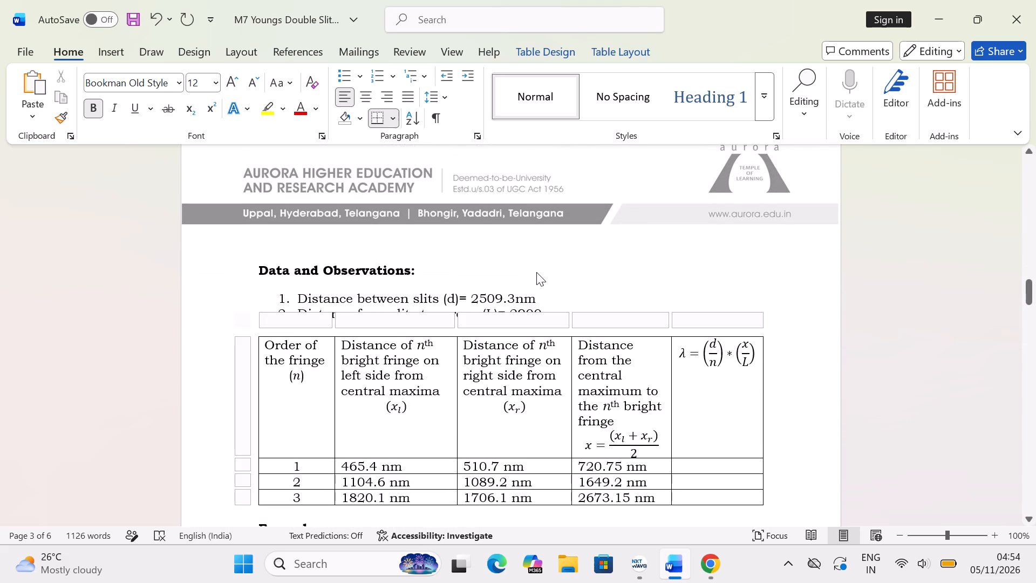
left_click(275, 297)
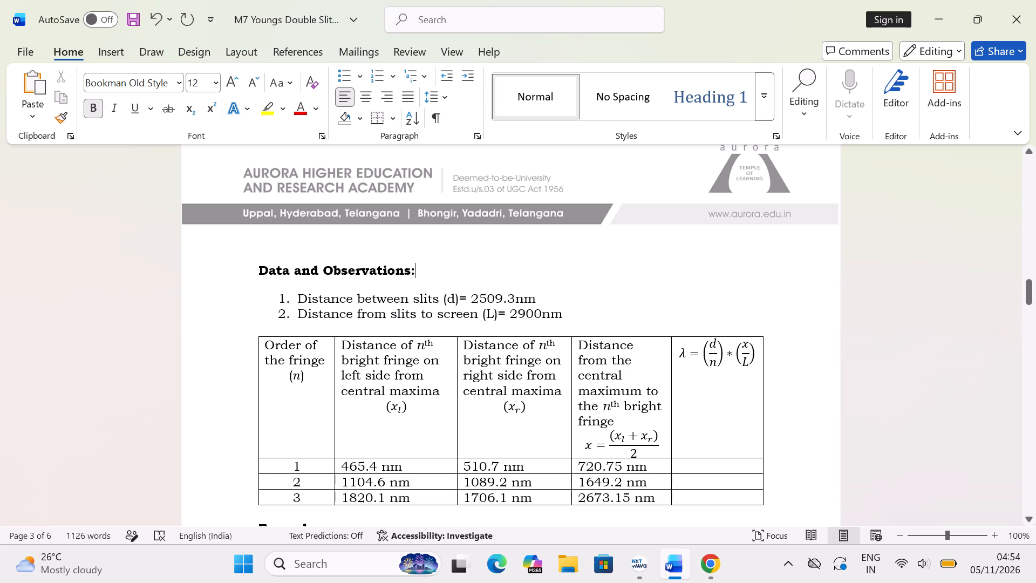
left_click_drag(276, 297, 597, 432)
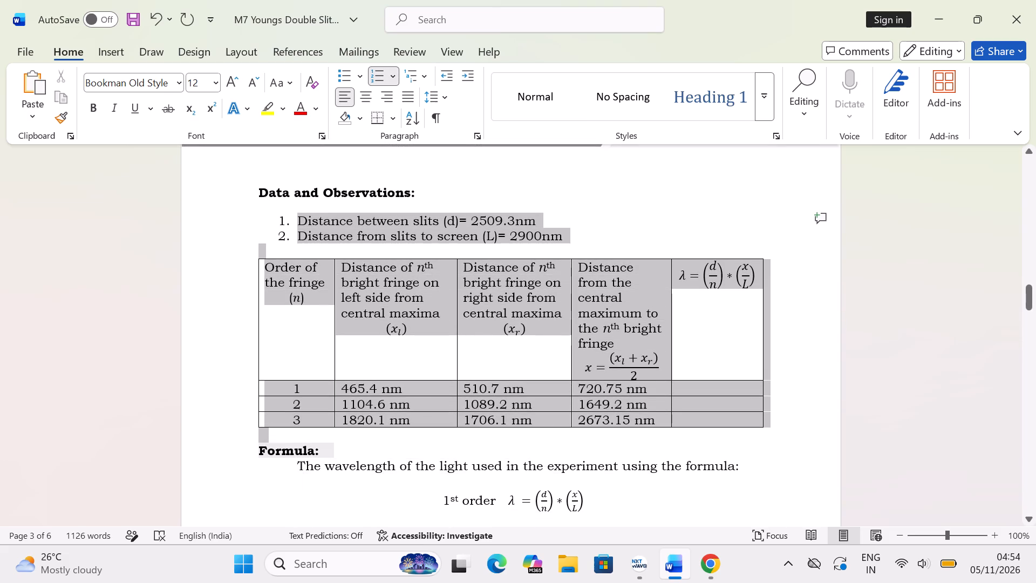
left_click_drag(597, 432, 754, 273)
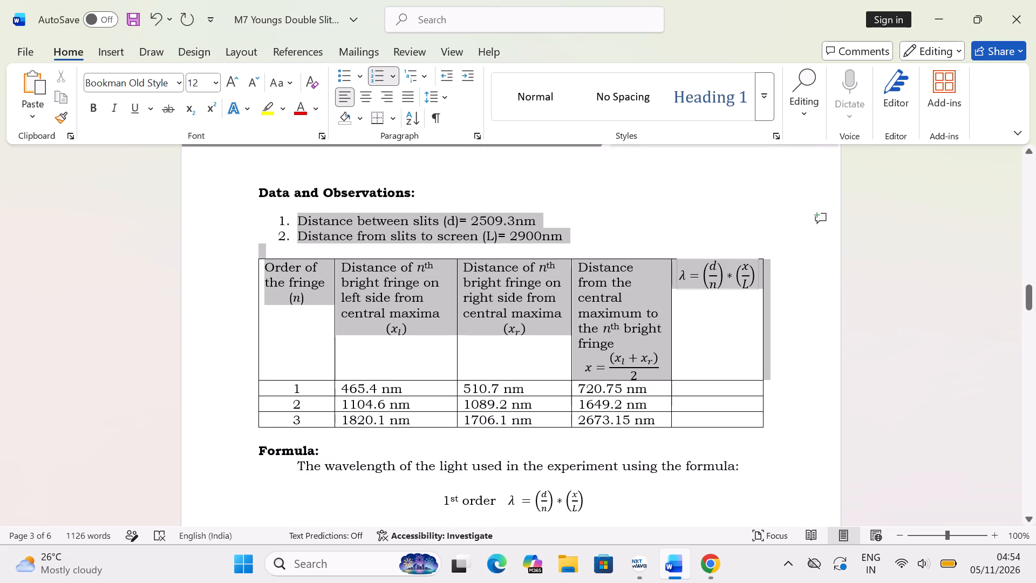
left_click_drag(754, 273, 776, 273)
left_click_drag(776, 273, 769, 421)
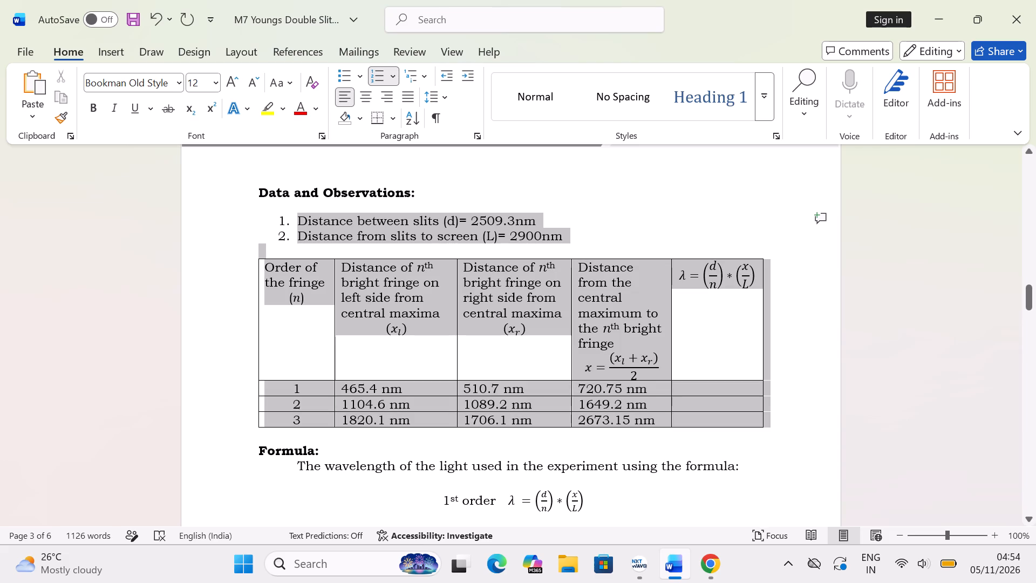
left_click_drag(769, 421, 772, 491)
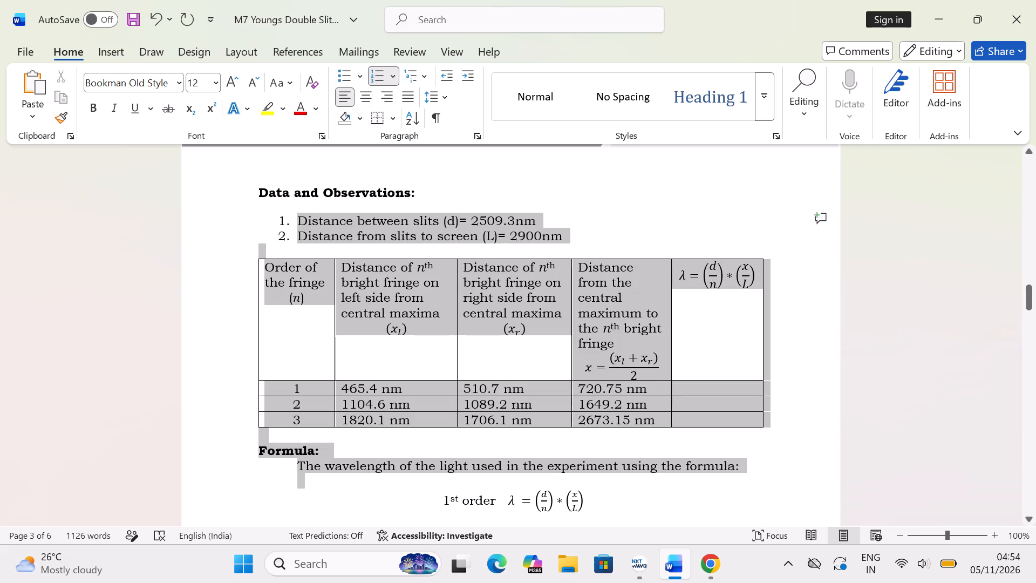
left_click_drag(772, 491, 771, 529)
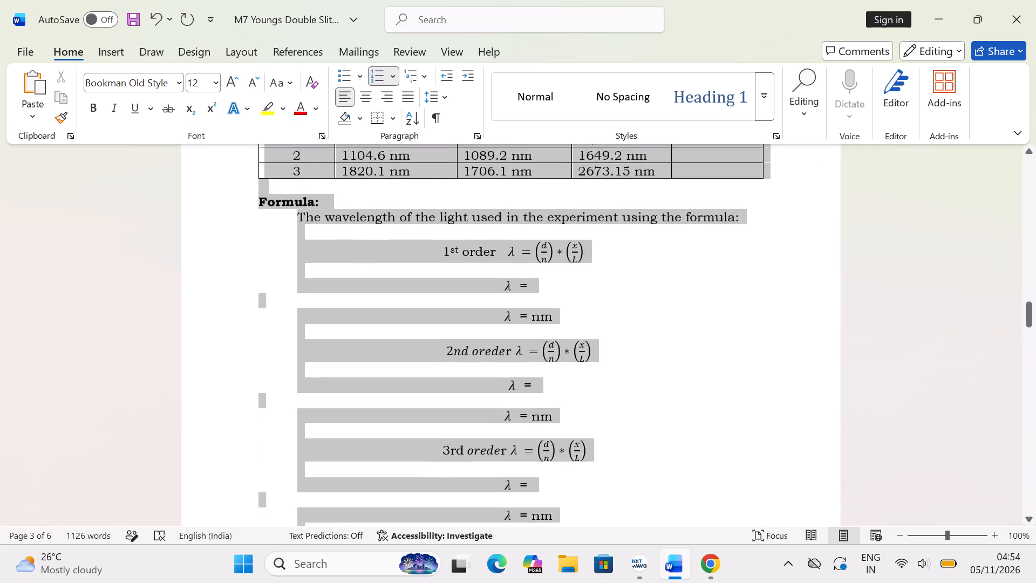
left_click_drag(771, 529, 774, 516)
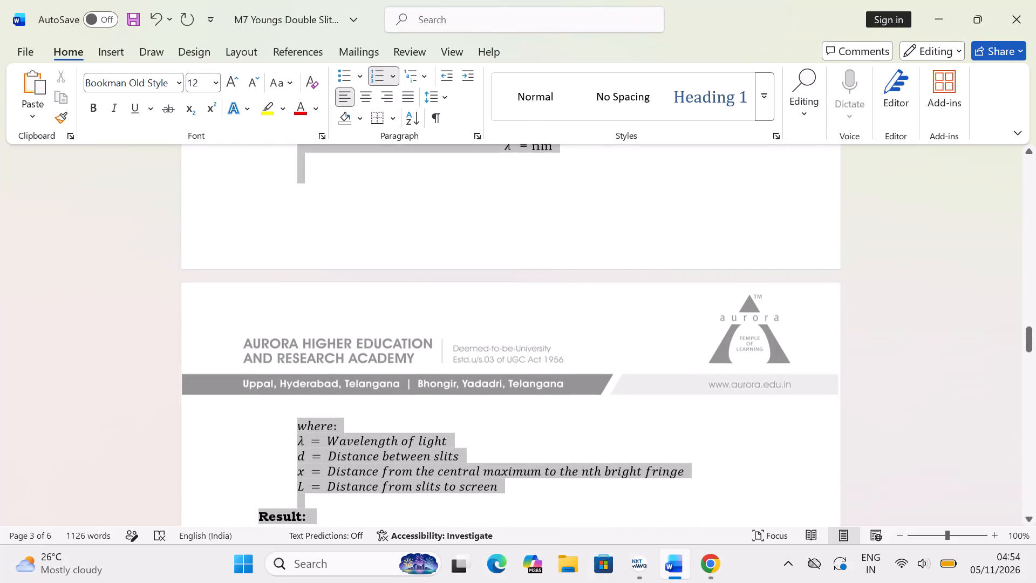
left_click_drag(774, 516, 768, 440)
key("ctrl+c")
key("ctrl+c")
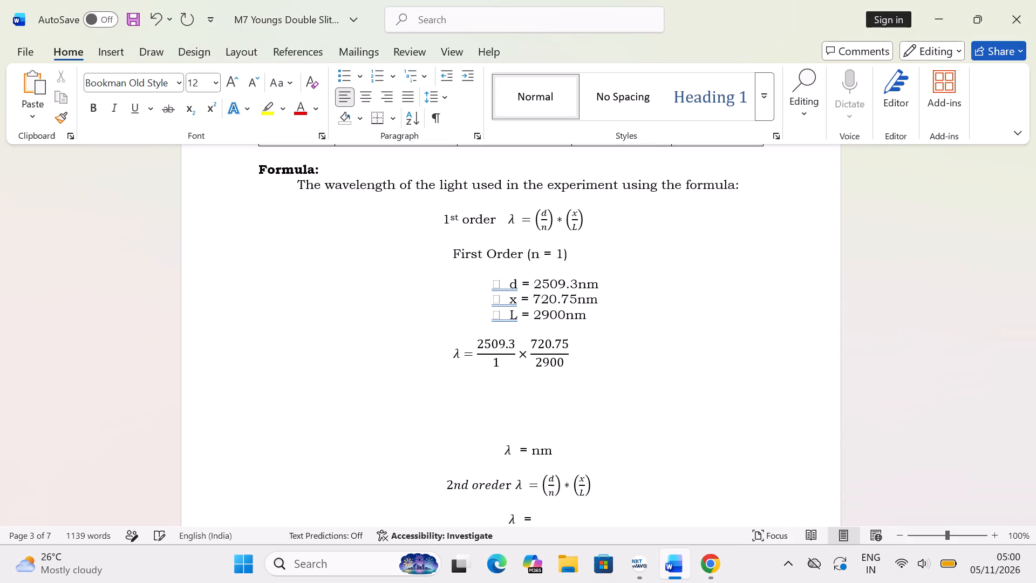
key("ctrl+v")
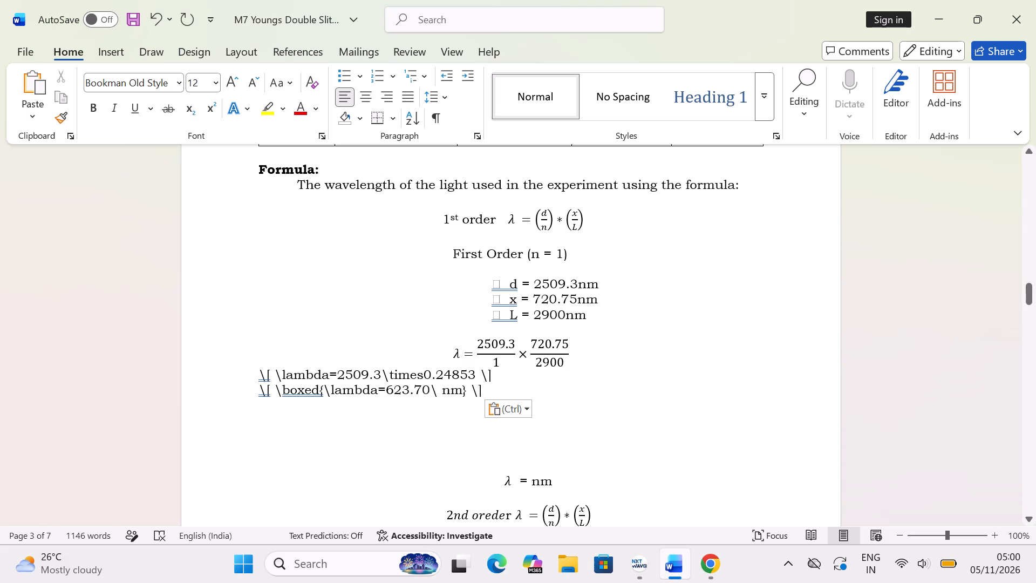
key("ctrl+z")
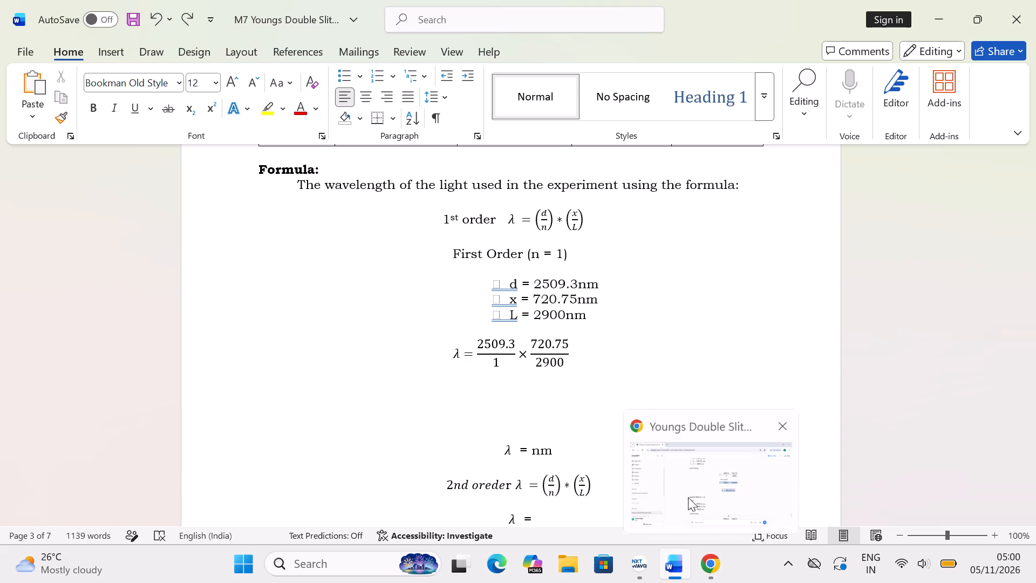
Copy only λ = 2509.3 × 0.24853 from ChatGPT and paste it in Word below the fraction equation, separated by a blank line.
left_click(688, 497)
left_click(561, 267)
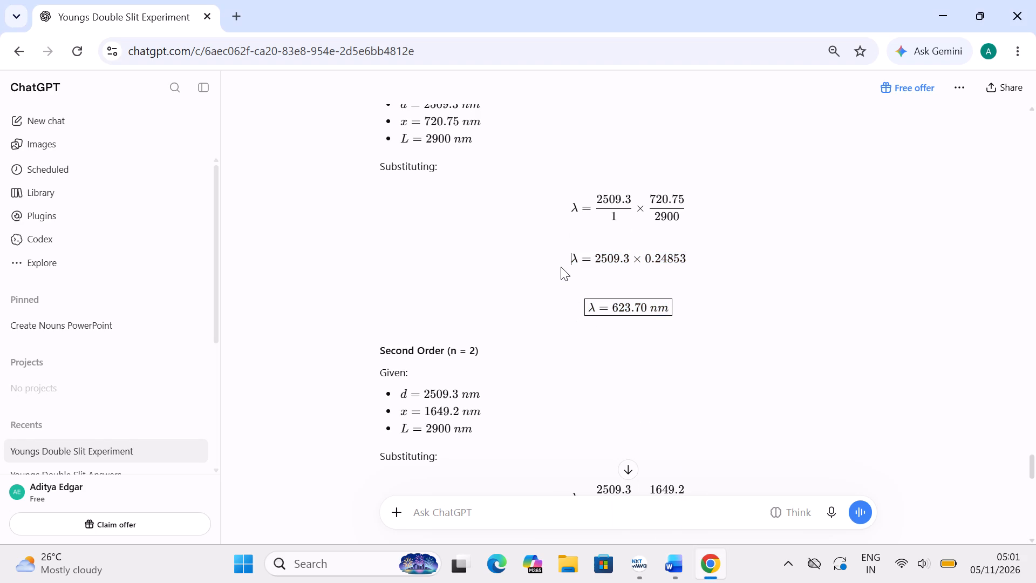
left_click_drag(560, 264, 668, 259)
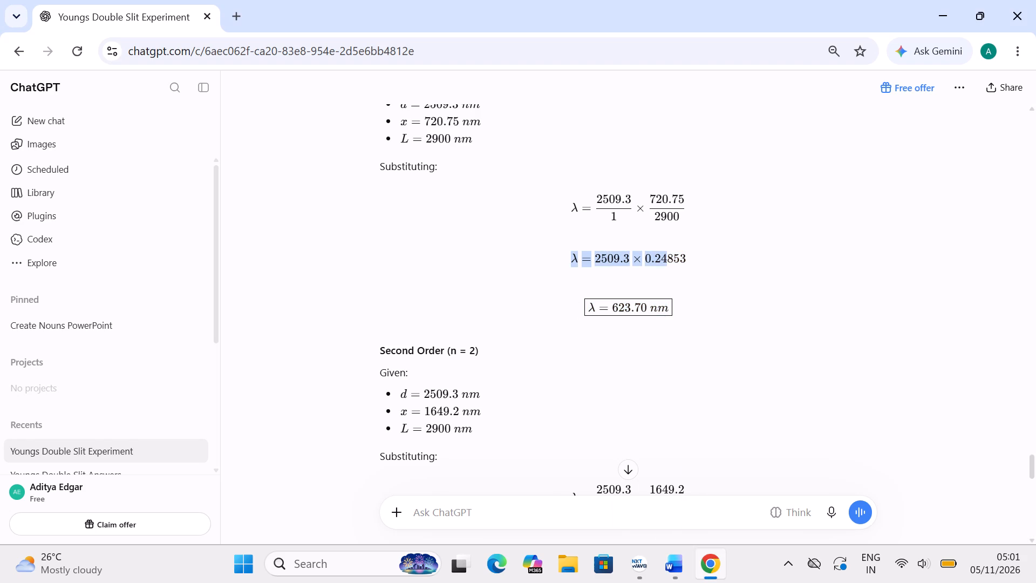
left_click_drag(668, 259, 687, 256)
key("ctrl+c")
left_click(669, 492)
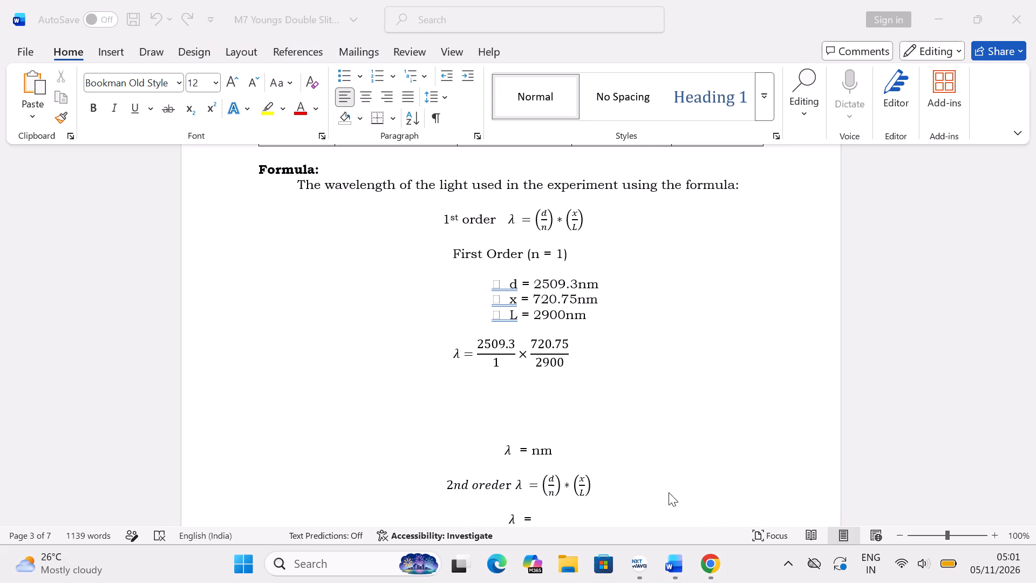
key("ctrl+v")
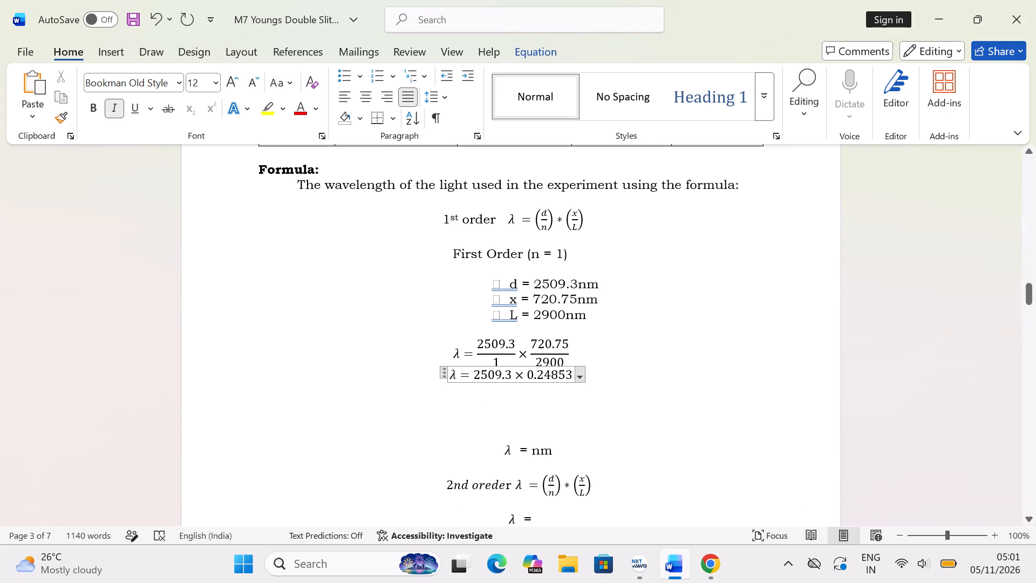
left_click(585, 347)
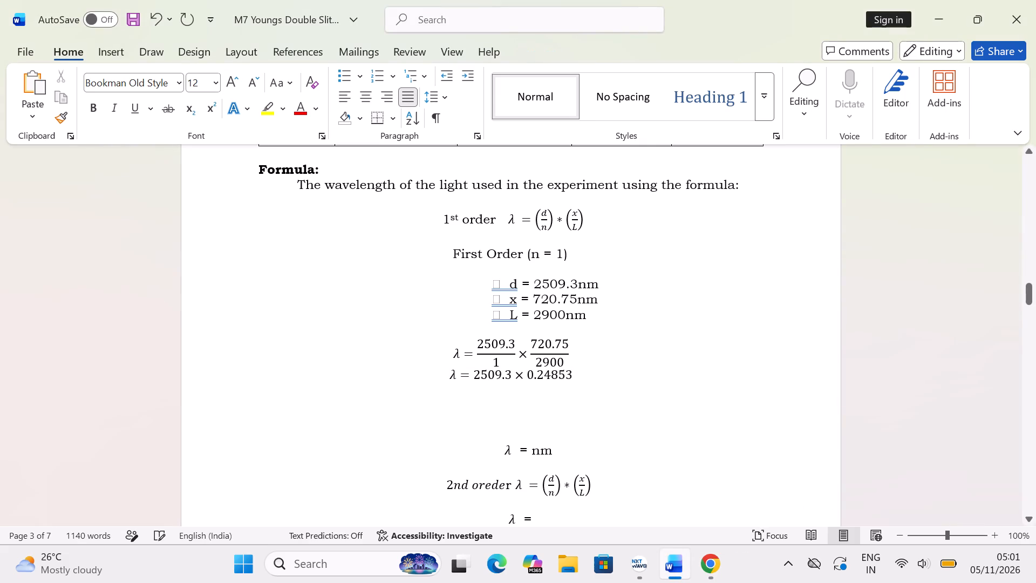
key("Return")
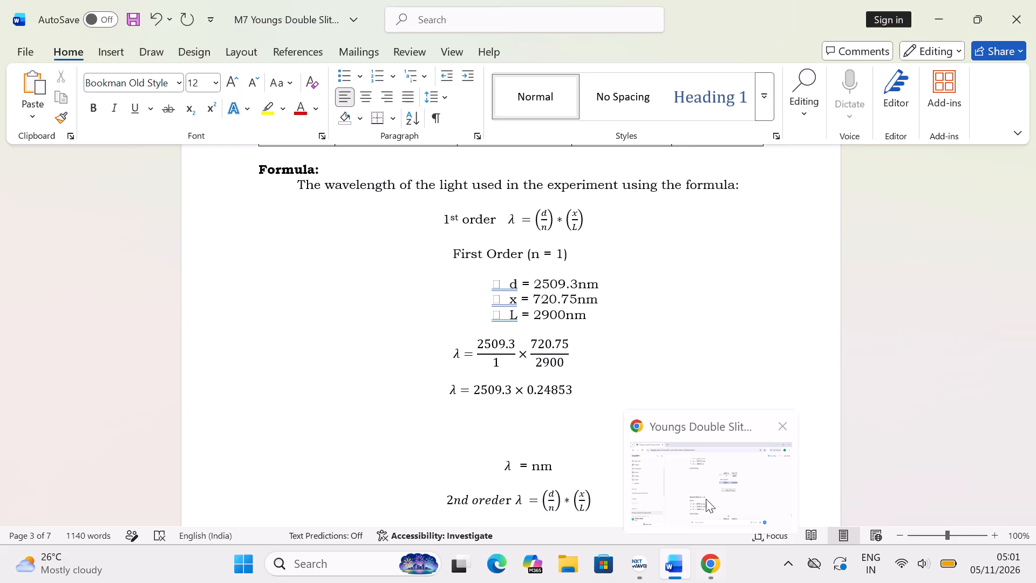
Copy the boxed result λ = 623.70 nm from ChatGPT and paste it in Word below λ = 2509.3 × 0.24853, separated by a blank line.
left_click(706, 499)
left_click(581, 298)
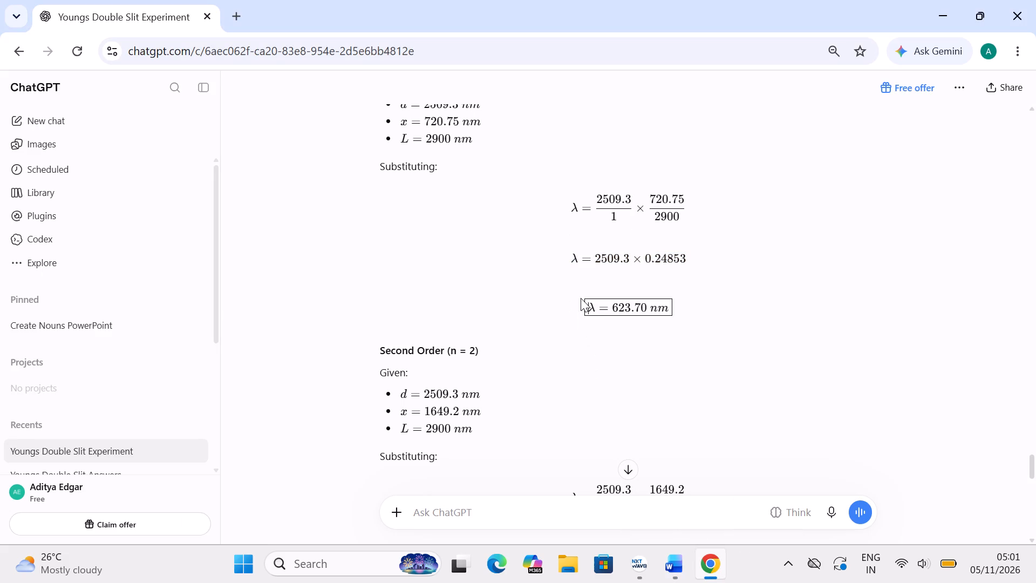
left_click_drag(581, 298, 657, 299)
left_click_drag(657, 299, 678, 303)
key("ctrl+c")
key("ctrl+c")
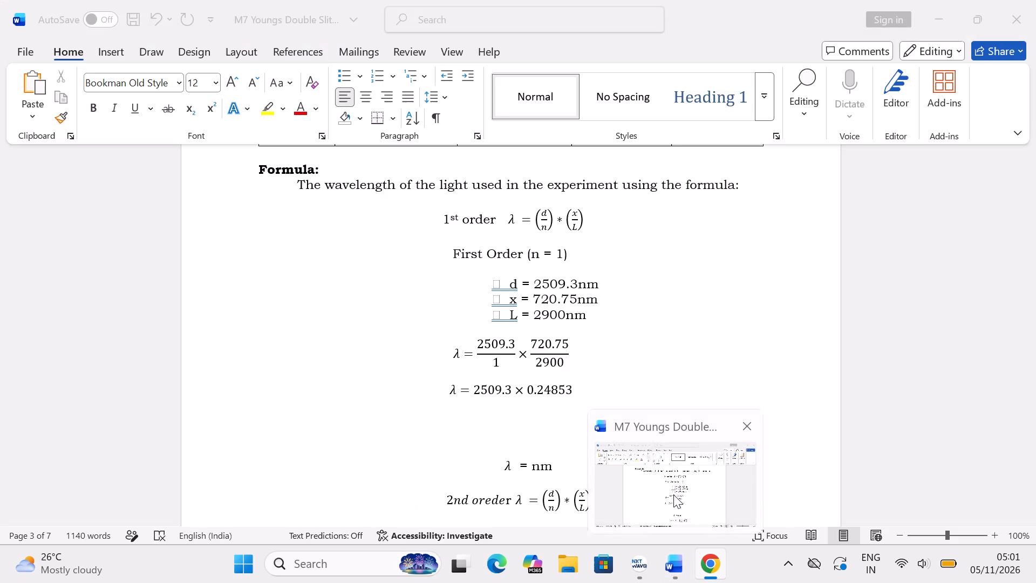
left_click(673, 494)
left_click(577, 393)
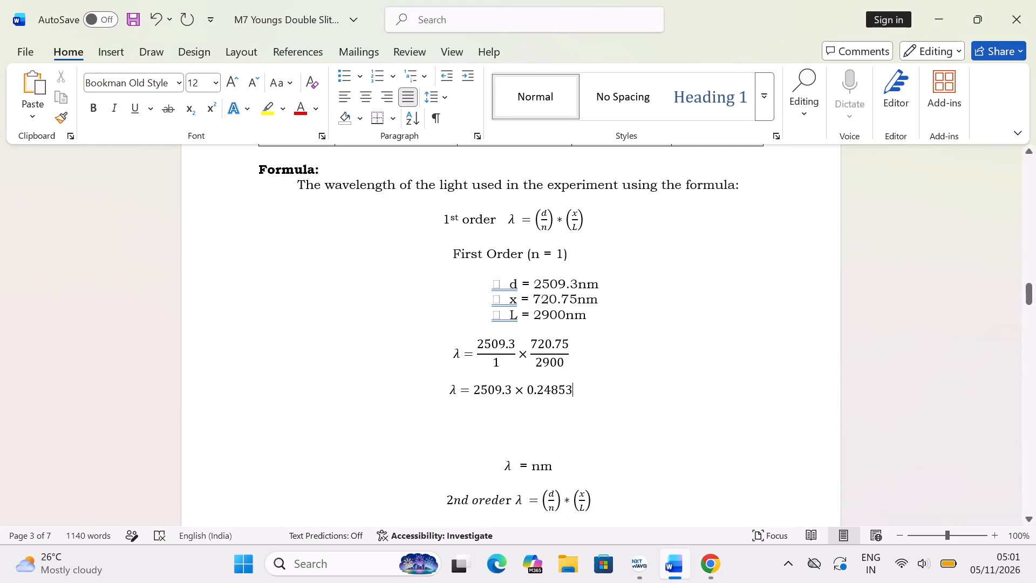
key("Return")
key("ctrl+v")
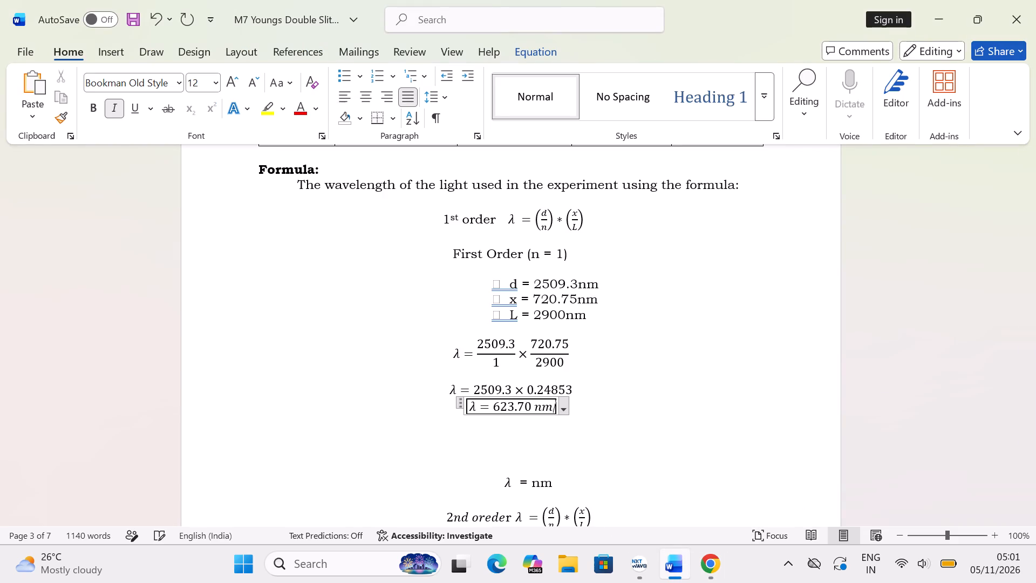
left_click(577, 393)
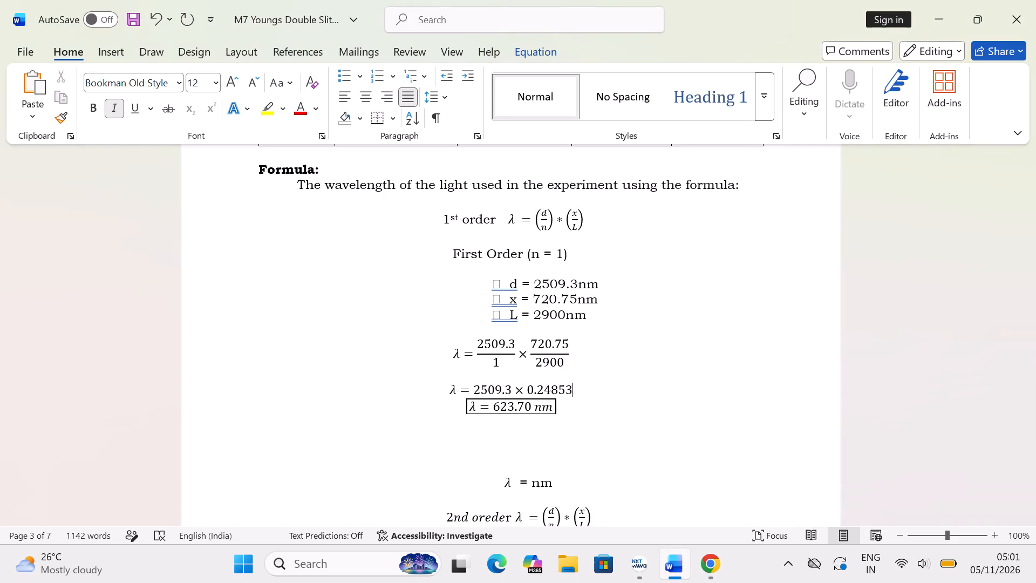
key("Return")
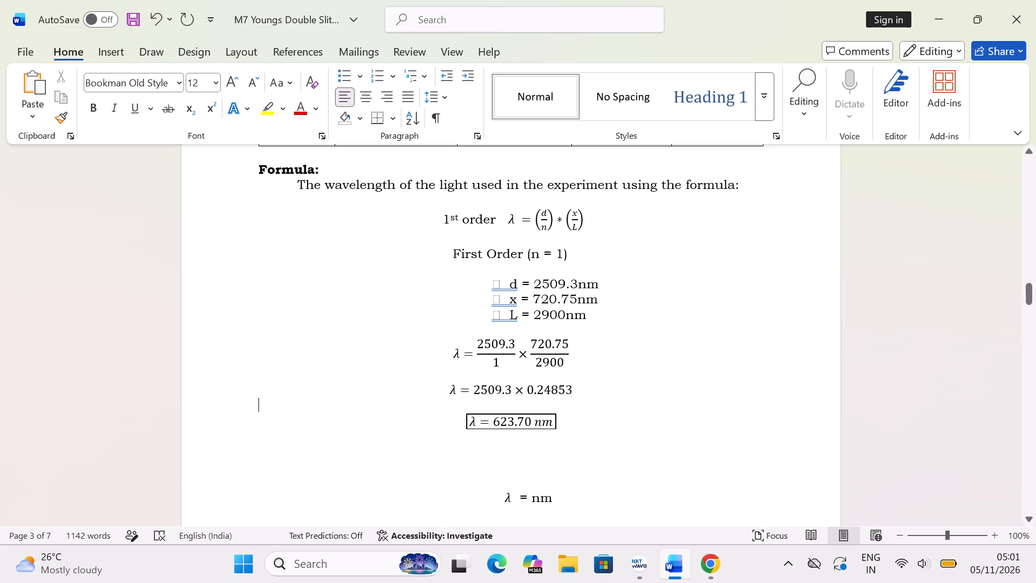
Delete the surplus empty lines between the boxed first-order result and the "λ = nm" line.
left_click(537, 476)
key("BackSpace")
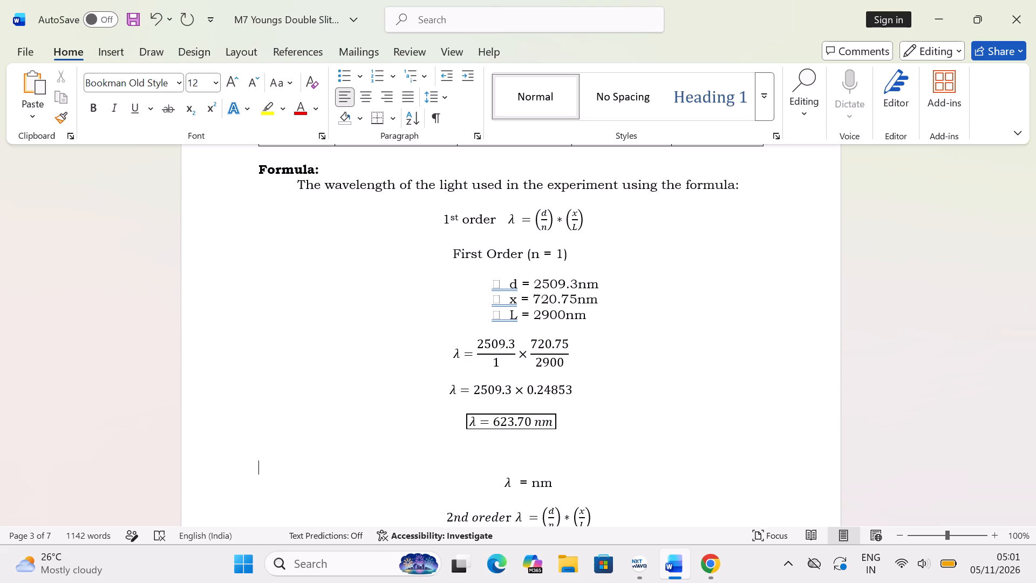
key("BackSpace")
key("BackSpace")
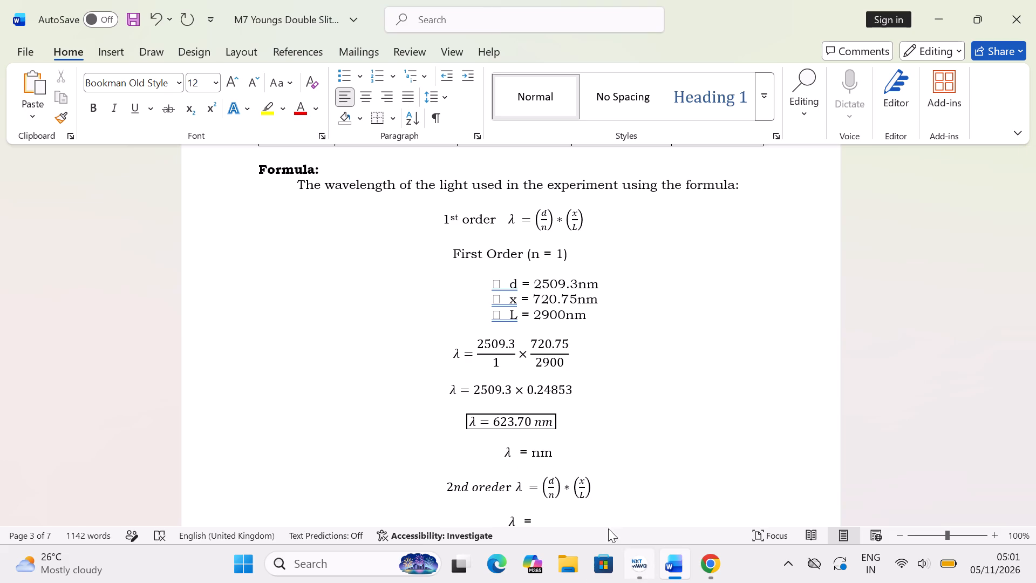
Enter 623.70 before nm in the "λ = nm" line below the boxed first-order result.
left_click(531, 456)
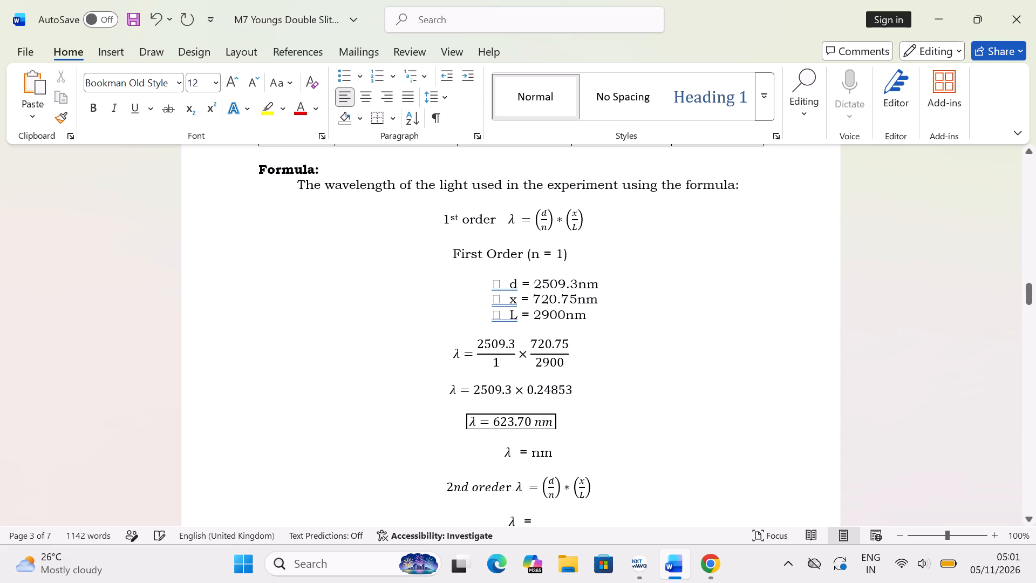
type("623")
key("period")
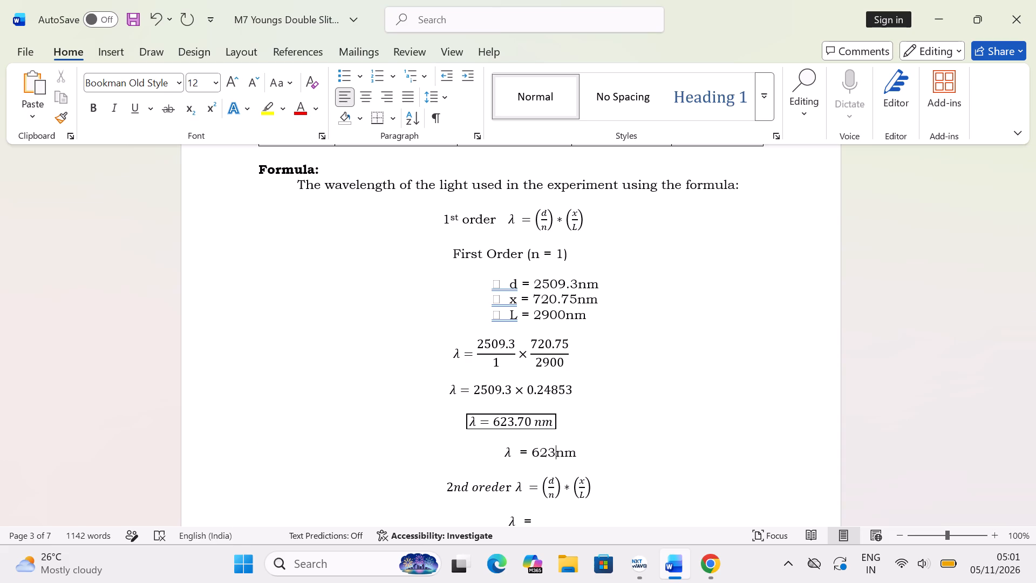
type("70")
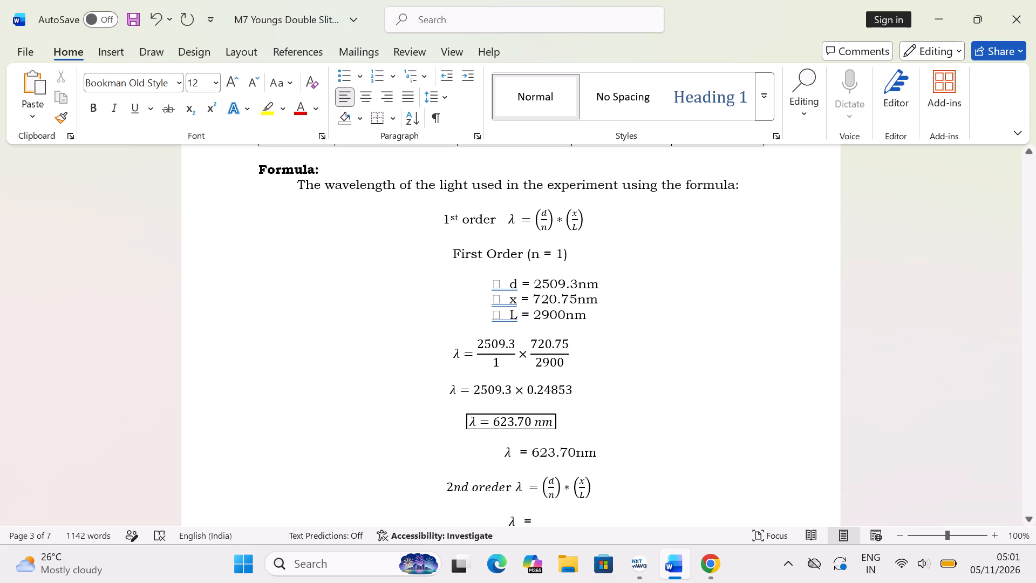
Remove the empty-box bullet symbols and the extra leading spaces before the d, x and L values under First Order (n = 1).
scroll(603, 447, "down", 1)
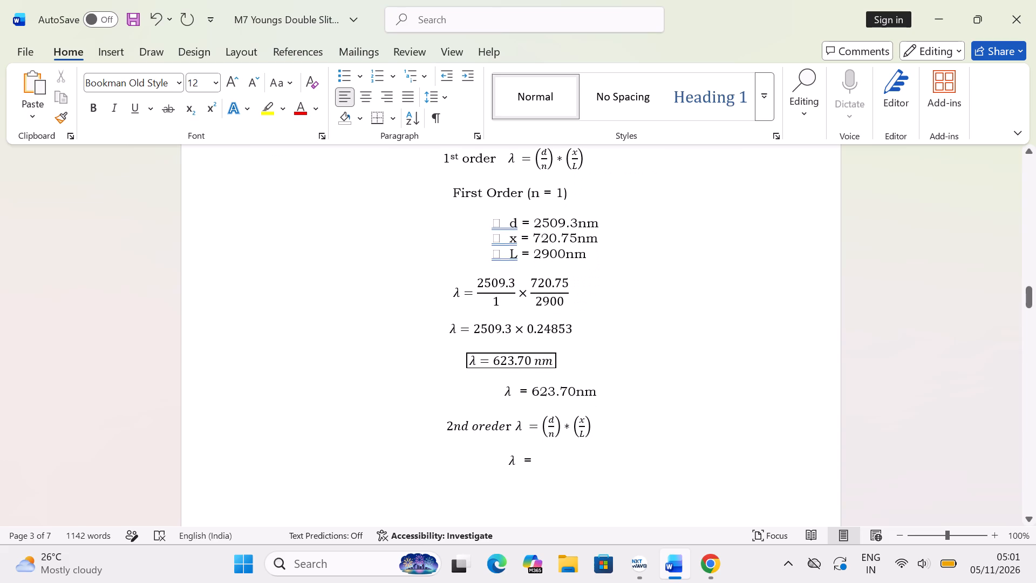
scroll(603, 447, "up", 1)
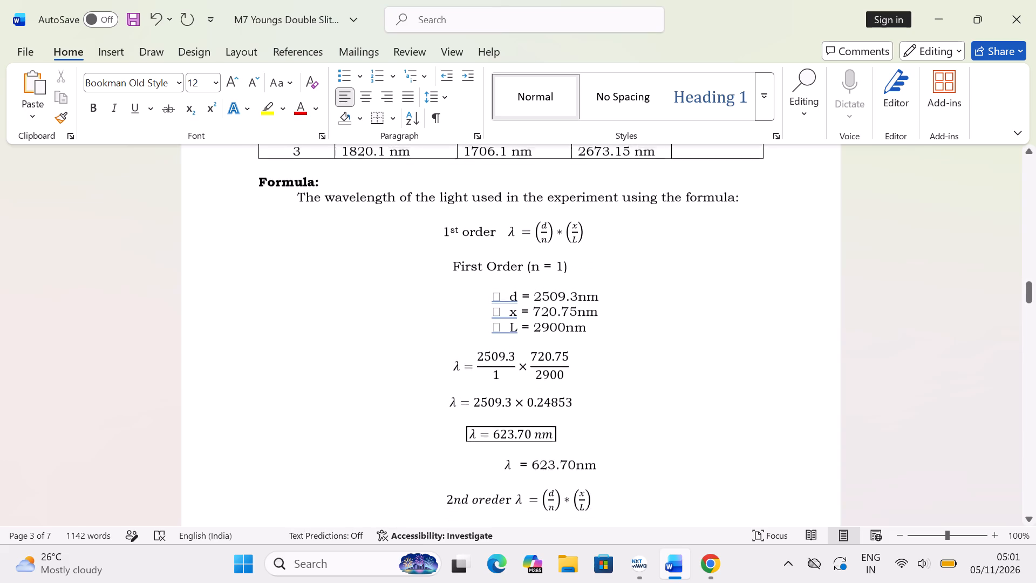
scroll(603, 447, "up", 2)
scroll(603, 447, "down", 1)
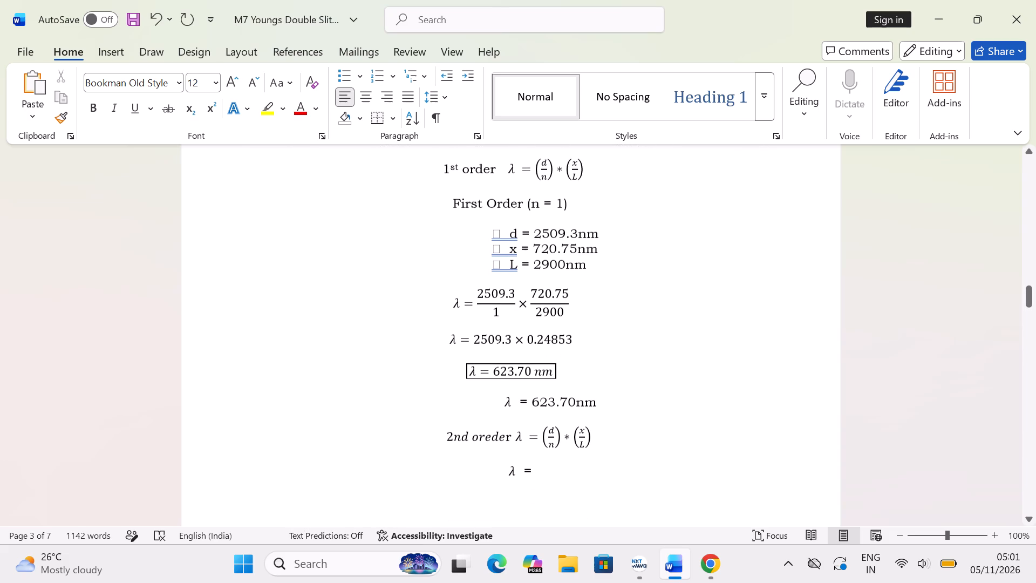
scroll(603, 447, "down", 1)
left_click(501, 235)
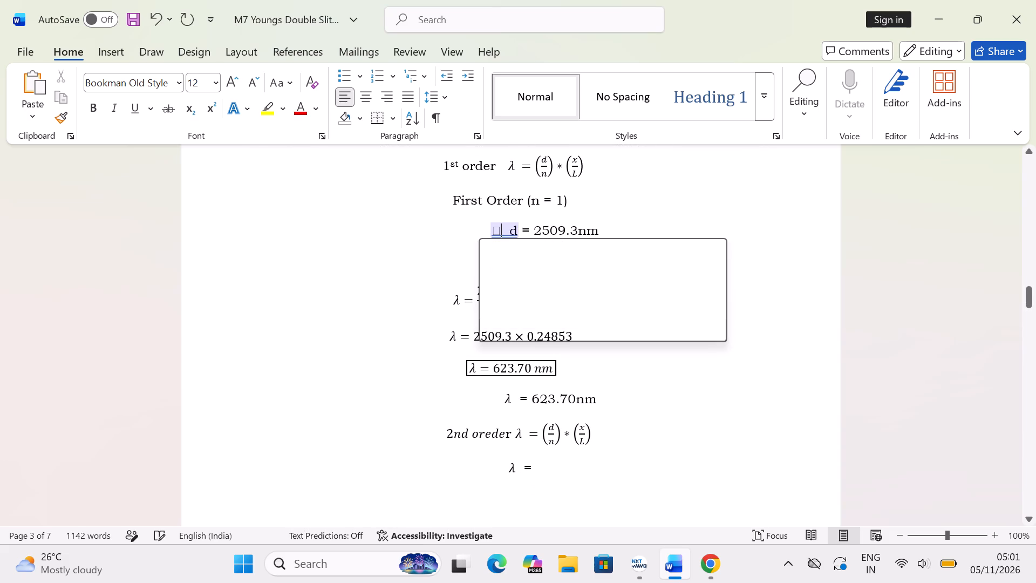
key("BackSpace")
left_click(504, 248)
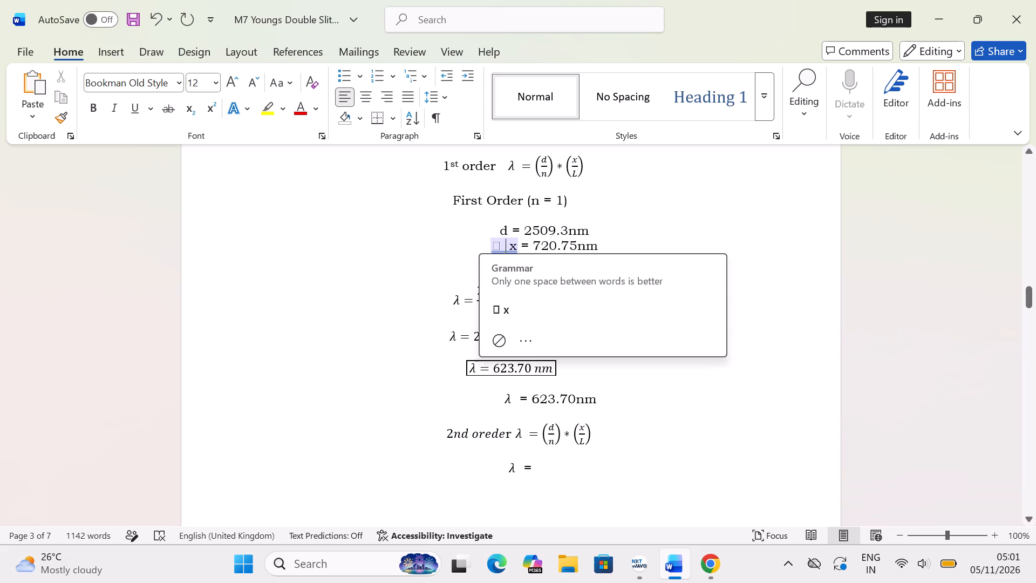
key("BackSpace")
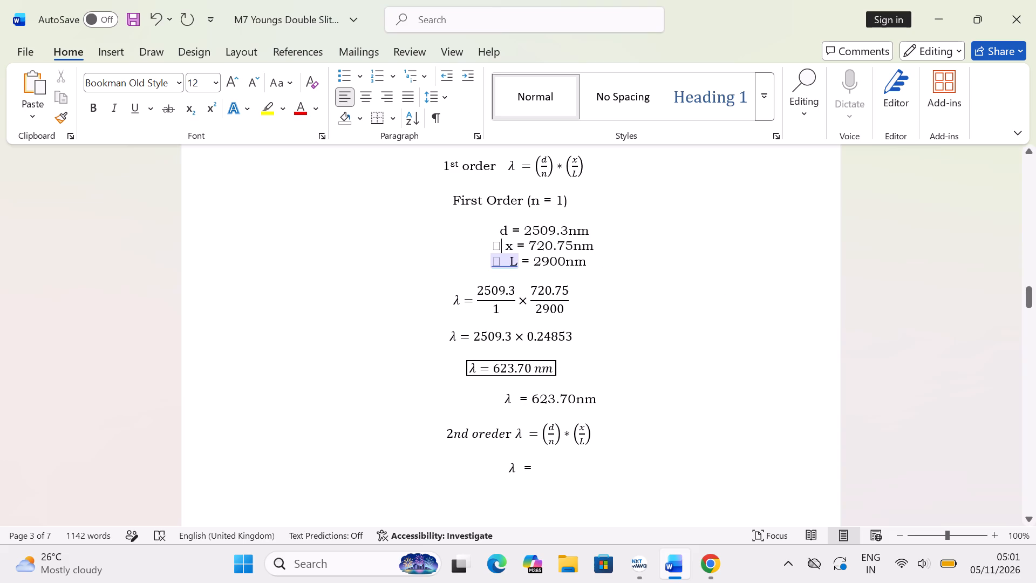
left_click(503, 261)
key("BackSpace")
key("Up")
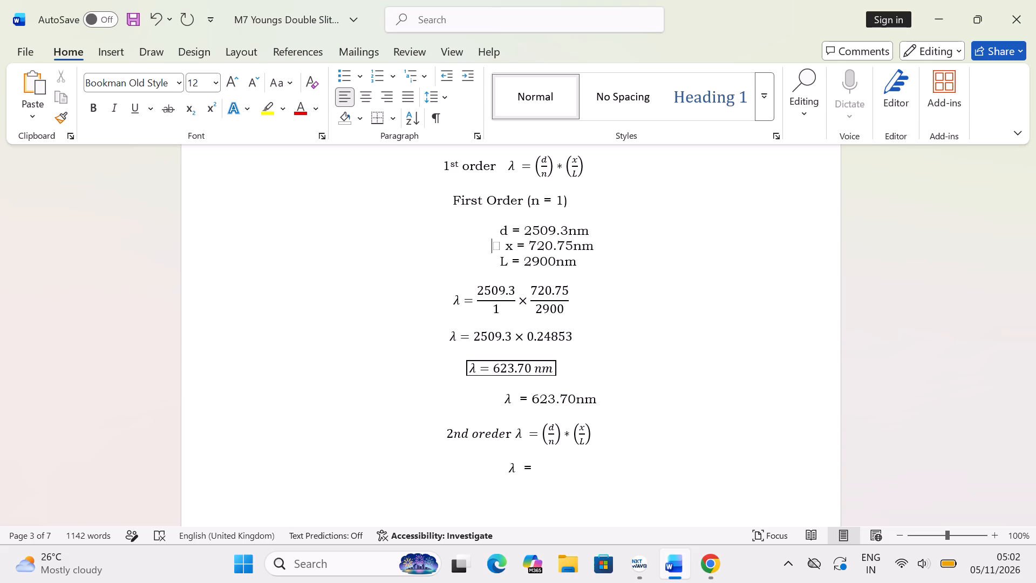
key("Right")
key("BackSpace")
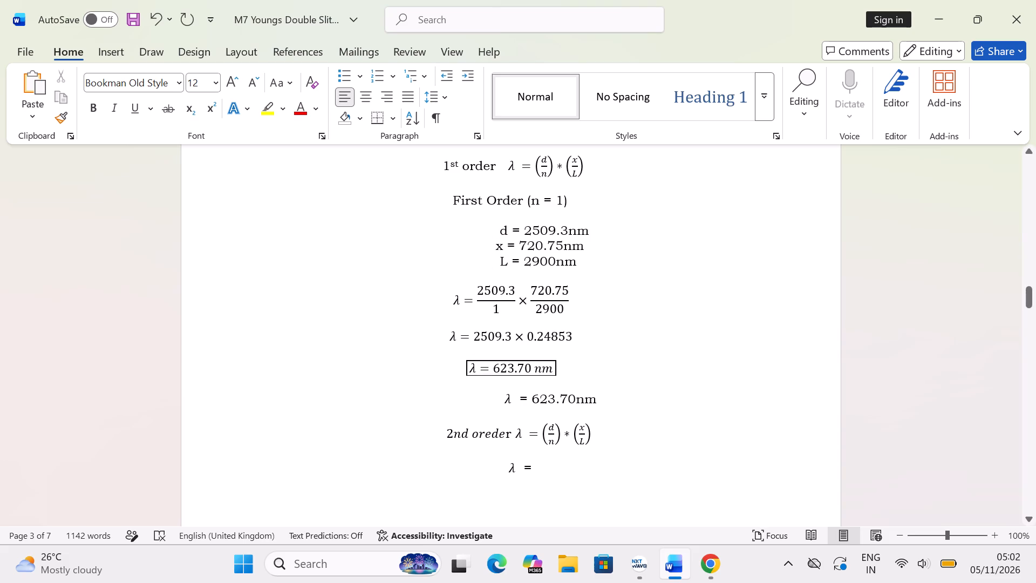
left_click(500, 227)
key("BackSpace")
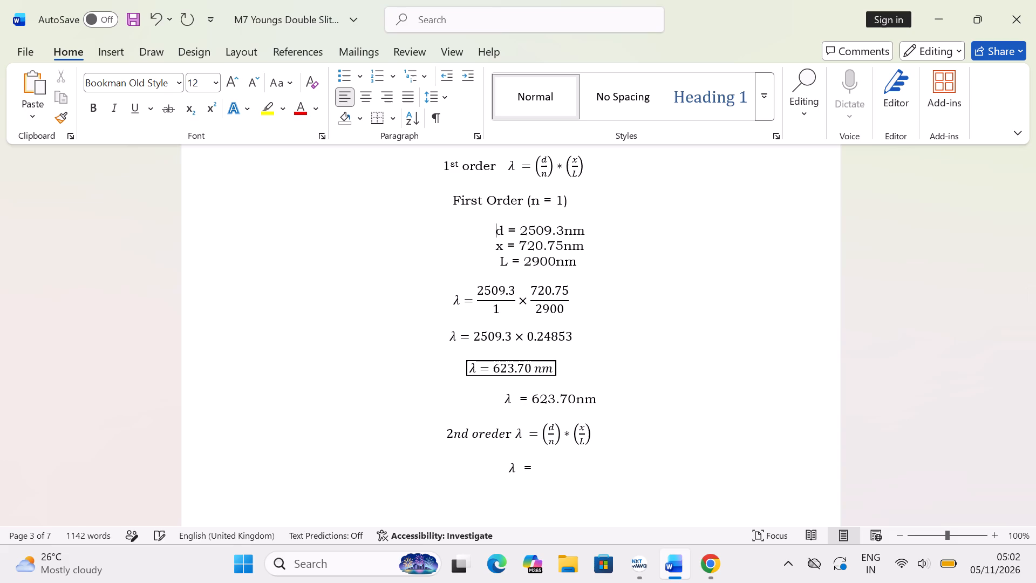
left_click(497, 259)
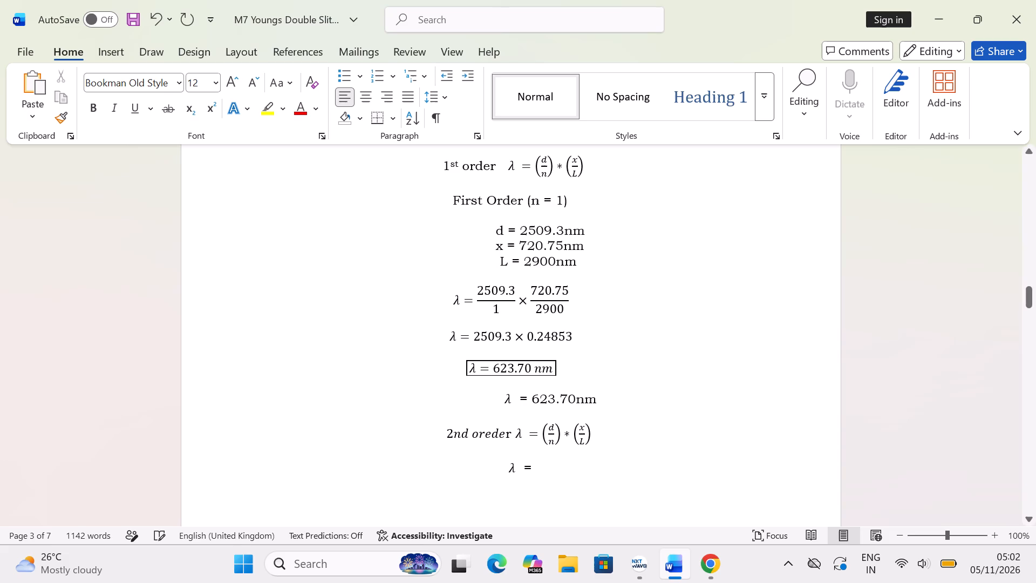
key("BackSpace")
Insert an empty line between λ = 623.70nm and the 2nd order formula.
scroll(615, 322, "down", 1)
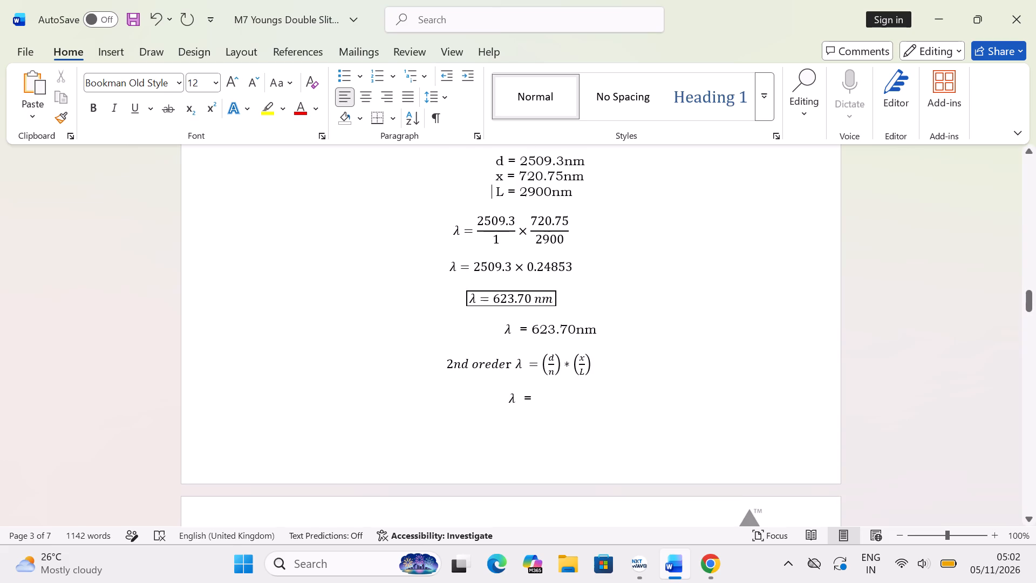
scroll(615, 322, "down", 2)
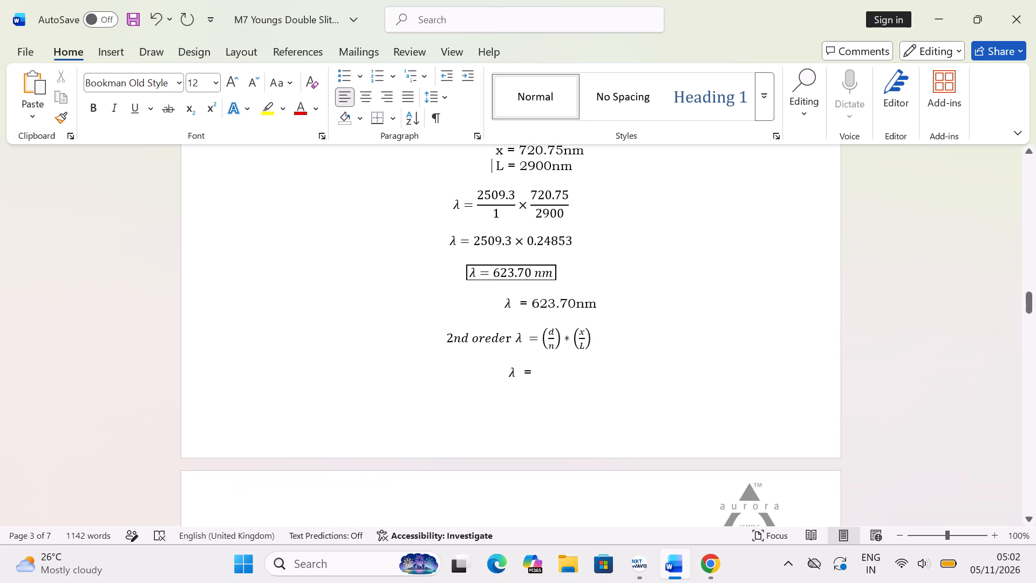
left_click(599, 310)
key("Return")
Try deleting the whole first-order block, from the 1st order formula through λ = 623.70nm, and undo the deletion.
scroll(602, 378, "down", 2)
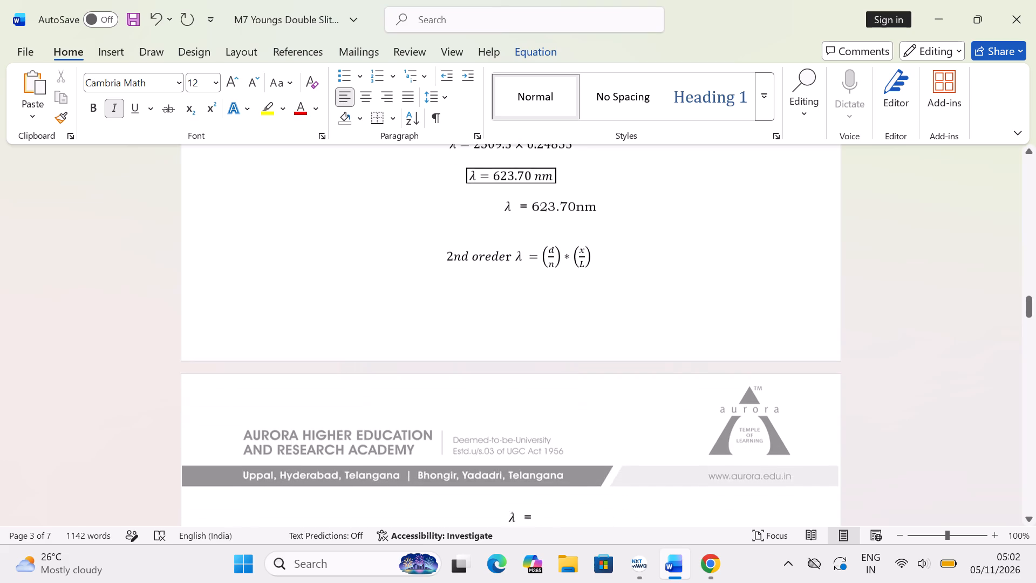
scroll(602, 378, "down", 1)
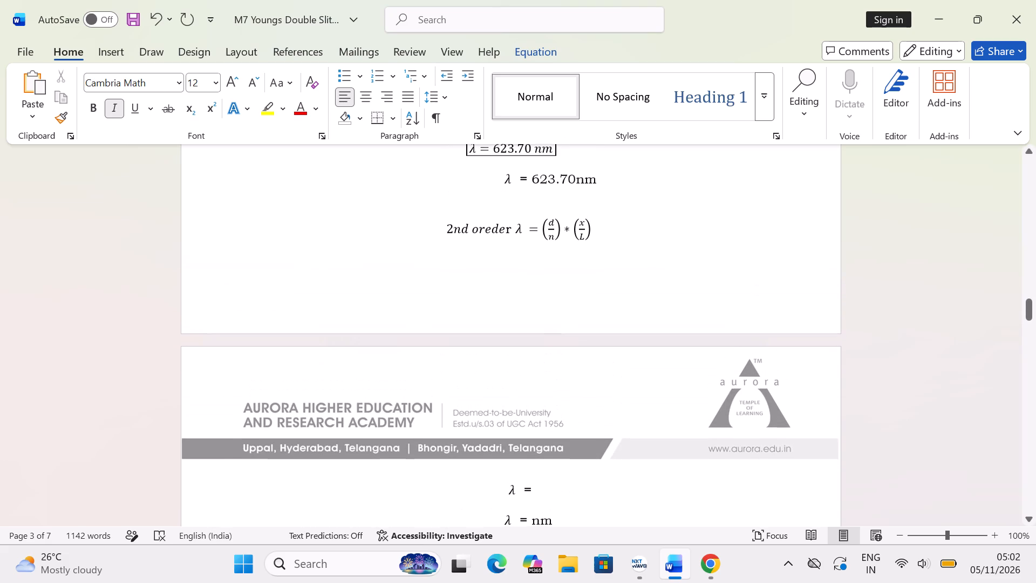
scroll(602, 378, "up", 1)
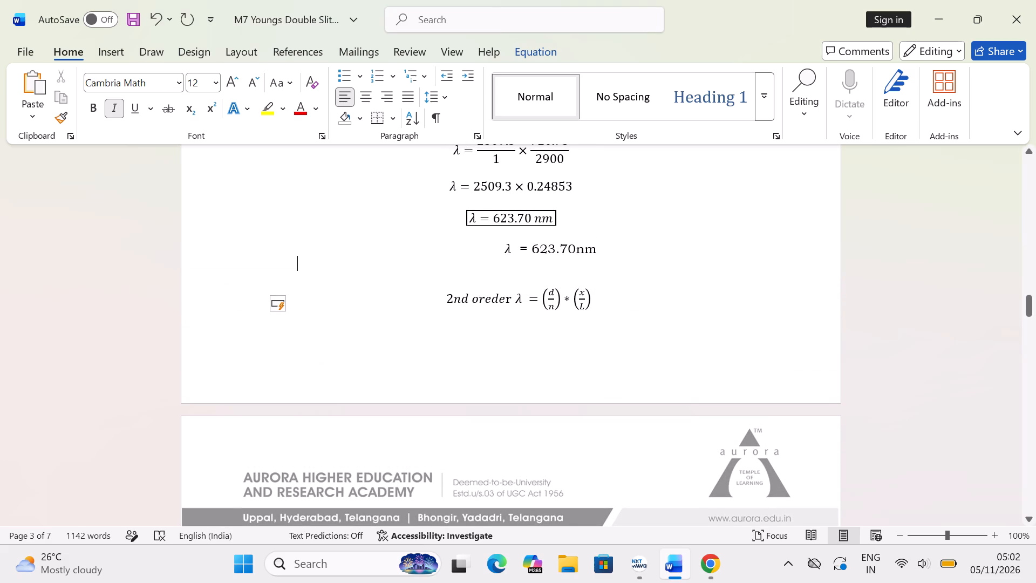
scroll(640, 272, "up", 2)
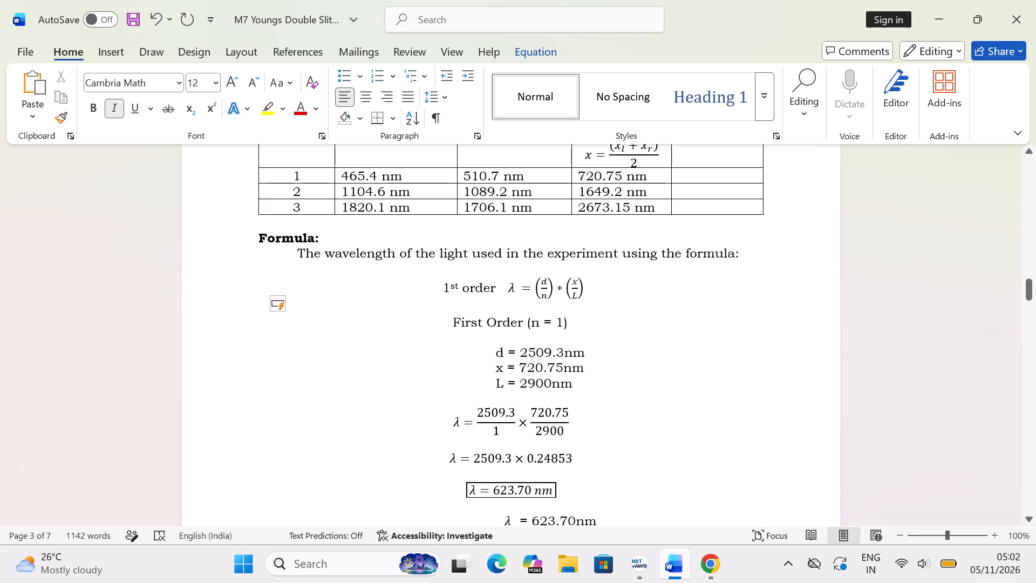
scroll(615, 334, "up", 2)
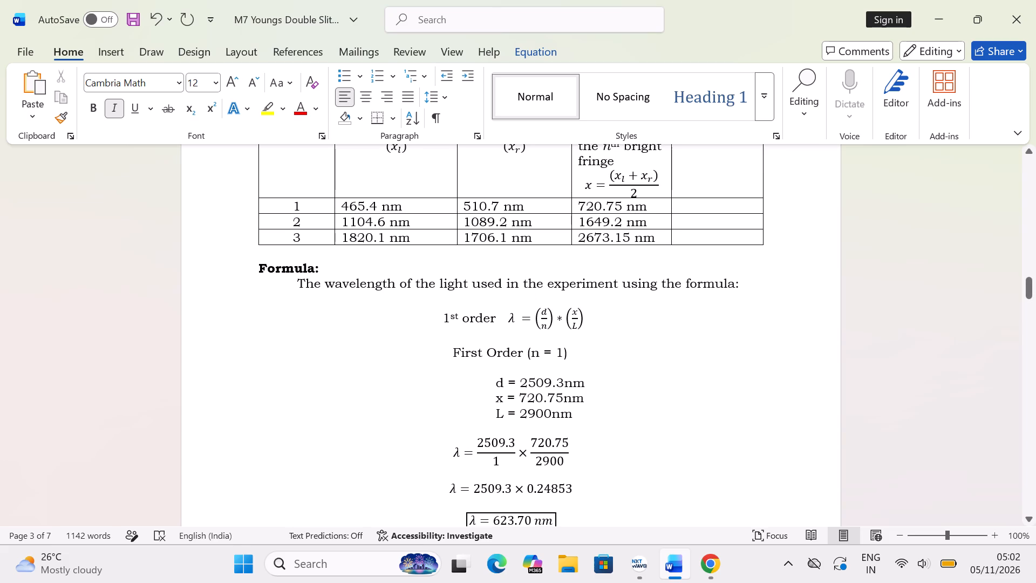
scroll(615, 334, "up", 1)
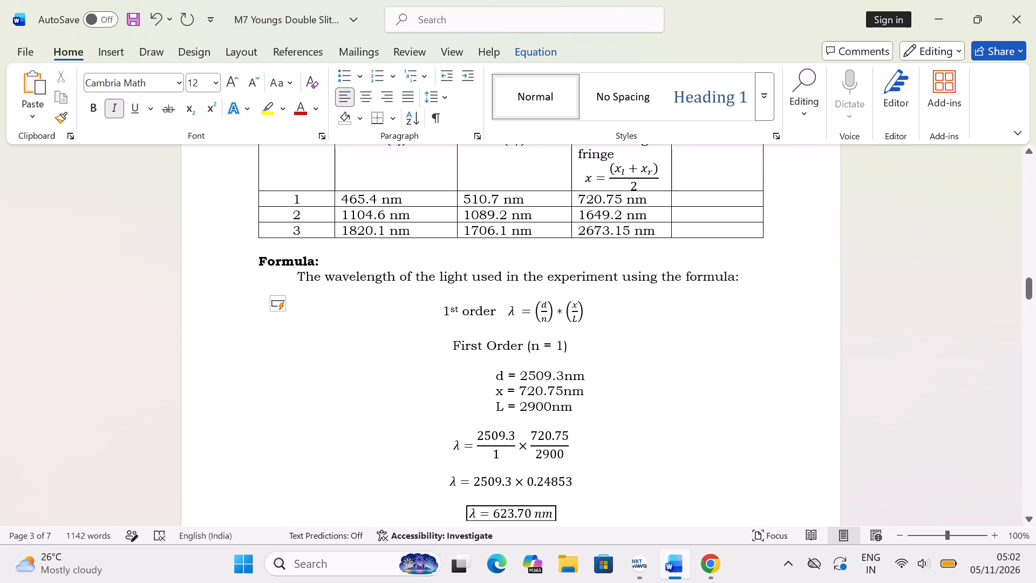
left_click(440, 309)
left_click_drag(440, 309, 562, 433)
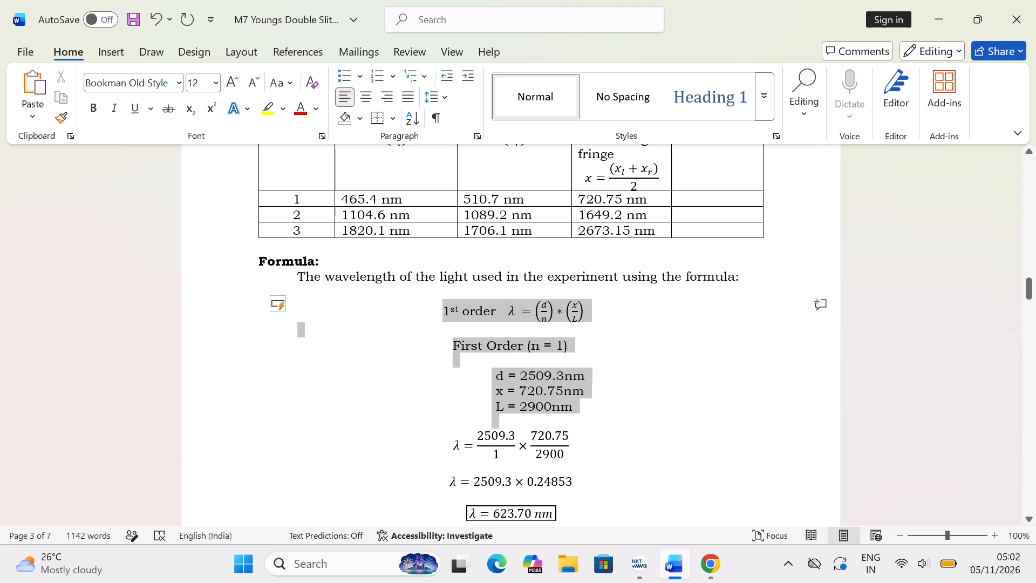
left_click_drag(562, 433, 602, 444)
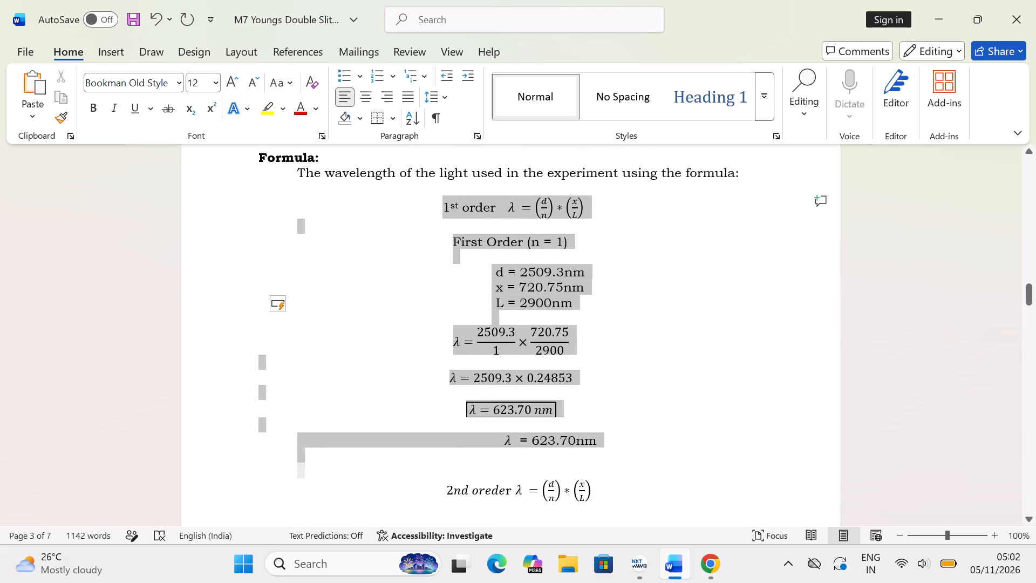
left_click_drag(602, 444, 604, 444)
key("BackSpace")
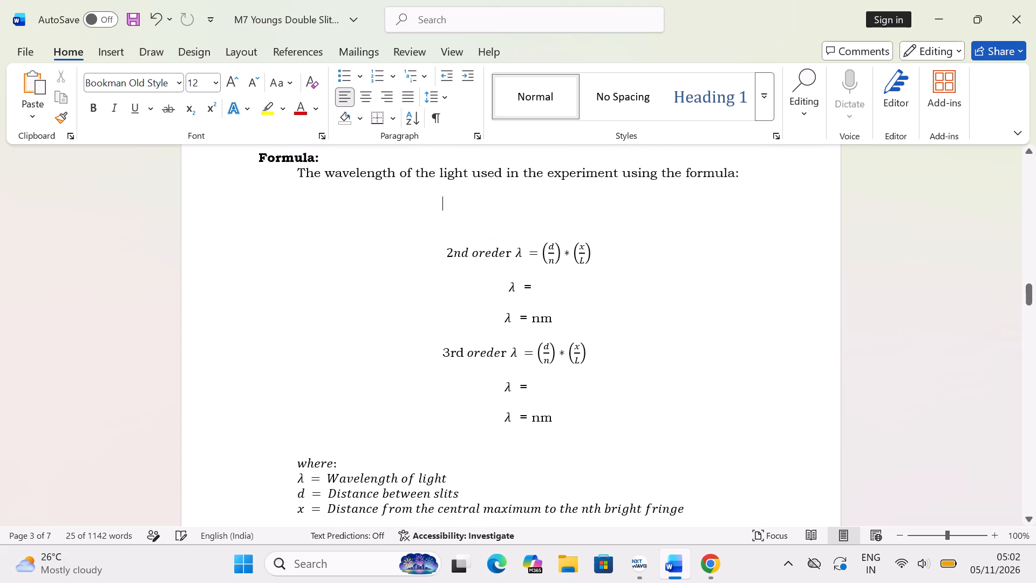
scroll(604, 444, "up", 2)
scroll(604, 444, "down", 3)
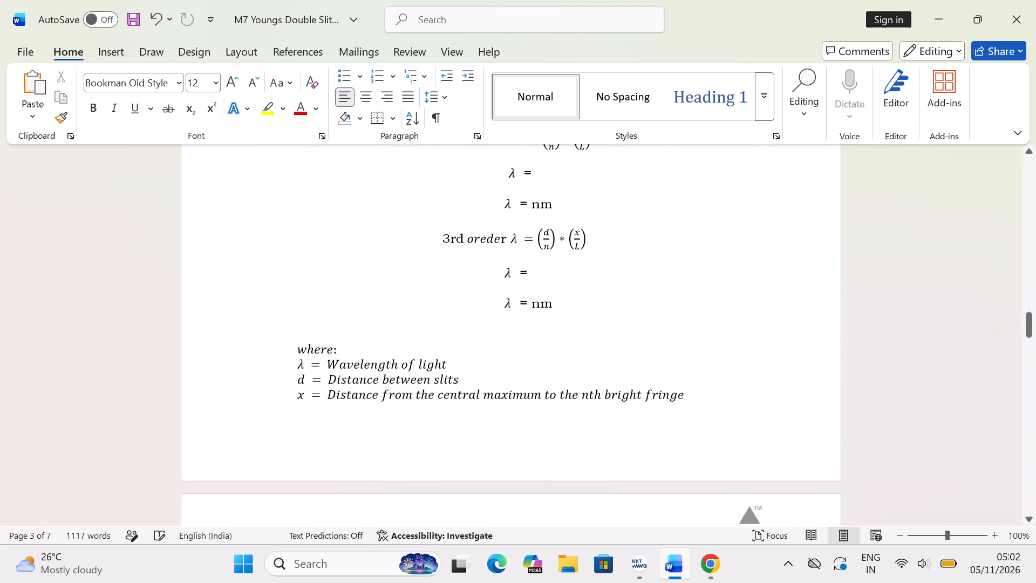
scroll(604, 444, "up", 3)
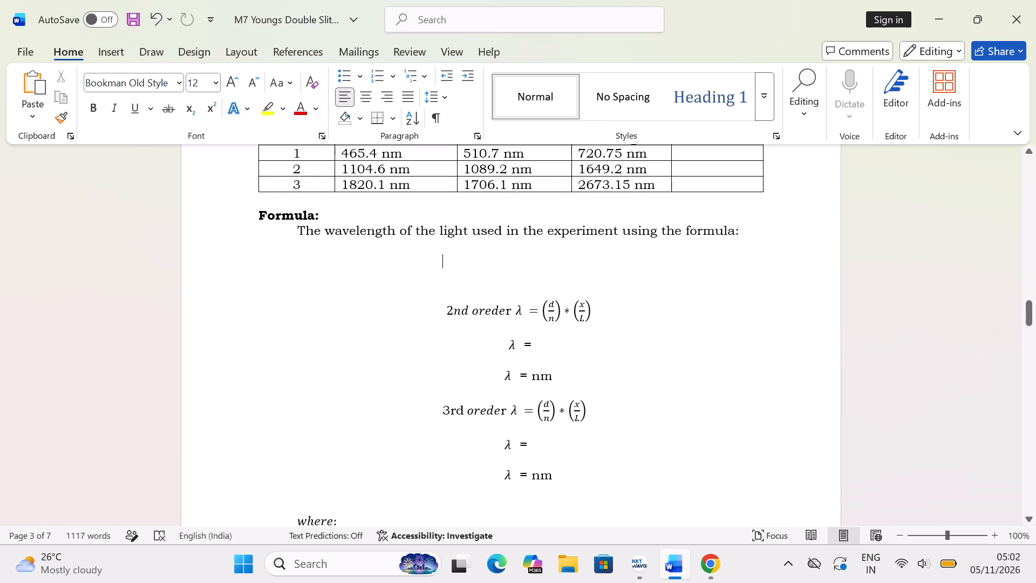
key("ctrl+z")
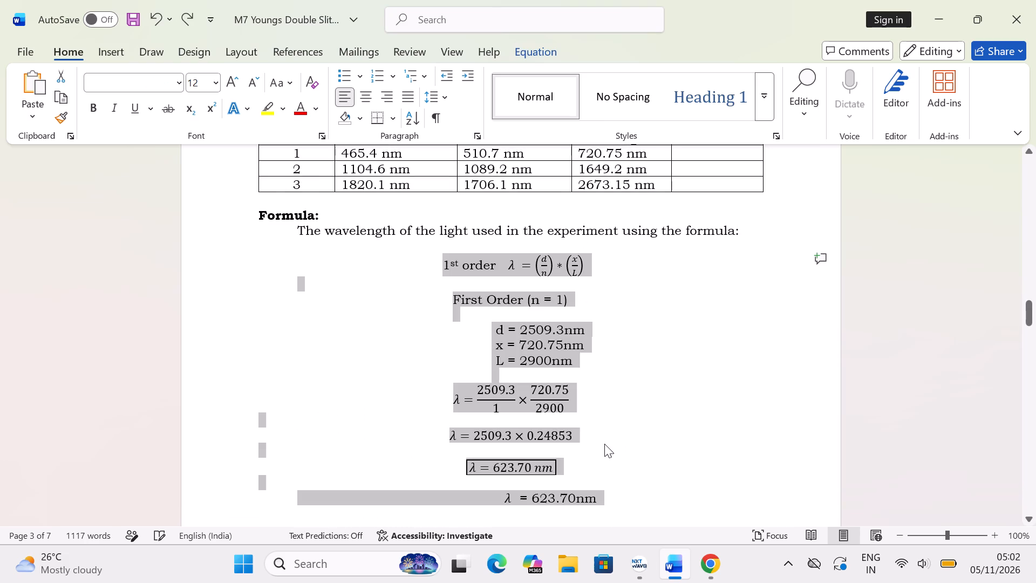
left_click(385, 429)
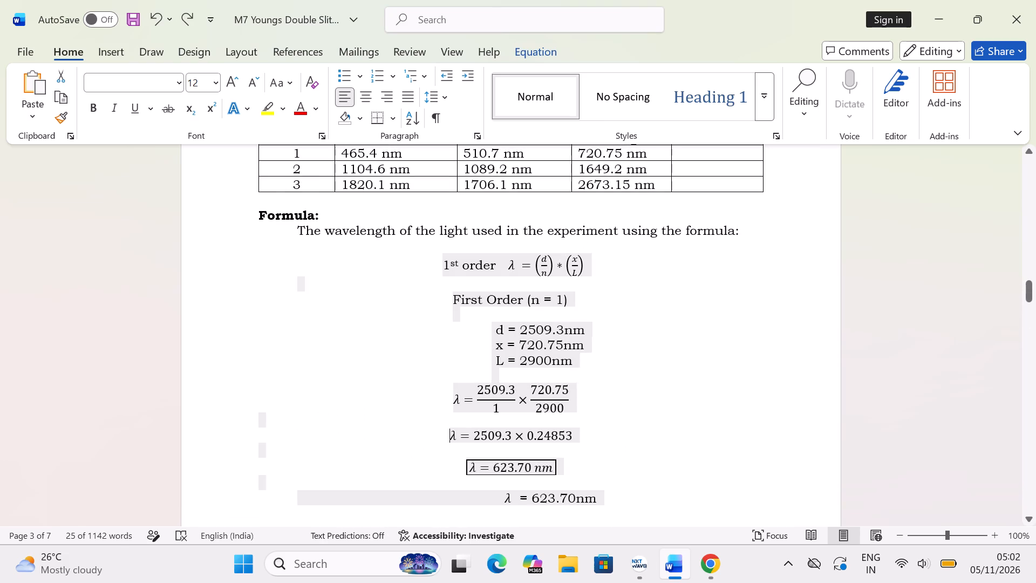
scroll(659, 388, "down", 1)
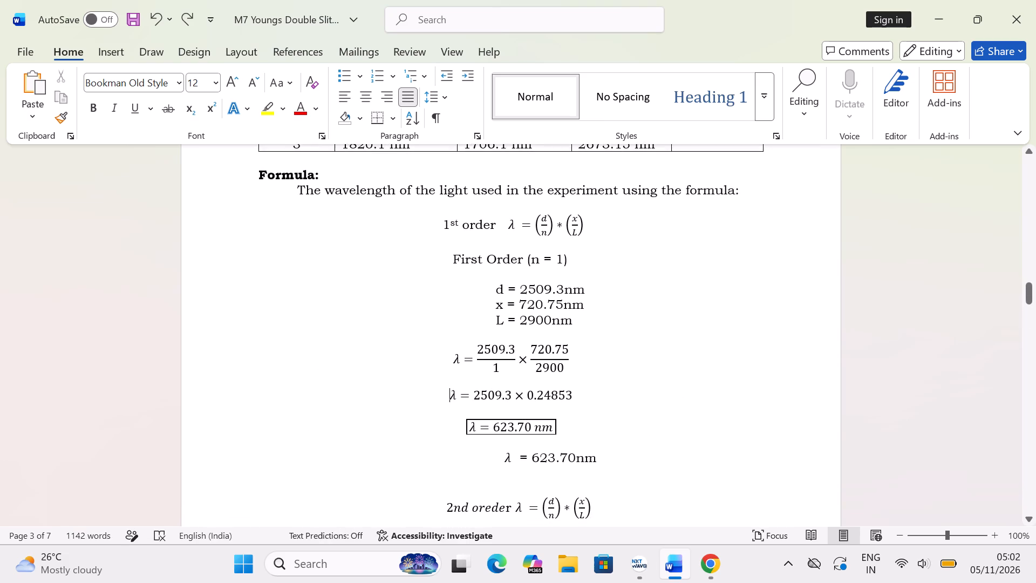
scroll(659, 388, "down", 2)
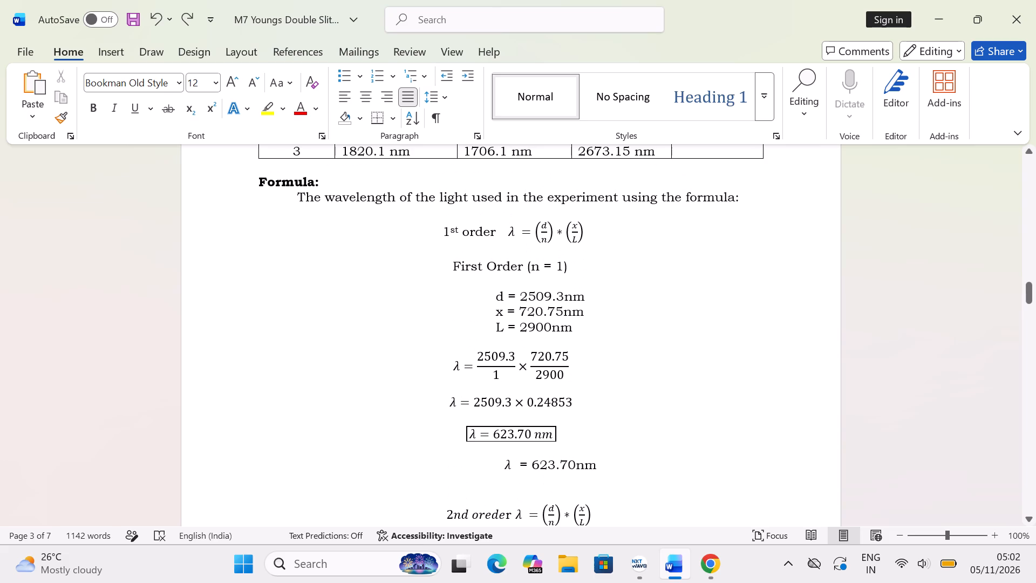
scroll(659, 388, "down", 1)
scroll(602, 453, "down", 1)
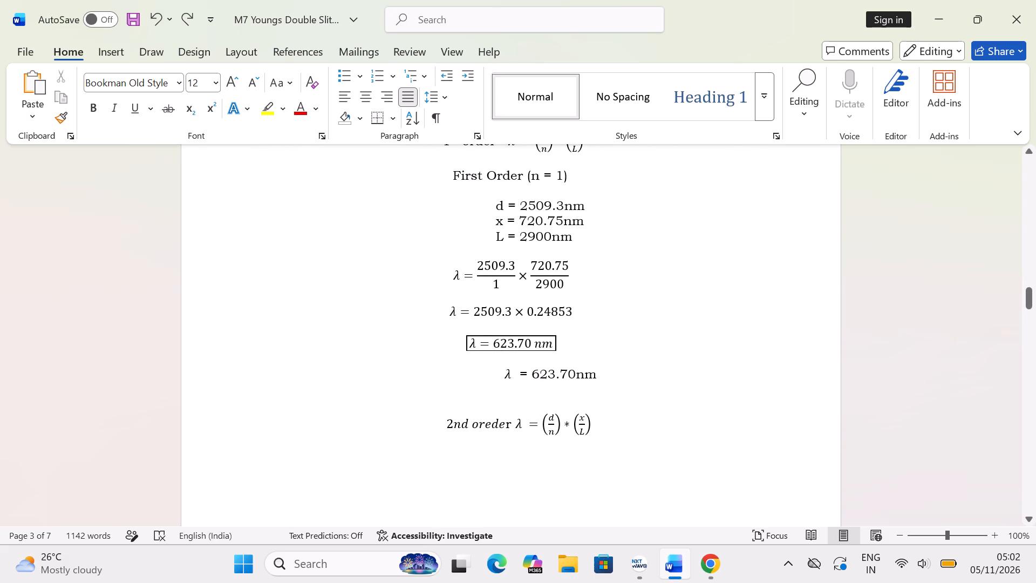
scroll(602, 453, "down", 2)
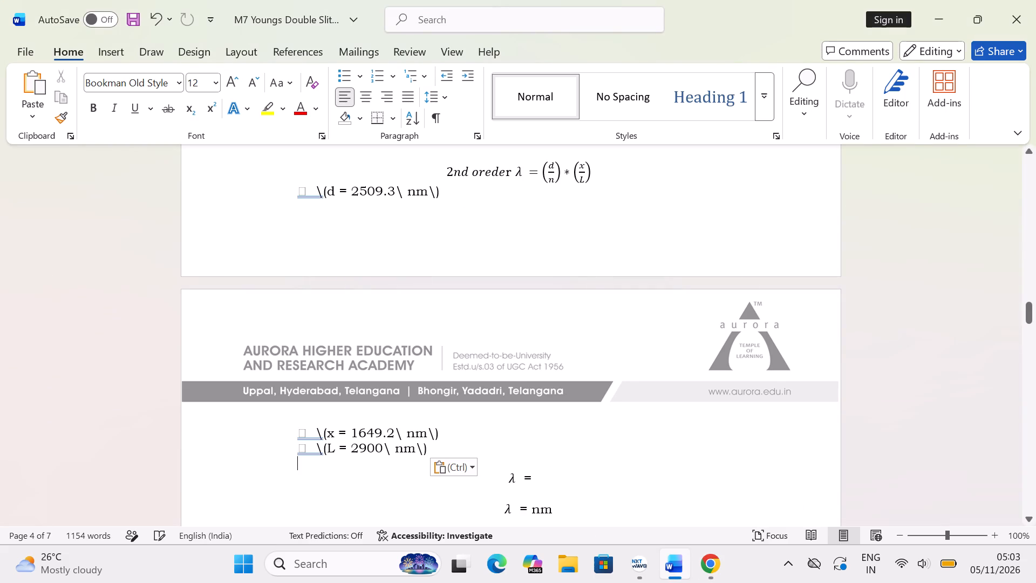
Clean up the pasted second-order d line by removing its box symbol, backslashes and parentheses, so it reads d= 2509.3nm.
left_click(338, 190)
key("BackSpace")
key("BackSpace")
key("BackSpace")
key("BackSpace")
key("BackSpace")
key("BackSpace")
key("BackSpace")
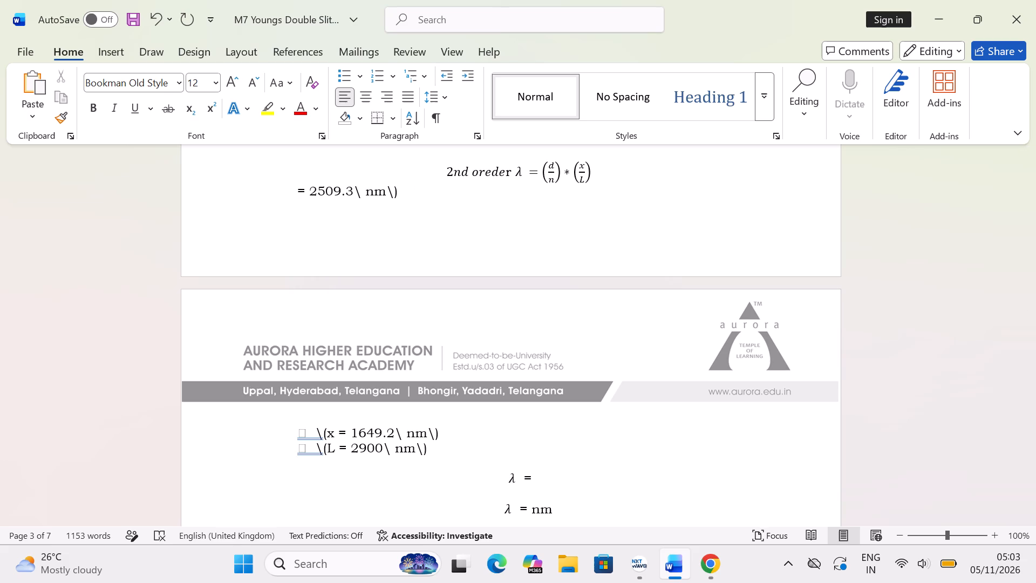
key("d")
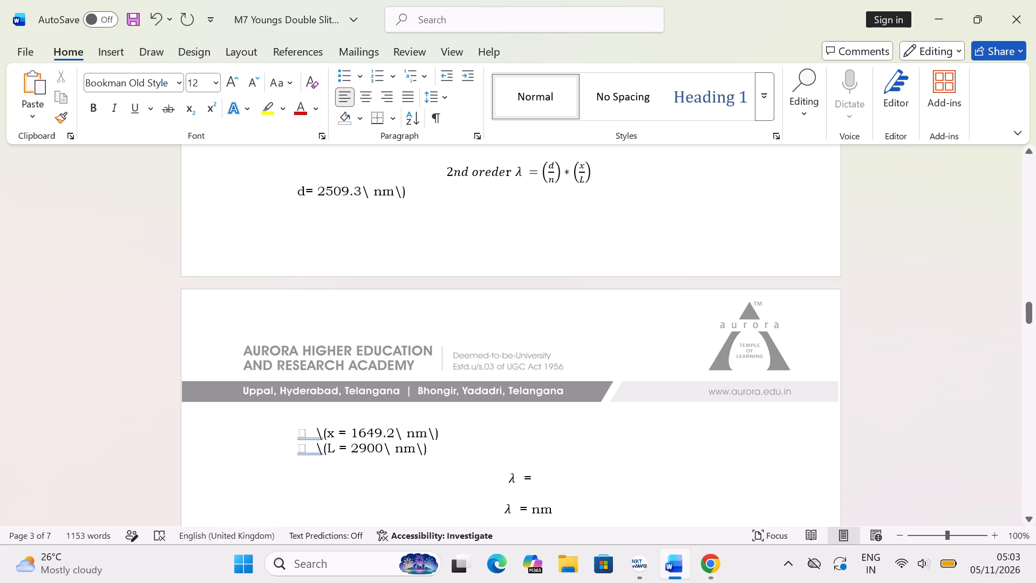
left_click(410, 193)
key("BackSpace")
key("BackSpace")
key("BackSpace")
key("BackSpace")
key("BackSpace")
key("BackSpace")
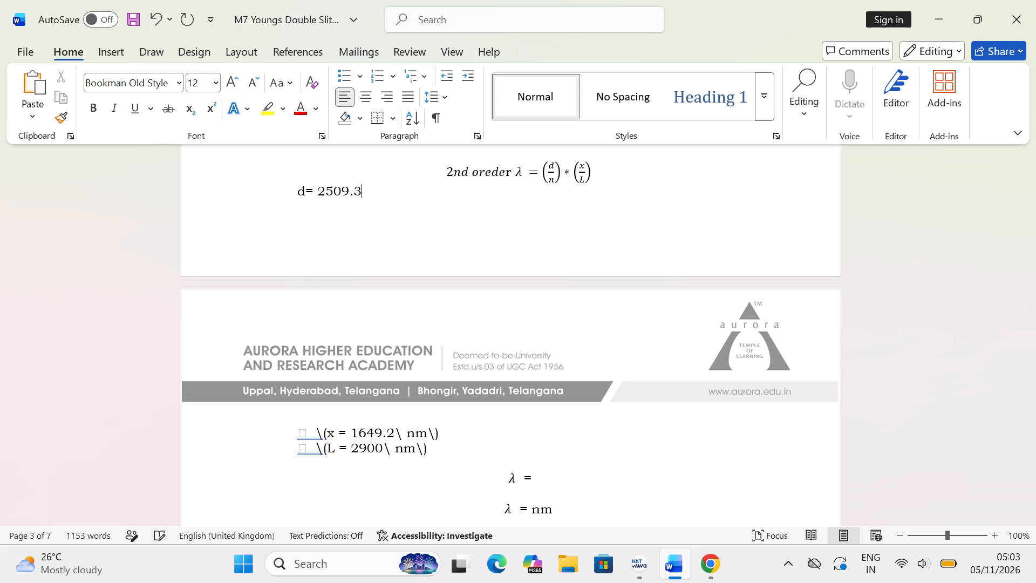
type("nm")
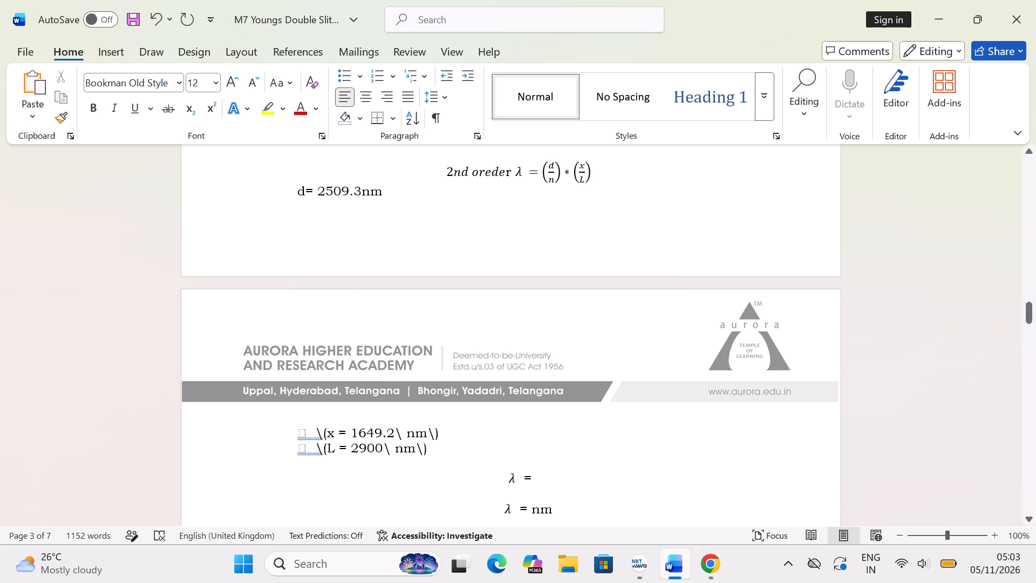
Indent the d= 2509.3nm line by four tab stops beneath the 2nd order formula.
left_click(291, 188)
left_click_drag(291, 188, 384, 191)
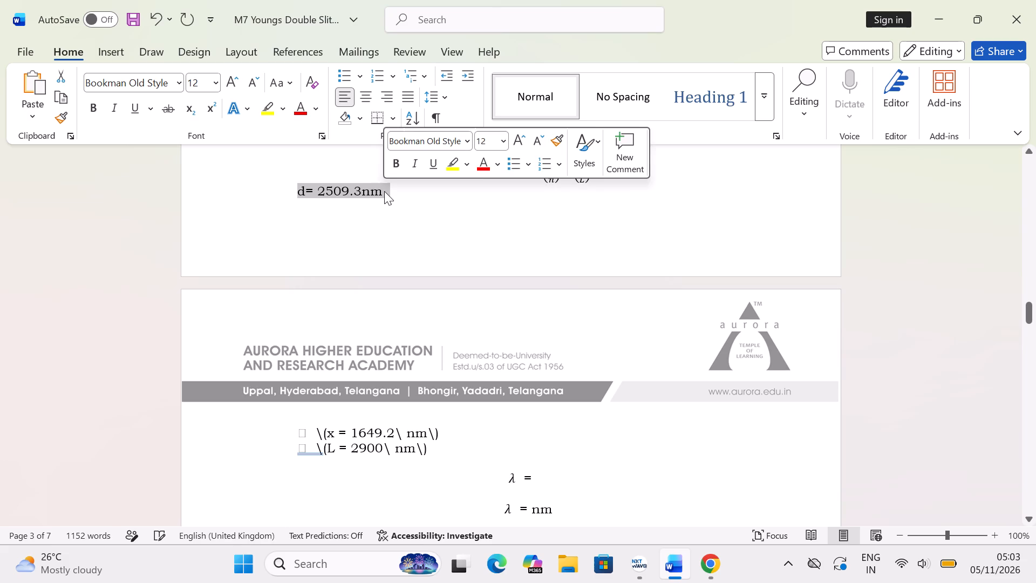
key("Tab")
key("Tab")
key("Tab")
key("Tab")
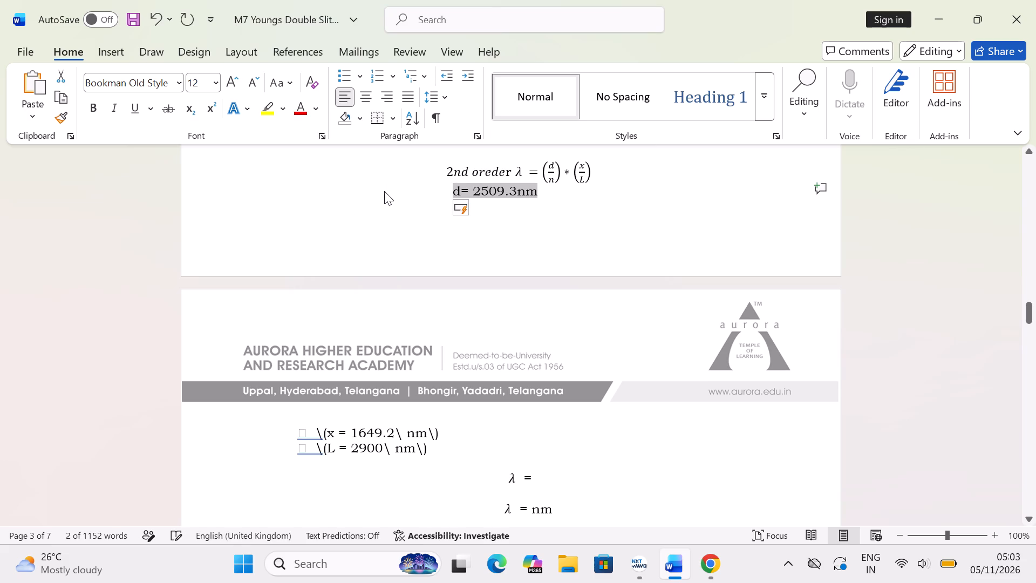
Insert an empty line between the 2nd order formula and d= 2509.3nm.
left_click(596, 171)
key("Return")
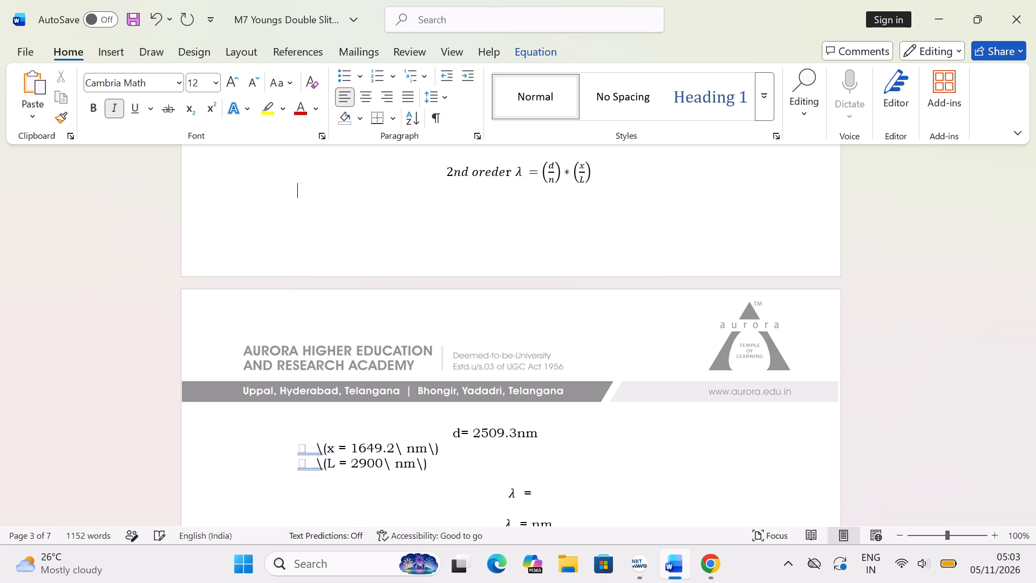
Insert two empty lines after λ = 623.70nm to move the 2nd order formula onto the next page.
scroll(596, 171, "down", 1)
scroll(596, 171, "up", 2)
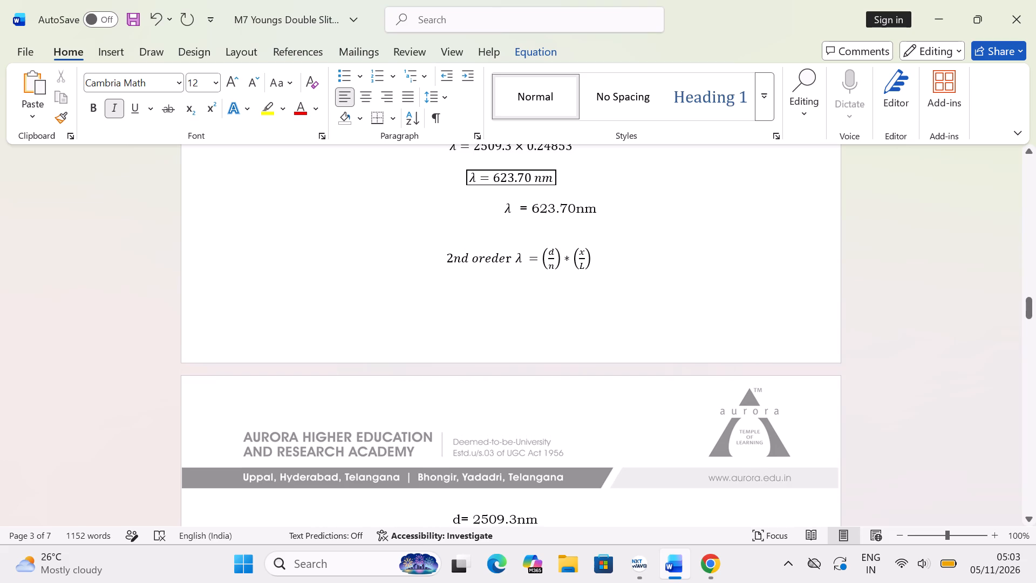
scroll(596, 171, "up", 2)
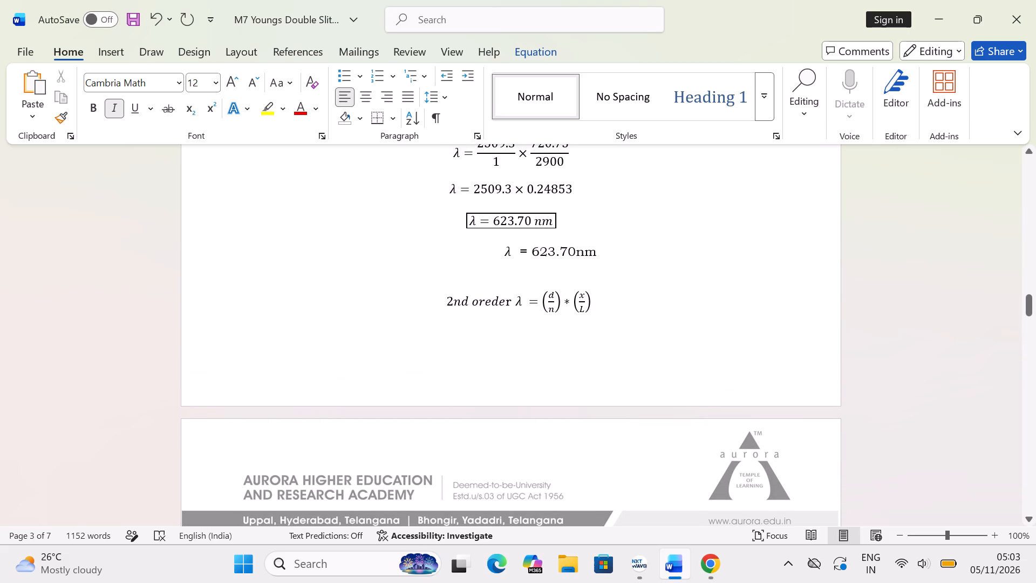
left_click(605, 254)
key("Return")
key("Return")
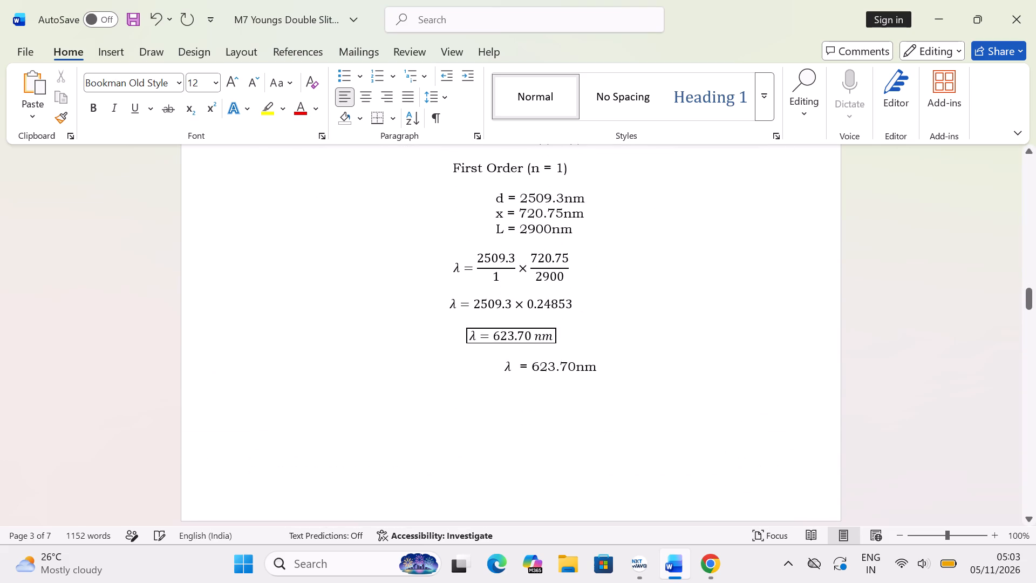
Remove the box symbol, spaces, backslash and opening parenthesis before x = 1649.2 in the second-order values.
scroll(605, 254, "down", 3)
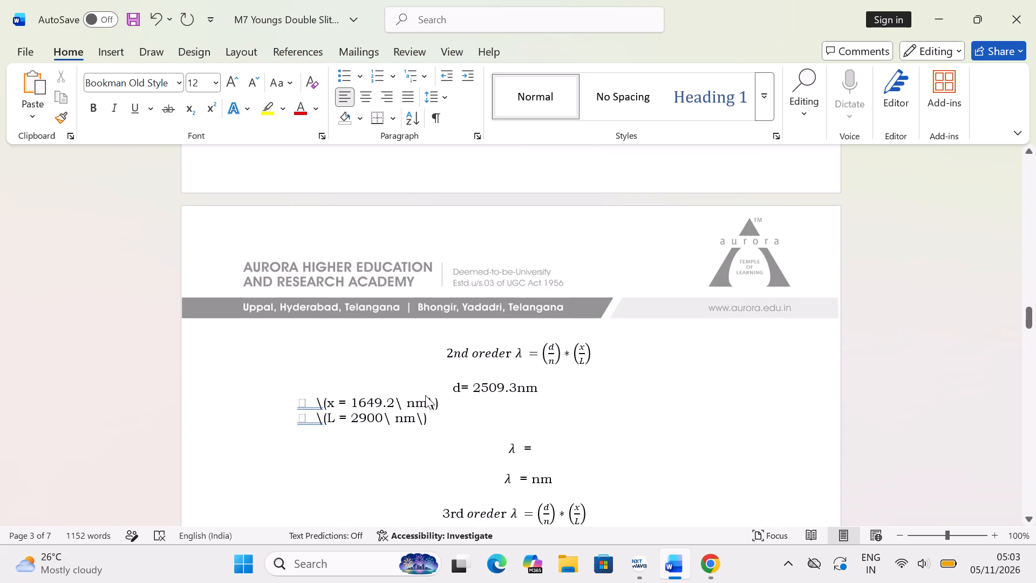
left_click(334, 400)
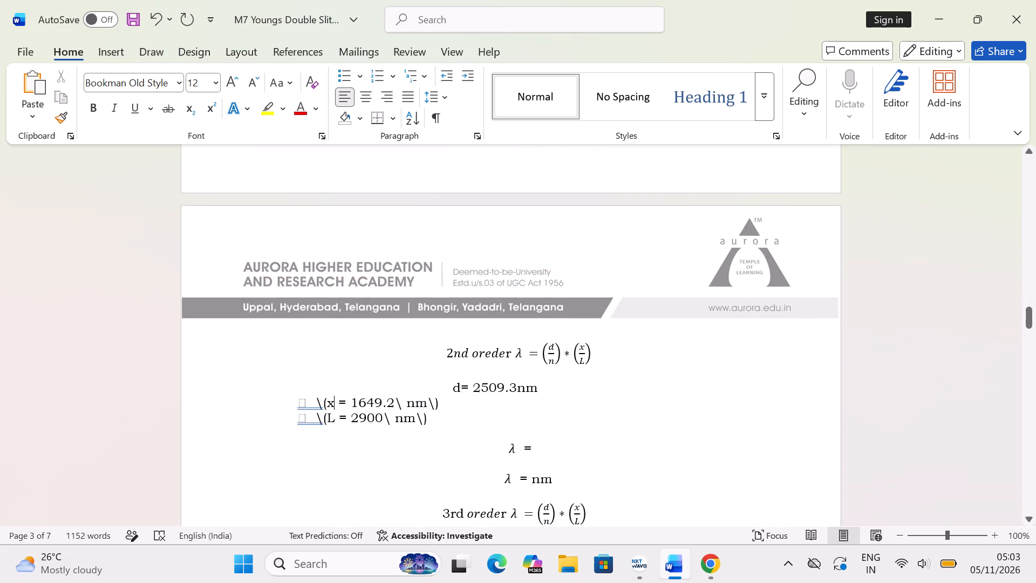
left_click(324, 402)
left_click(325, 403)
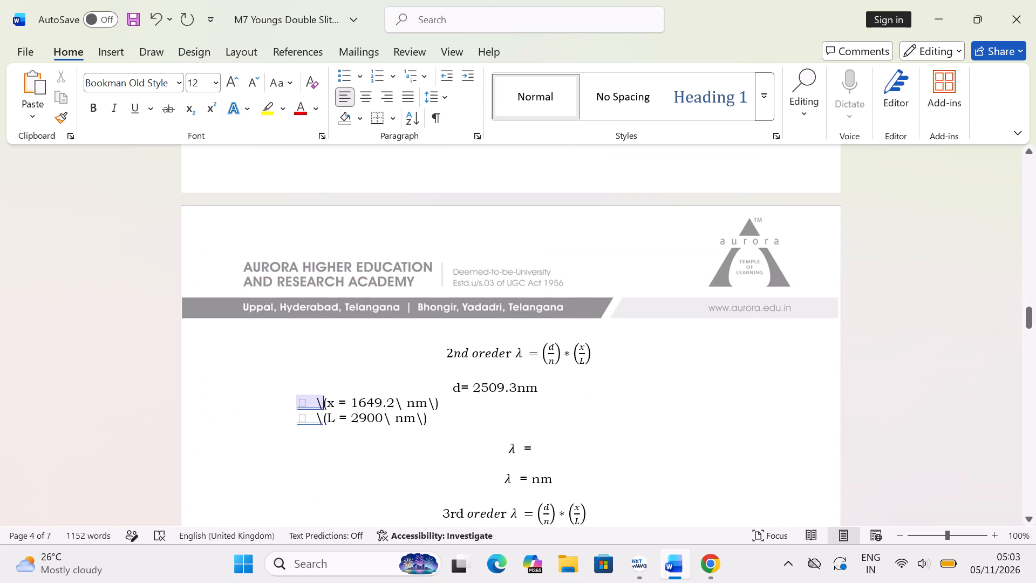
key("BackSpace")
key("BackSpace")
key("BackSpace")
key("BackSpace")
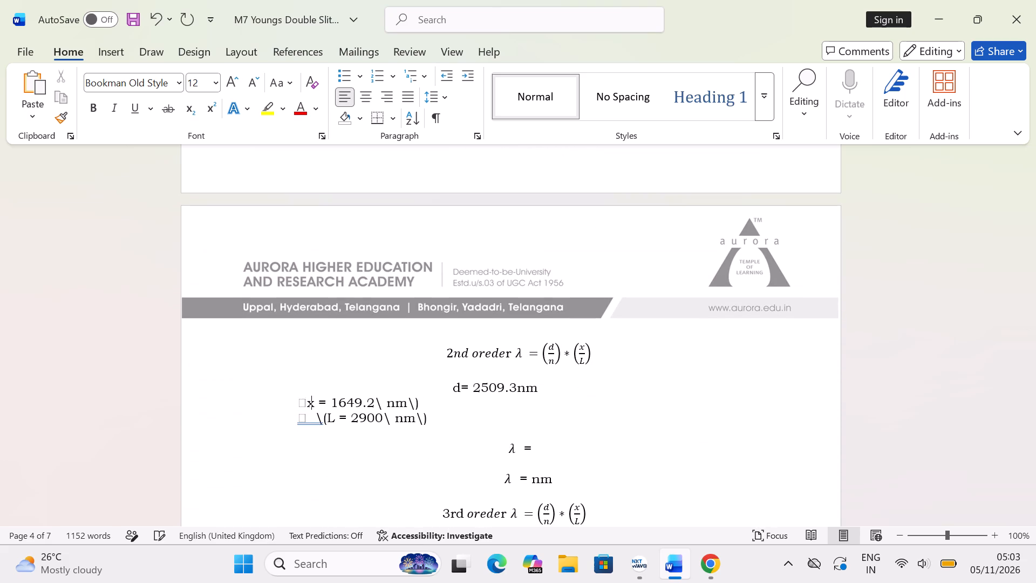
key("BackSpace")
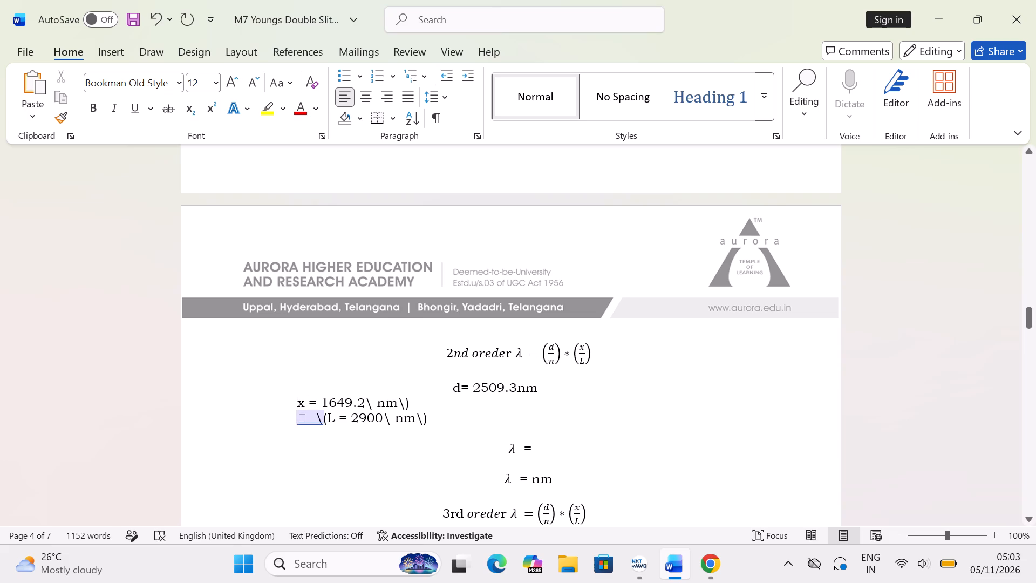
Remove the box symbol, spaces, backslash and opening parenthesis before L = 2900 in the second-order values.
left_click(322, 418)
key("BackSpace")
key("BackSpace")
key("BackSpace")
key("BackSpace")
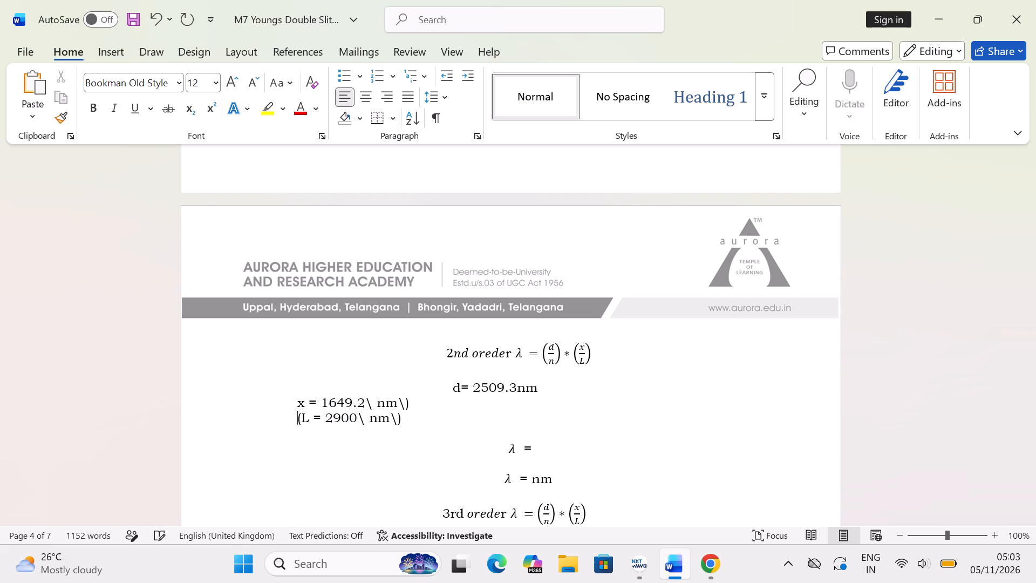
left_click(302, 416)
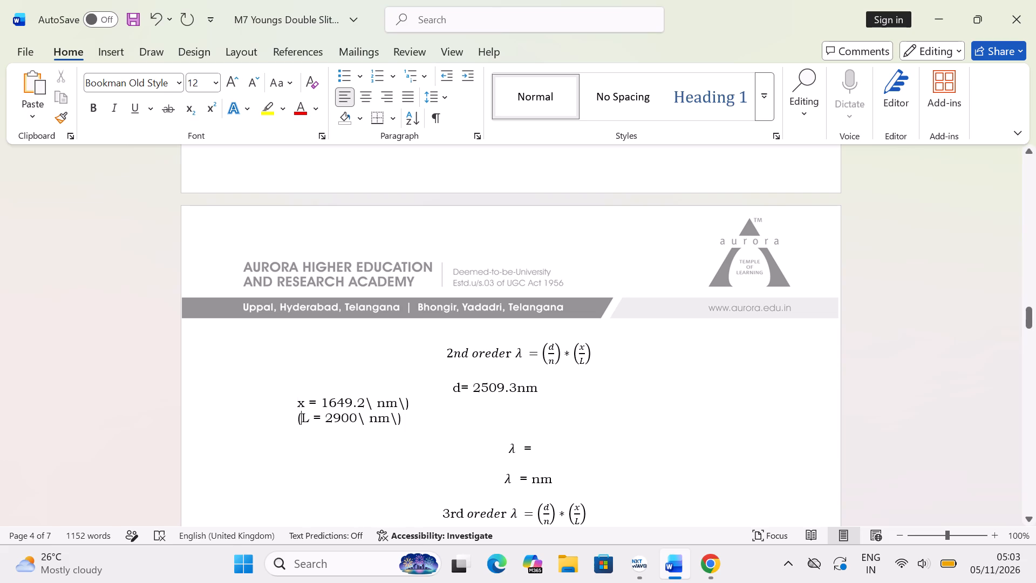
key("BackSpace")
Clean the leftover backslashes and closing parentheses from the second-order values so they read x = 1649.2nm and L = 2900 nm.
left_click(413, 403)
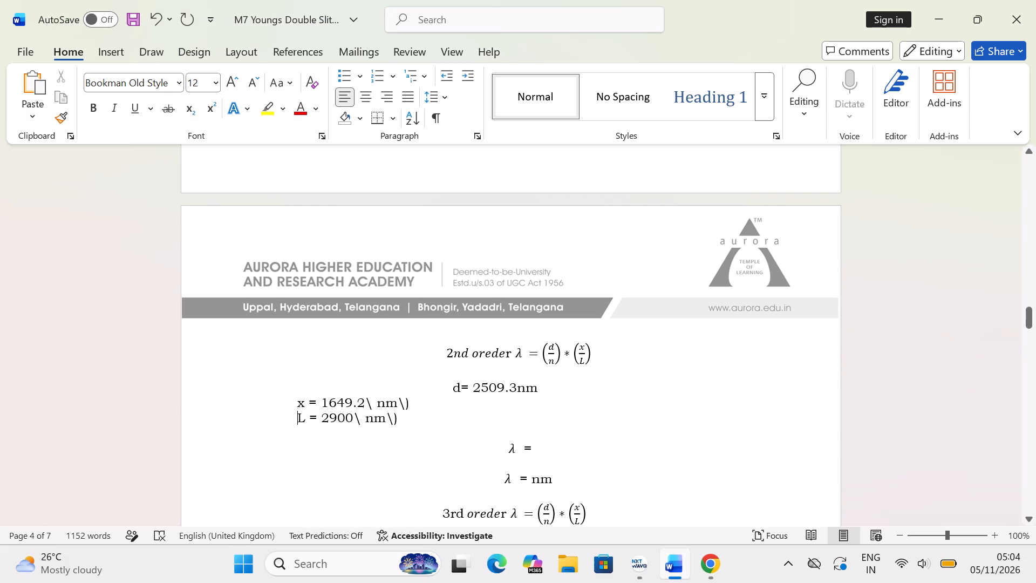
key("BackSpace")
key("BackSpace")
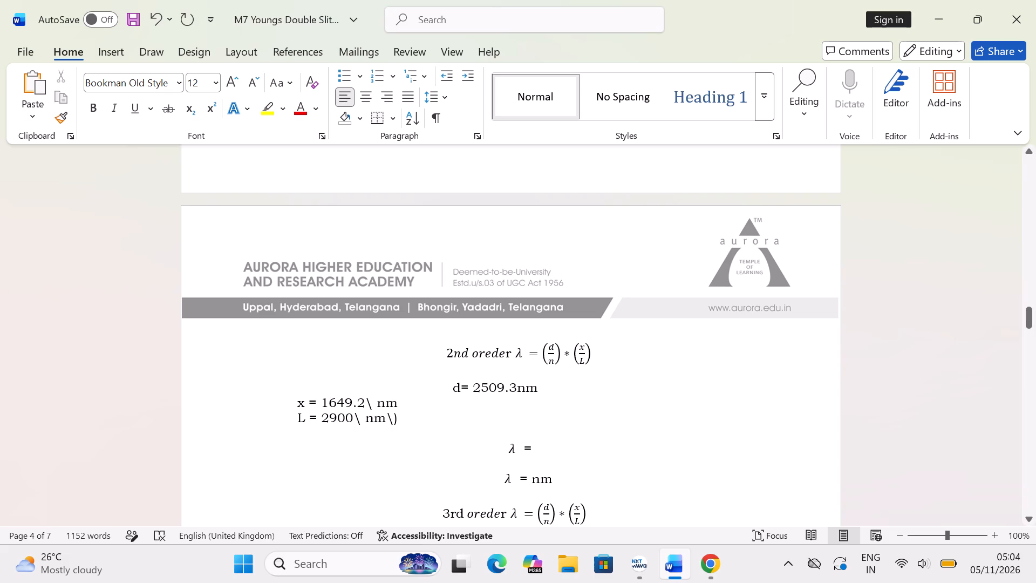
left_click(398, 415)
key("BackSpace")
key("BackSpace")
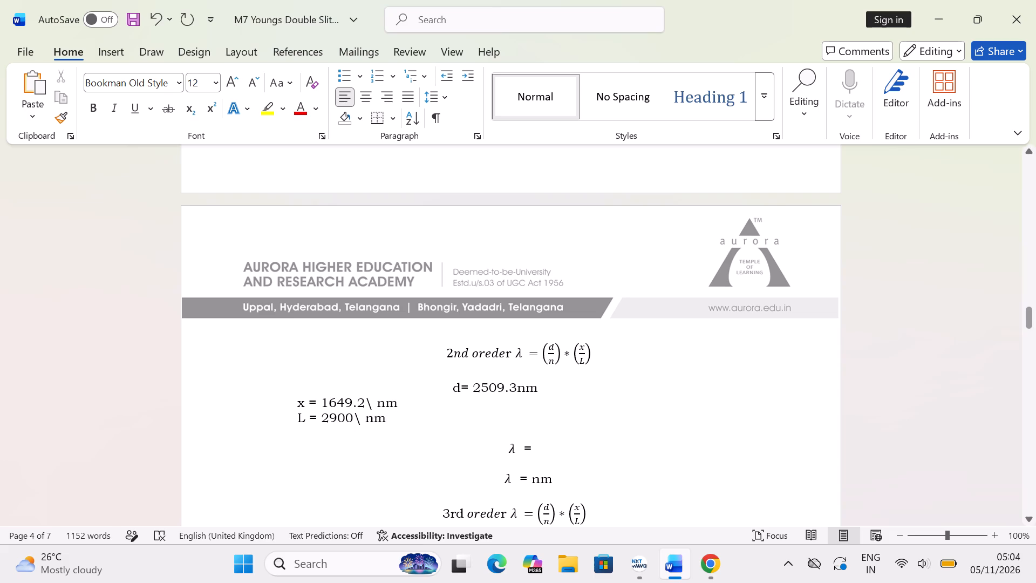
left_click(362, 421)
key("BackSpace")
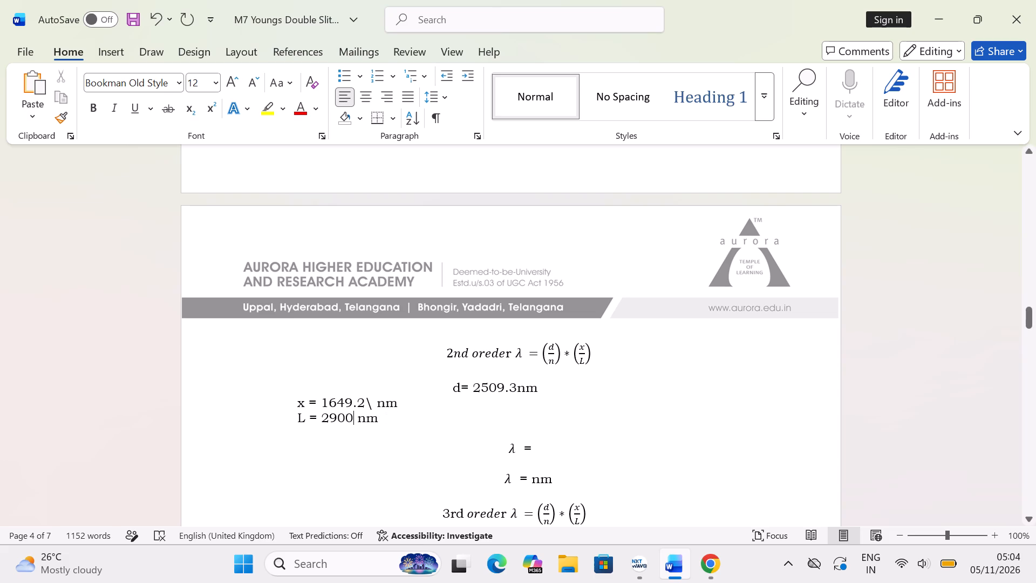
left_click(376, 397)
key("BackSpace")
key("BackSpace")
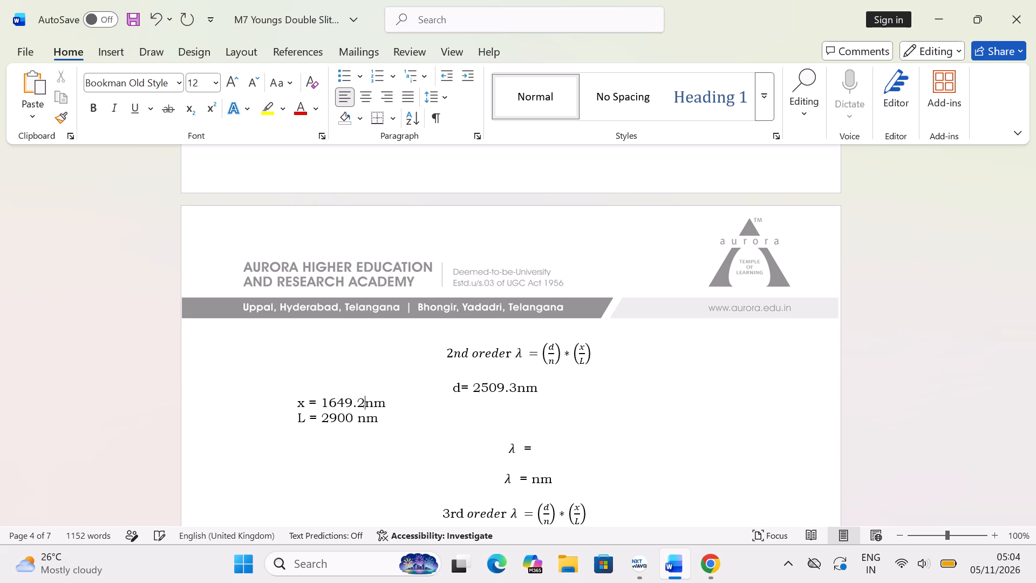
Indent the second-order x and L lines by four tab stops to align them under d= 2509.3nm.
left_click(295, 403)
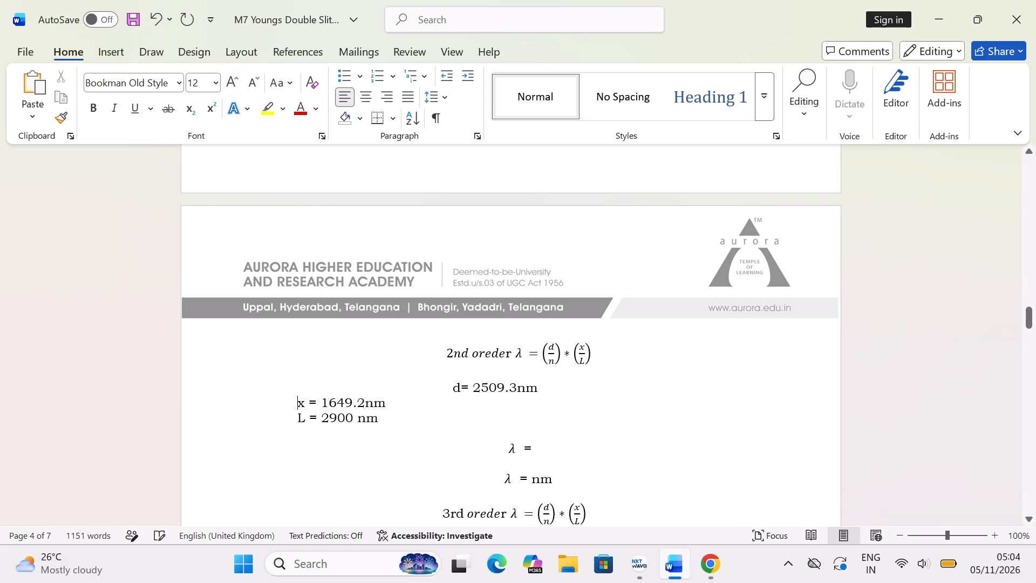
left_click_drag(295, 403, 387, 422)
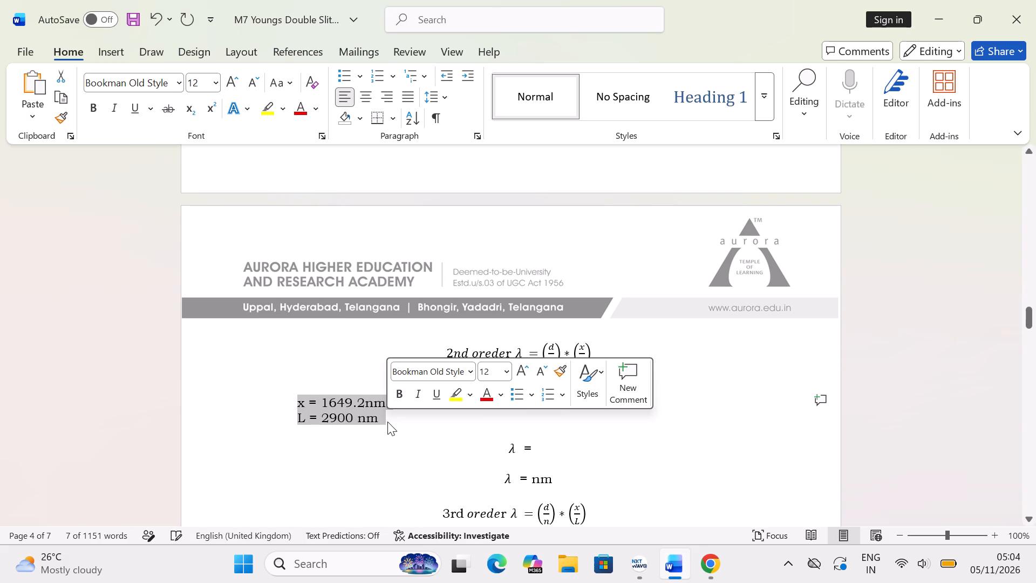
key("Tab")
key("Tab")
key("Tab")
key("Tab")
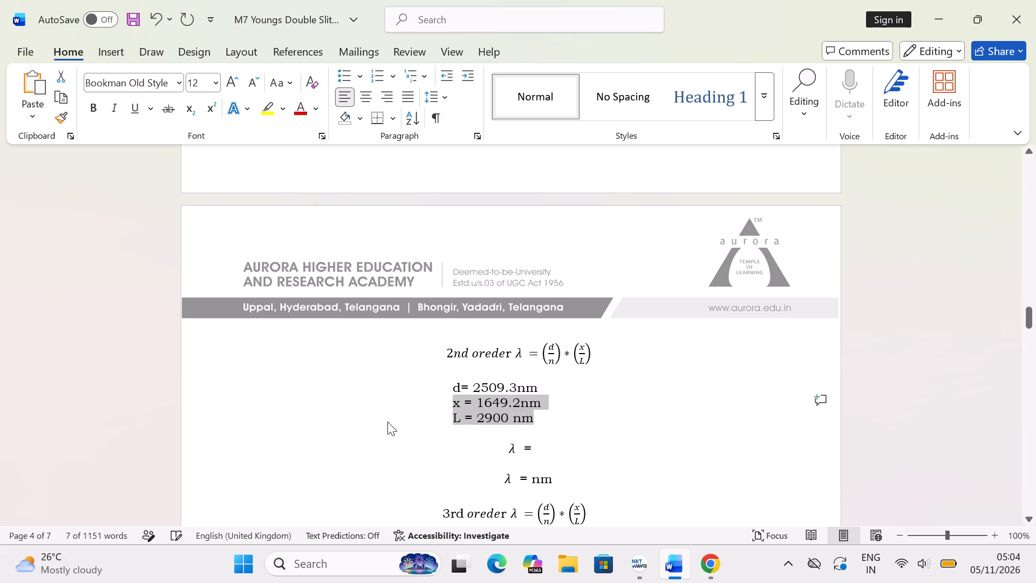
left_click(562, 432)
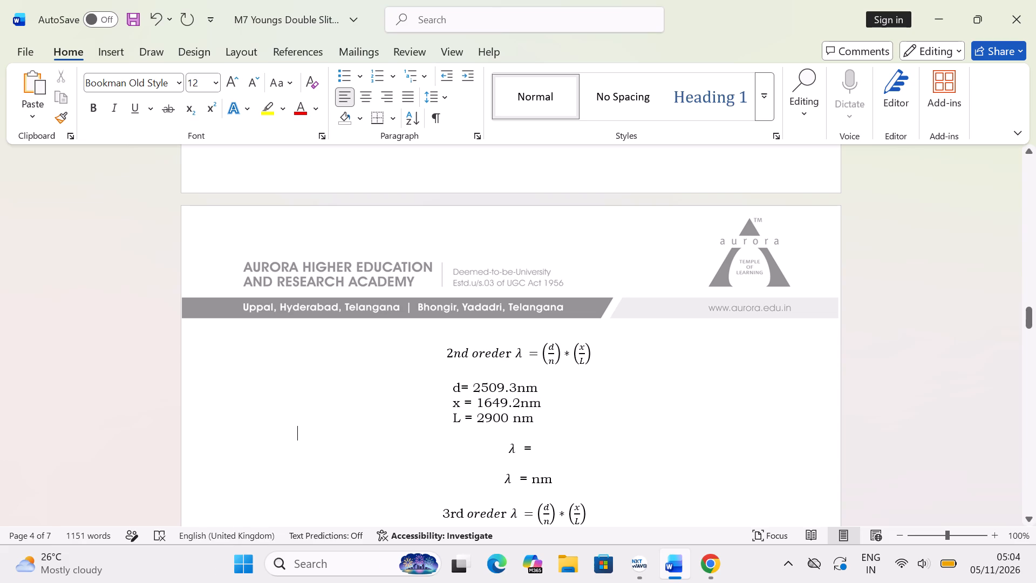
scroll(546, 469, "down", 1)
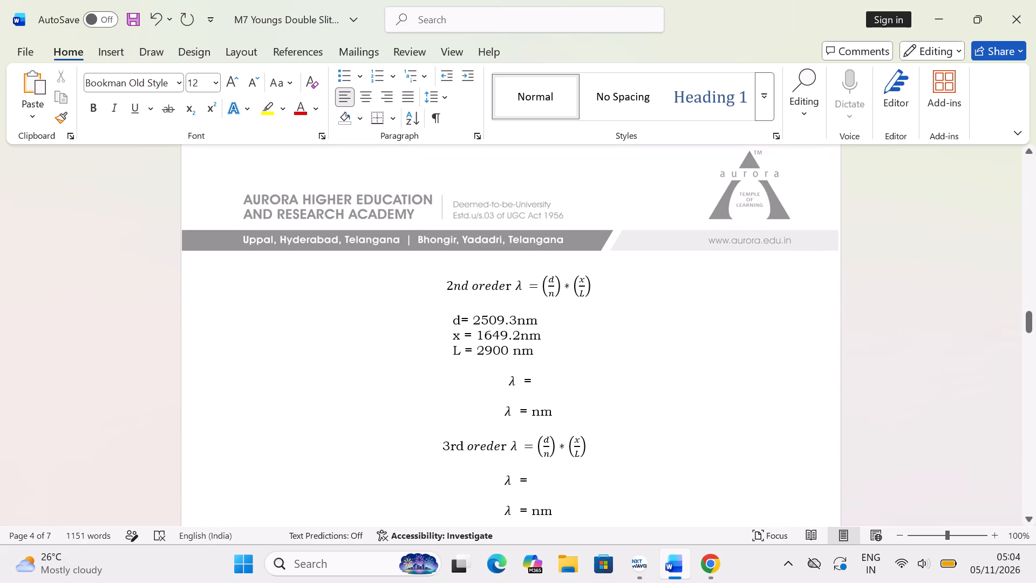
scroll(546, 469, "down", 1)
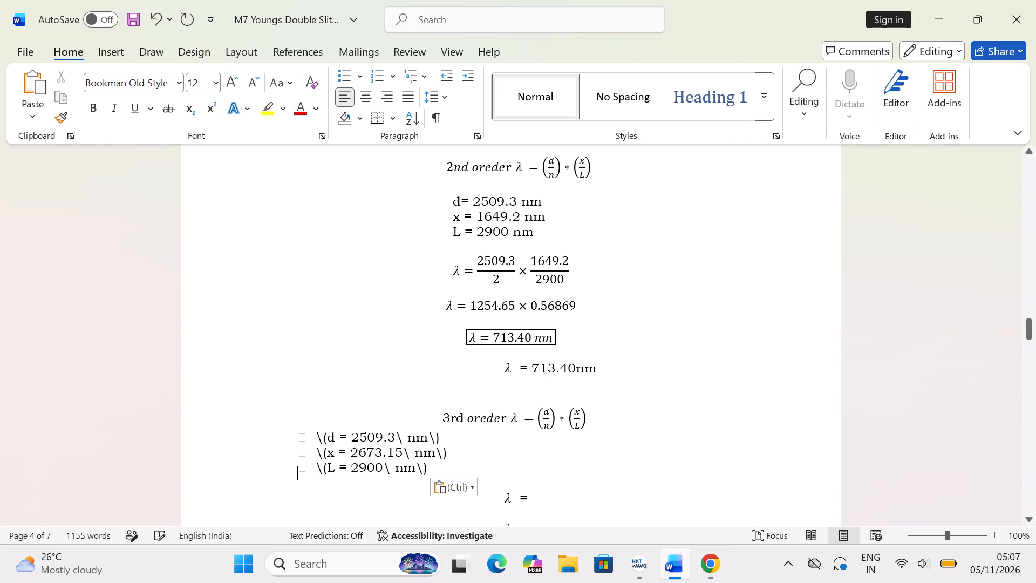
left_click(442, 439)
key("BackSpace")
key("BackSpace")
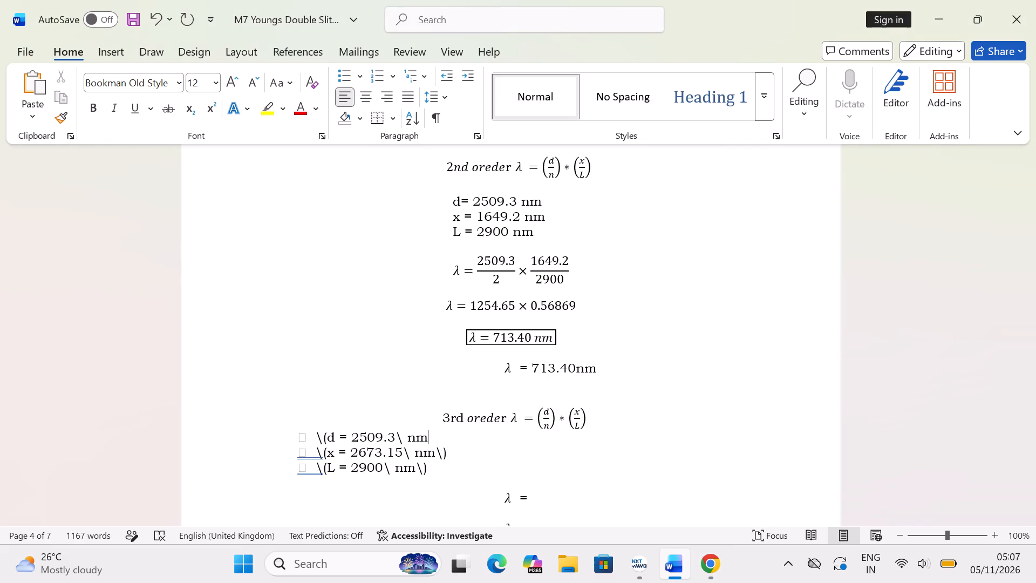
left_click(454, 451)
key("BackSpace")
key("BackSpace")
left_click(437, 470)
key("BackSpace")
key("BackSpace")
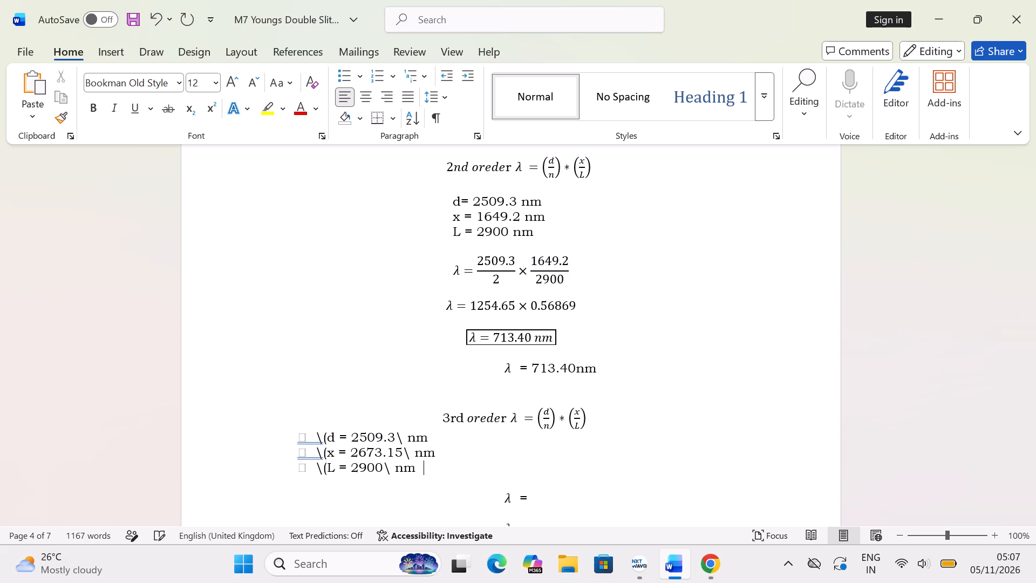
Remove the backslash and space before nm in the third-order x, d and L lines.
left_click(414, 453)
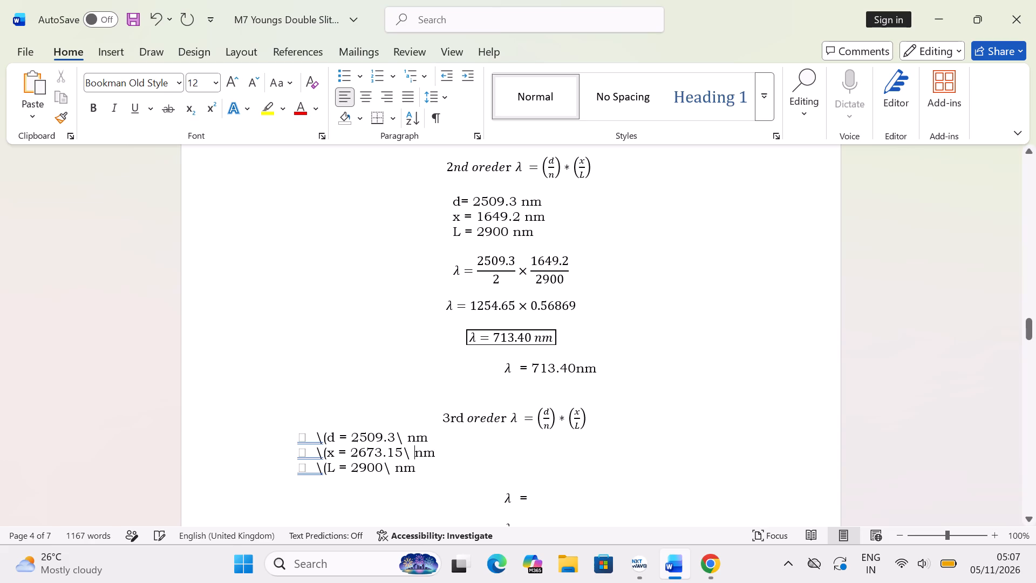
key("BackSpace")
key("BackSpace")
left_click(407, 442)
key("BackSpace")
key("BackSpace")
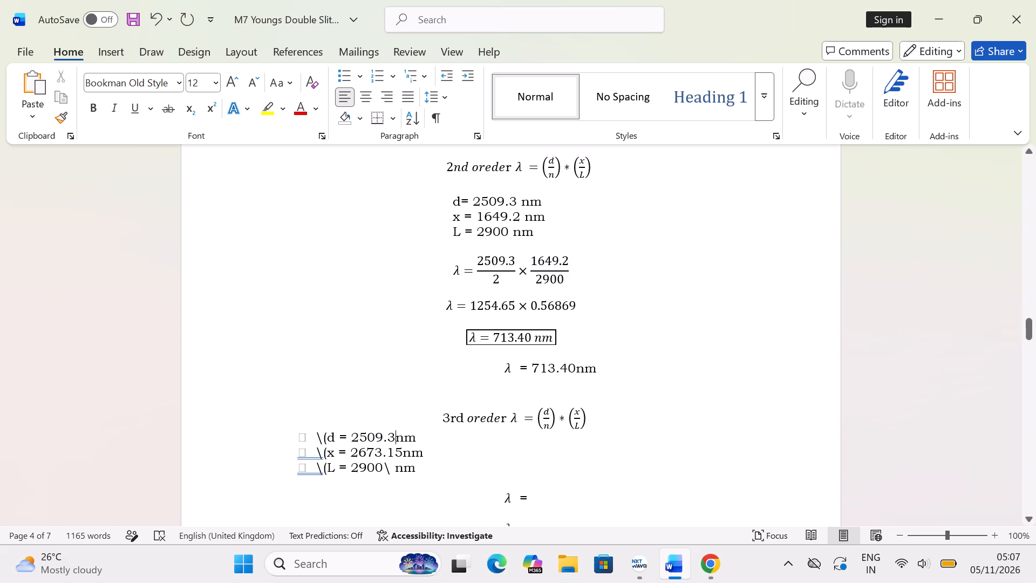
left_click(394, 469)
key("BackSpace")
key("BackSpace")
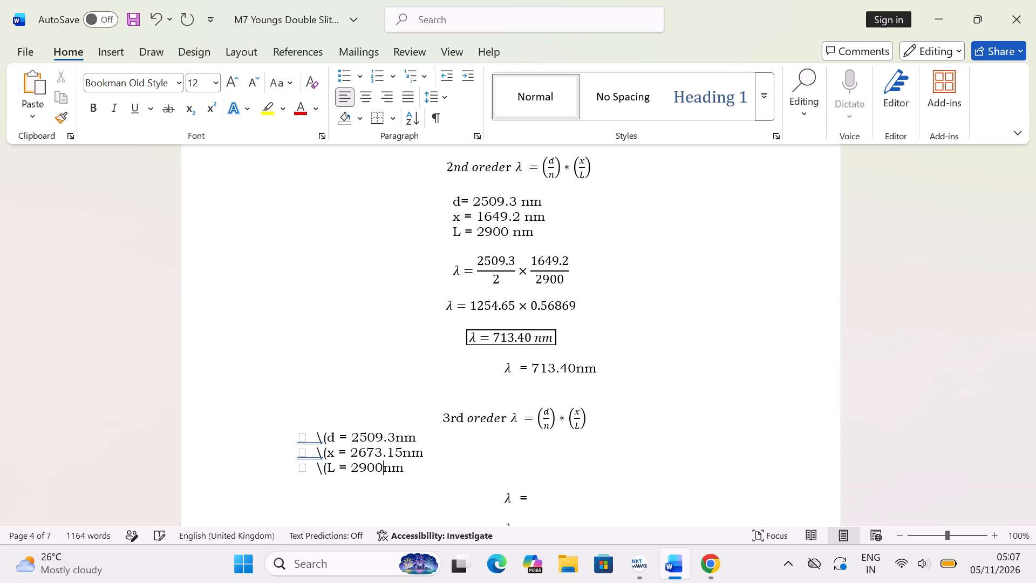
Strip the bullet placeholders and \( marks so the lines read d = 2509.3nm, x = 2673.15nm and L = 2900nm.
left_click(329, 439)
key("BackSpace")
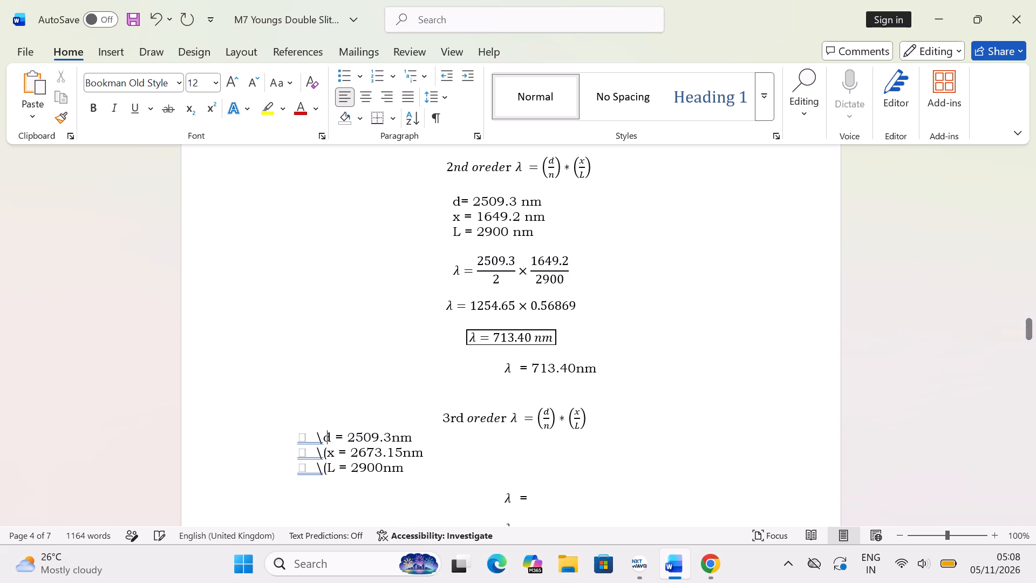
key("BackSpace")
key("BackSpace")
key("BackSpace")
key("BackSpace")
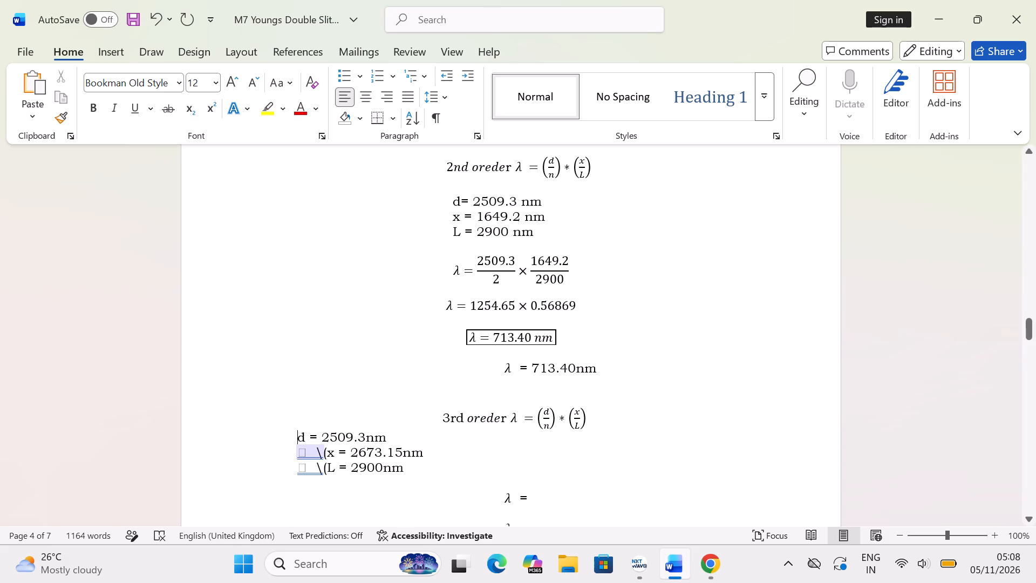
left_click(324, 455)
key("BackSpace")
key("BackSpace")
key("BackSpace")
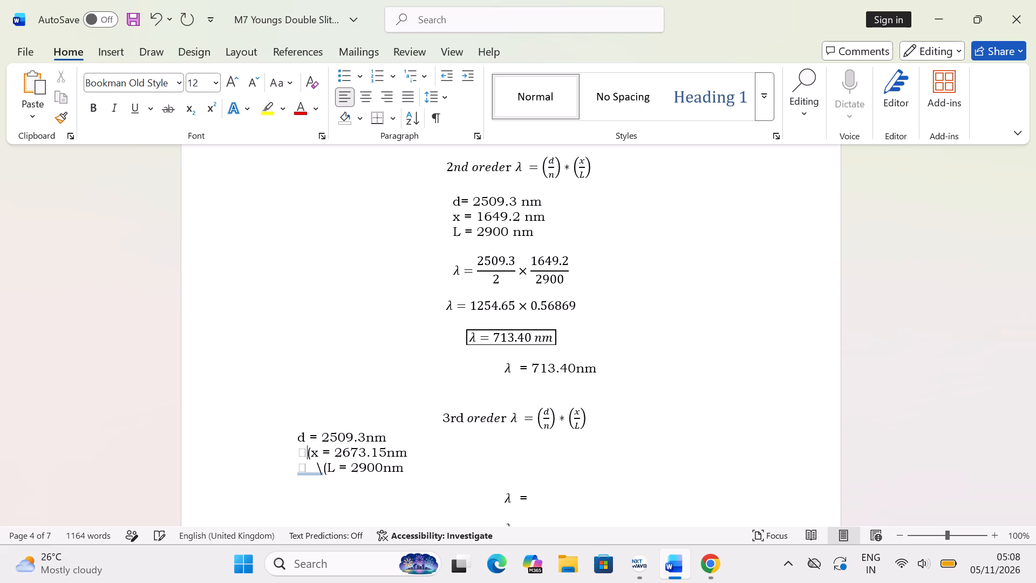
key("Right")
key("BackSpace")
key("BackSpace")
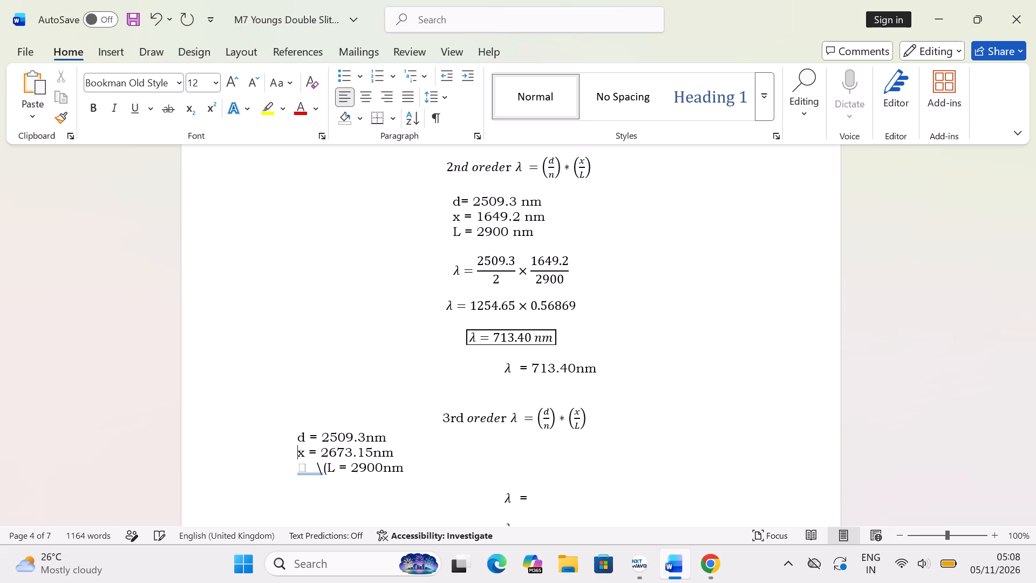
left_click(327, 468)
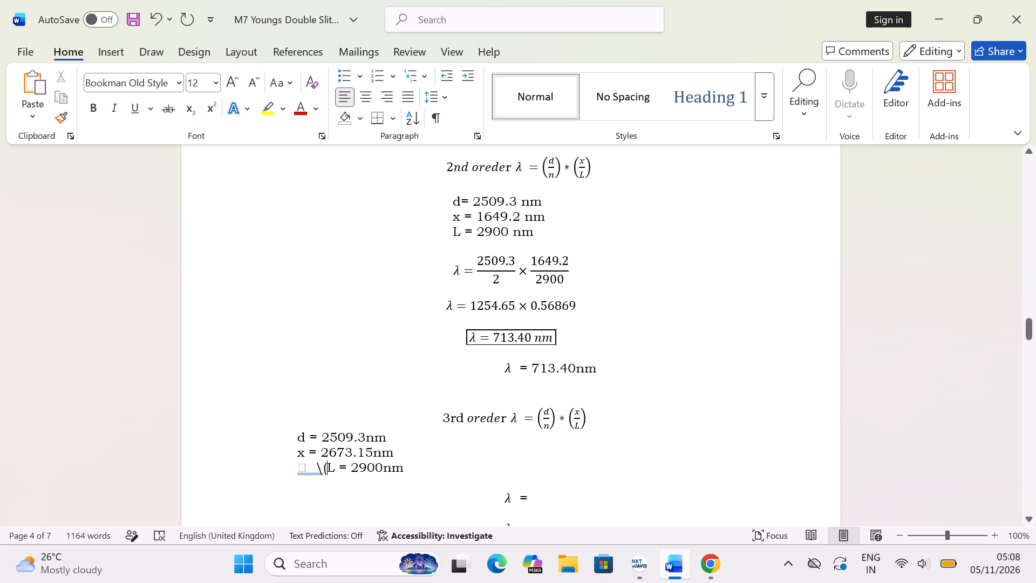
key("BackSpace")
key("BackSpace")
key("BackSpace")
key("BackSpace")
key("BackSpace")
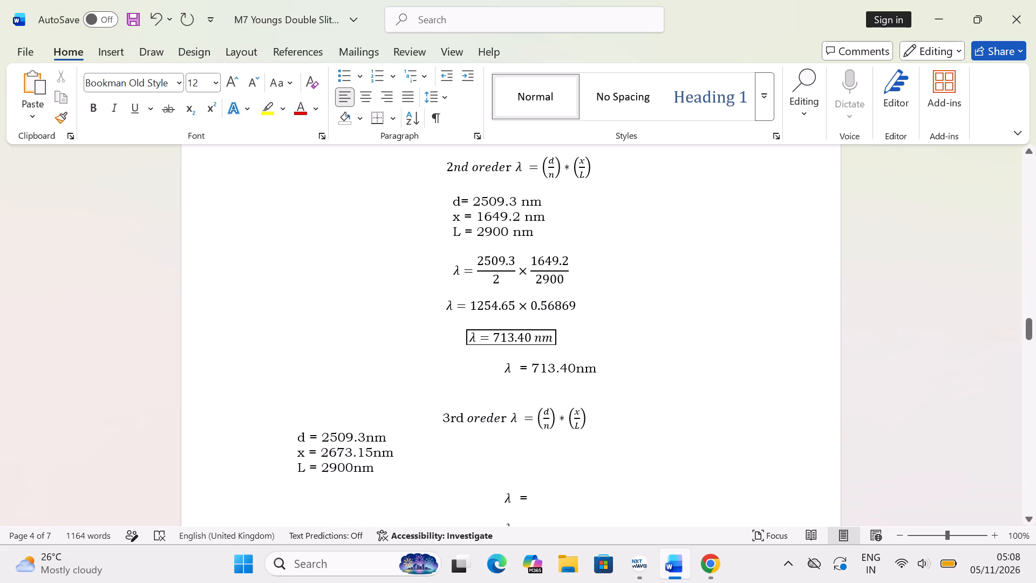
Indent the third-order d, x and L lines together so they sit beneath the third-order formula.
left_click(295, 437)
left_click_drag(295, 437, 377, 471)
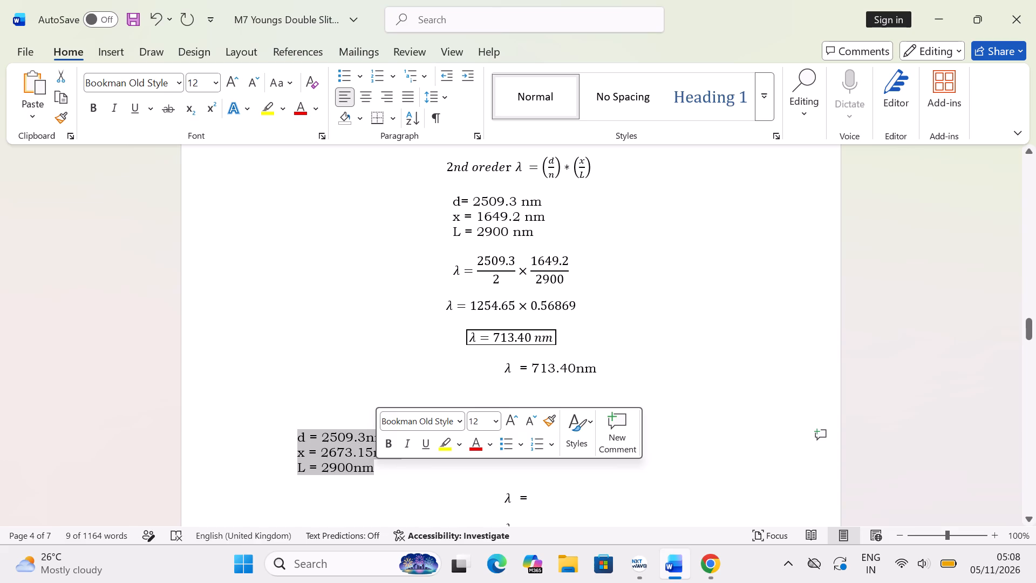
key("Tab")
key("Tab")
key("Tab")
key("Tab")
key("Tab")
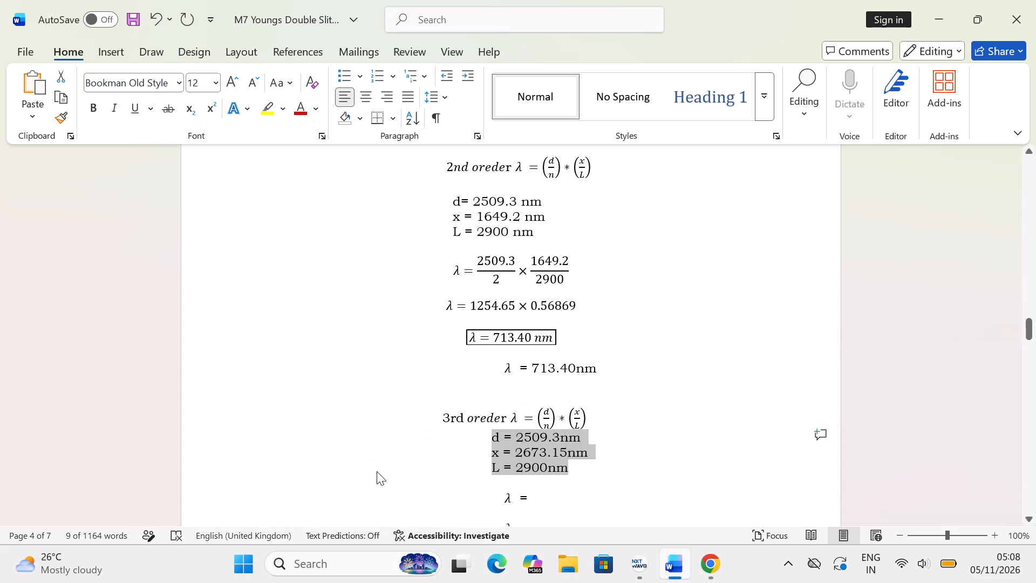
key("Left")
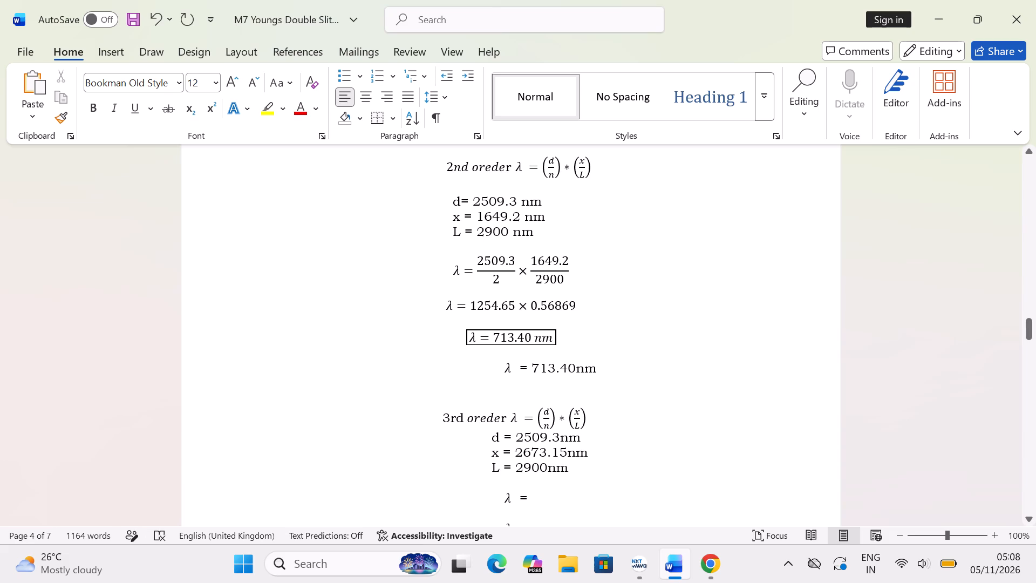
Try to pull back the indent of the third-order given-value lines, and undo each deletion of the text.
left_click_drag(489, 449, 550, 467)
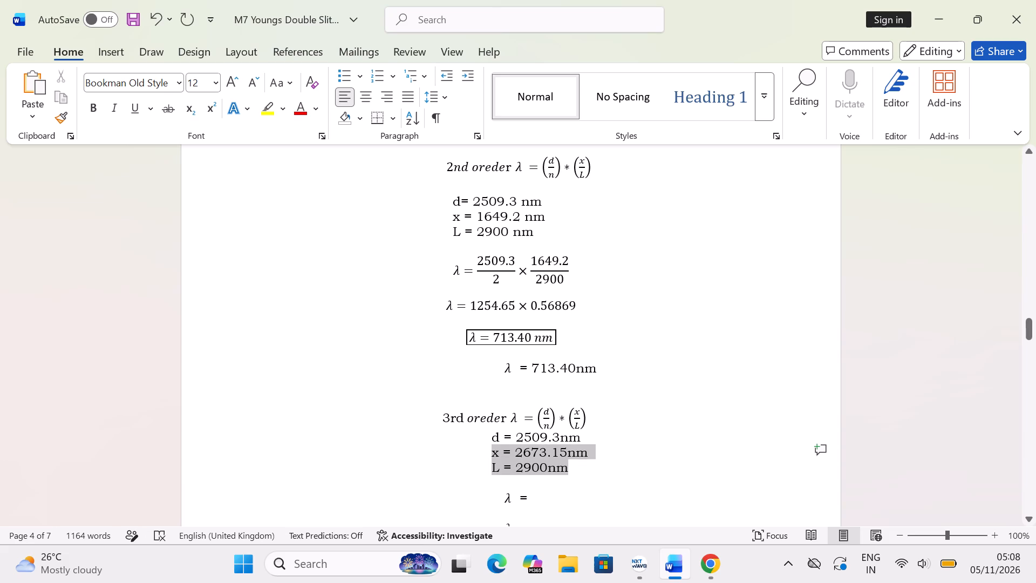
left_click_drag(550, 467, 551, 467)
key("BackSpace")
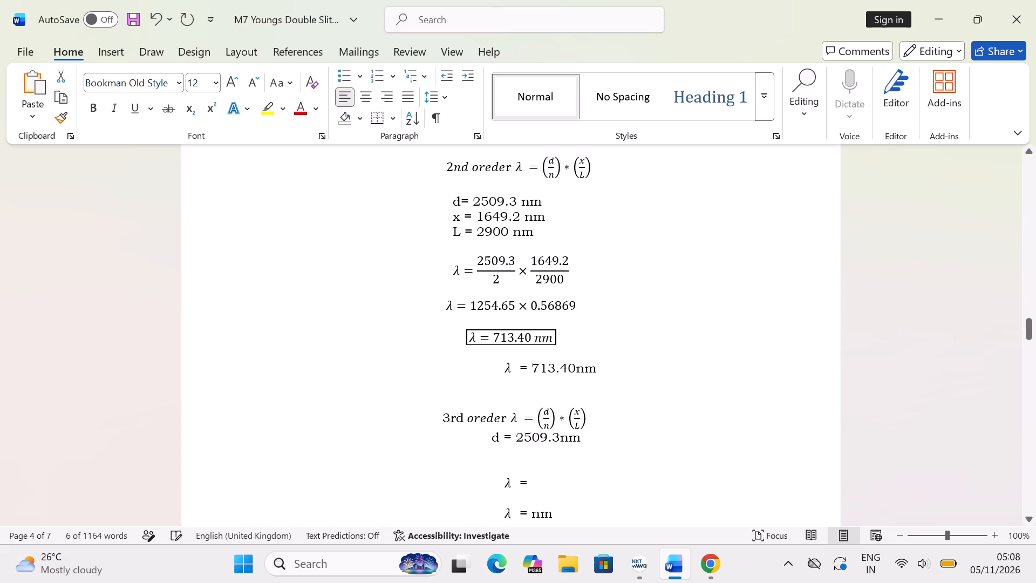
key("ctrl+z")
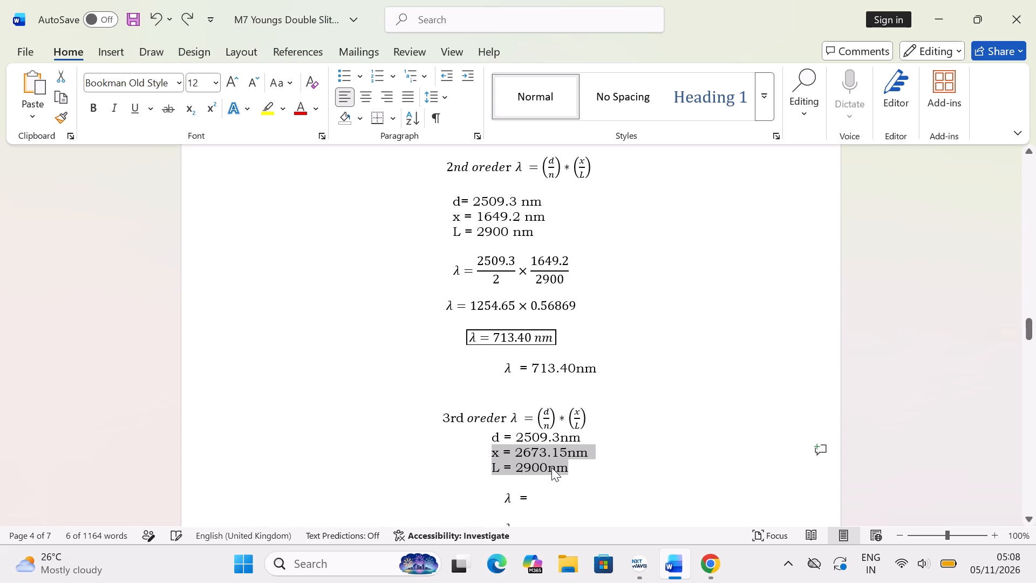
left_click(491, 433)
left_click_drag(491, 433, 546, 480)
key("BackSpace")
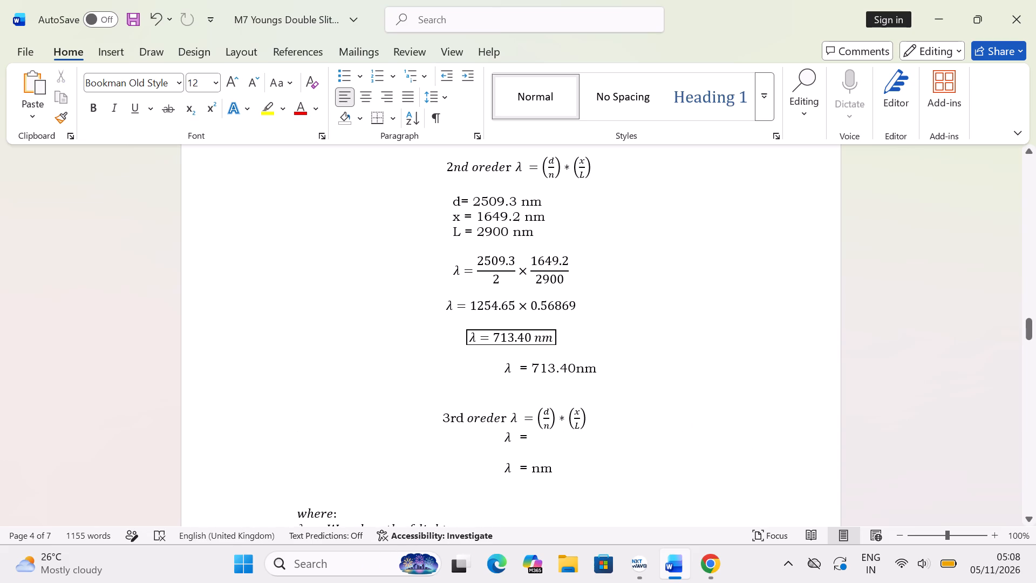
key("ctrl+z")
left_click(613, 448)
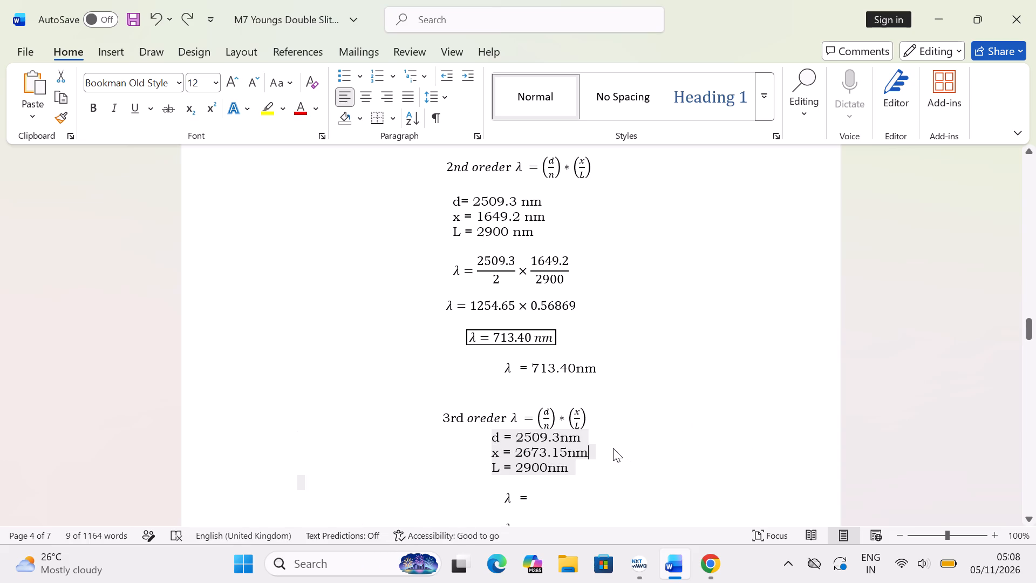
Delete the over-indented third-order d, x and L lines and paste the copied given values afresh on a new line beneath the third-order formula.
scroll(601, 441, "up", 1)
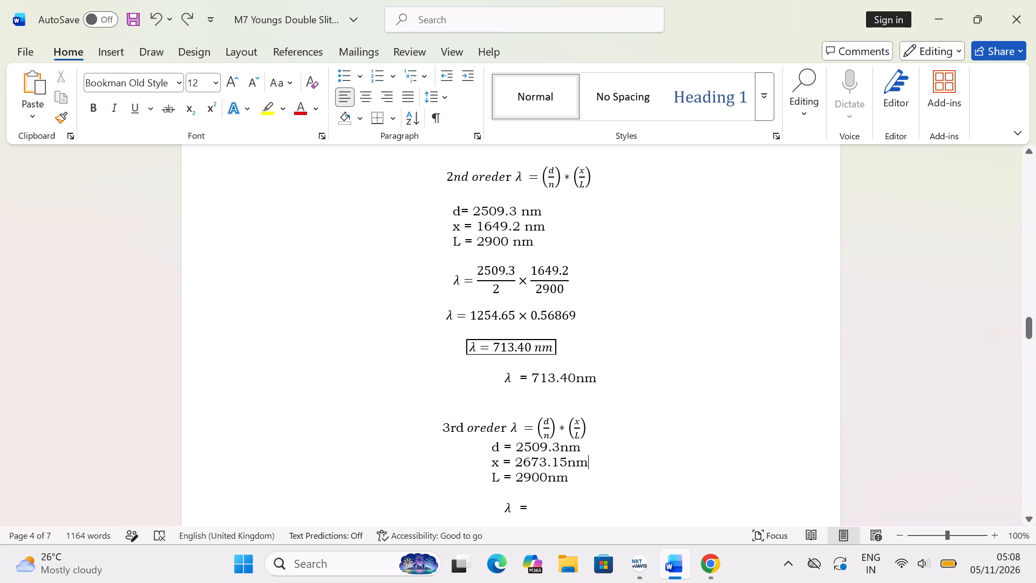
left_click(494, 444)
left_click_drag(494, 444, 543, 482)
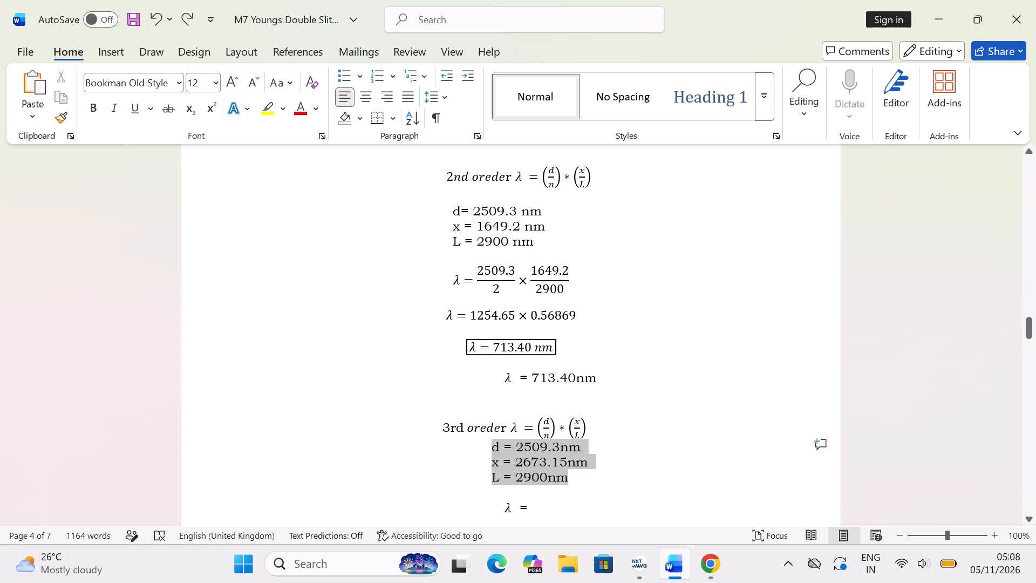
left_click_drag(543, 482, 546, 482)
key("space")
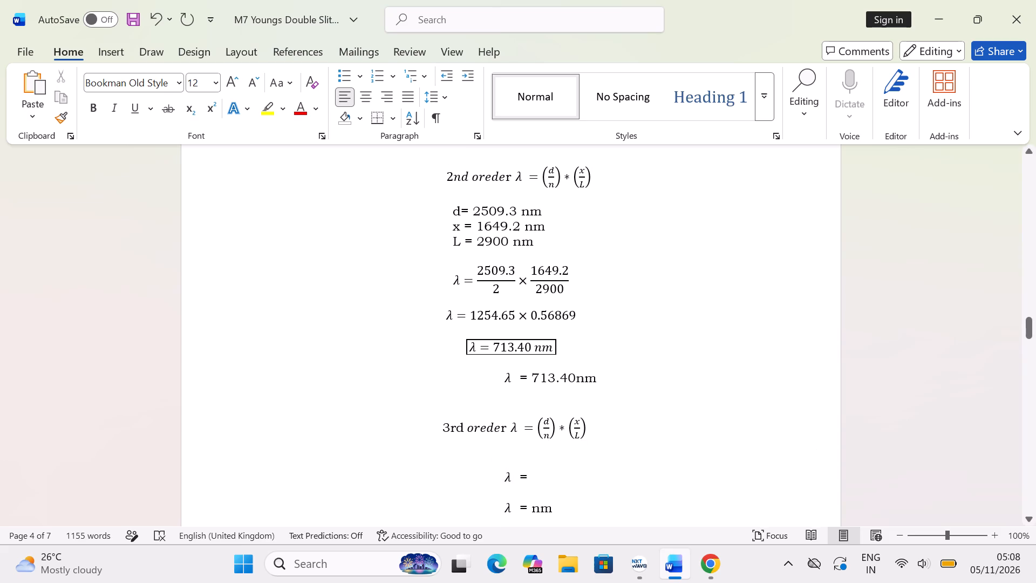
key("Left")
key("Left")
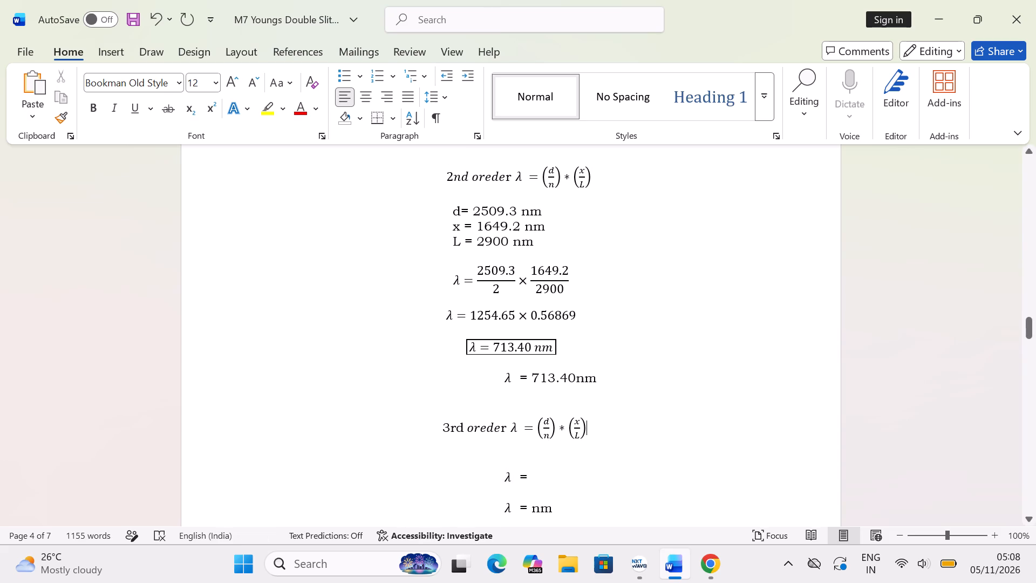
key("Return")
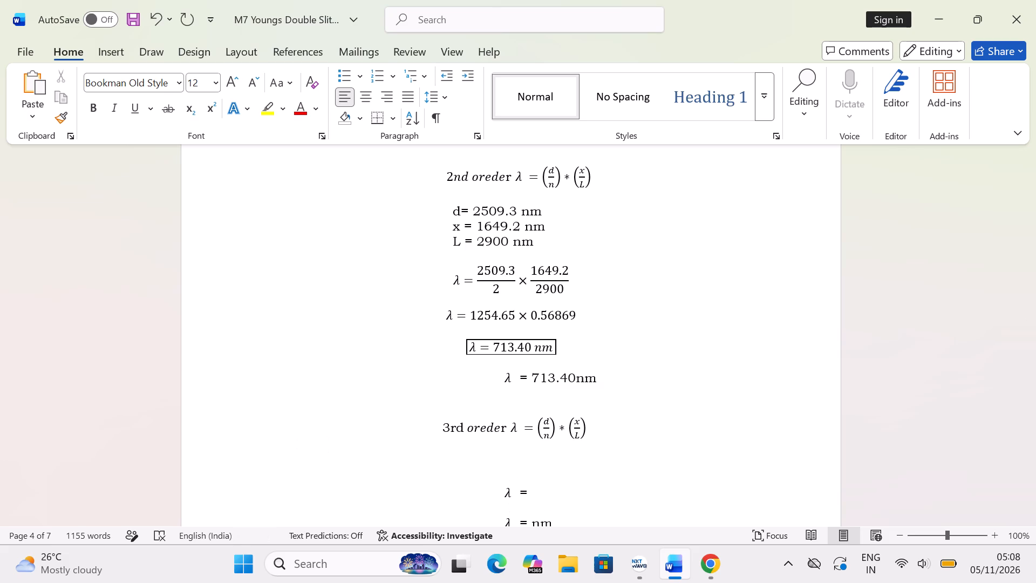
key("ctrl+v")
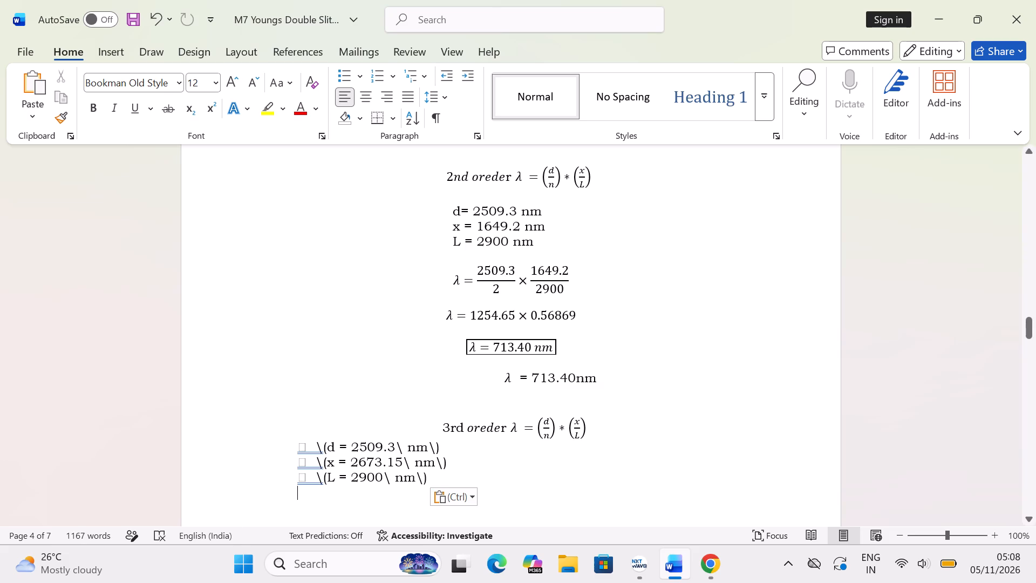
Remove the trailing \) marks after nm from the pasted third-order x, d and L lines.
left_click(459, 458)
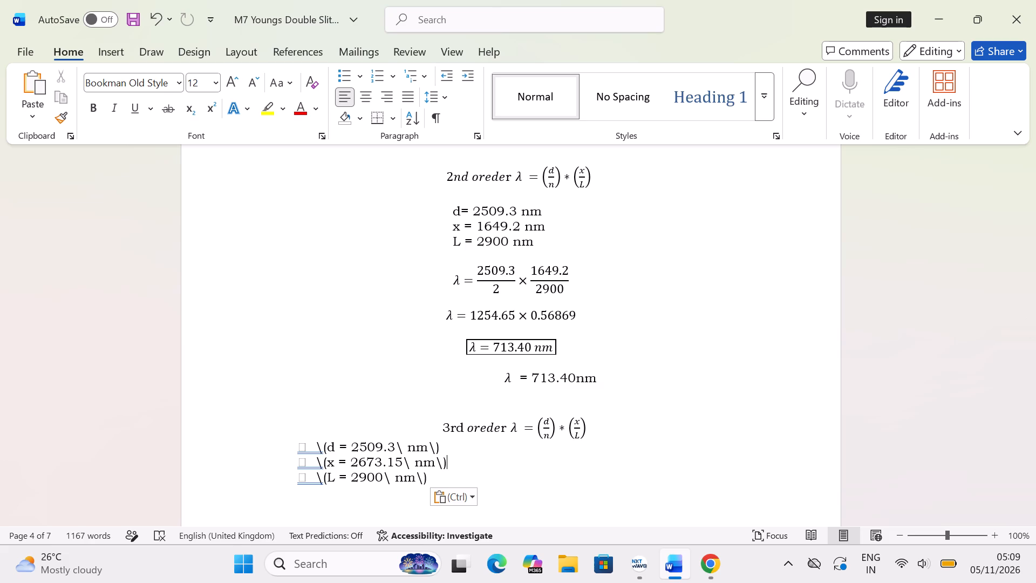
key("BackSpace")
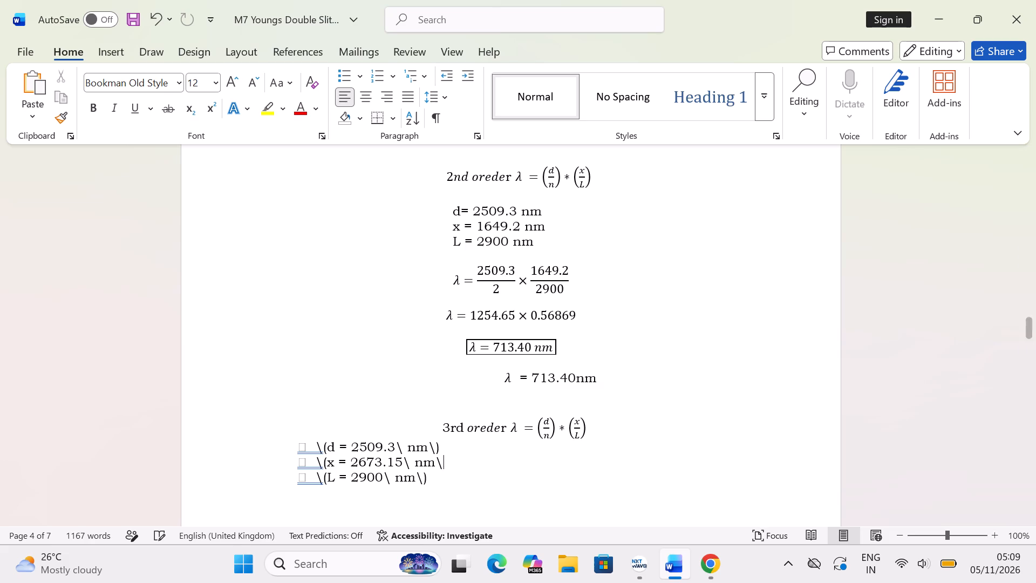
key("BackSpace")
left_click(441, 448)
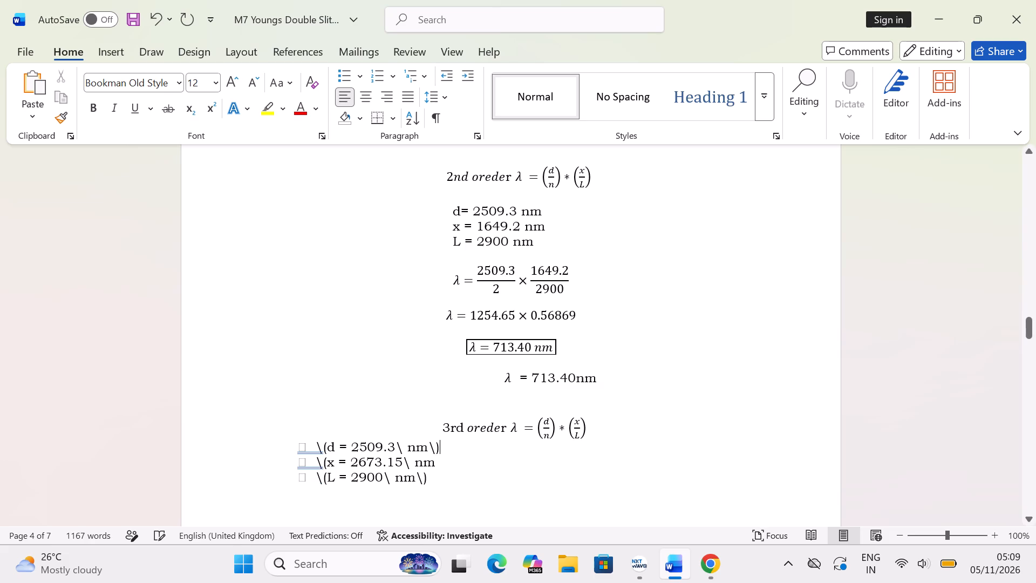
key("BackSpace")
key("BackSpace")
left_click(431, 482)
key("BackSpace")
key("BackSpace")
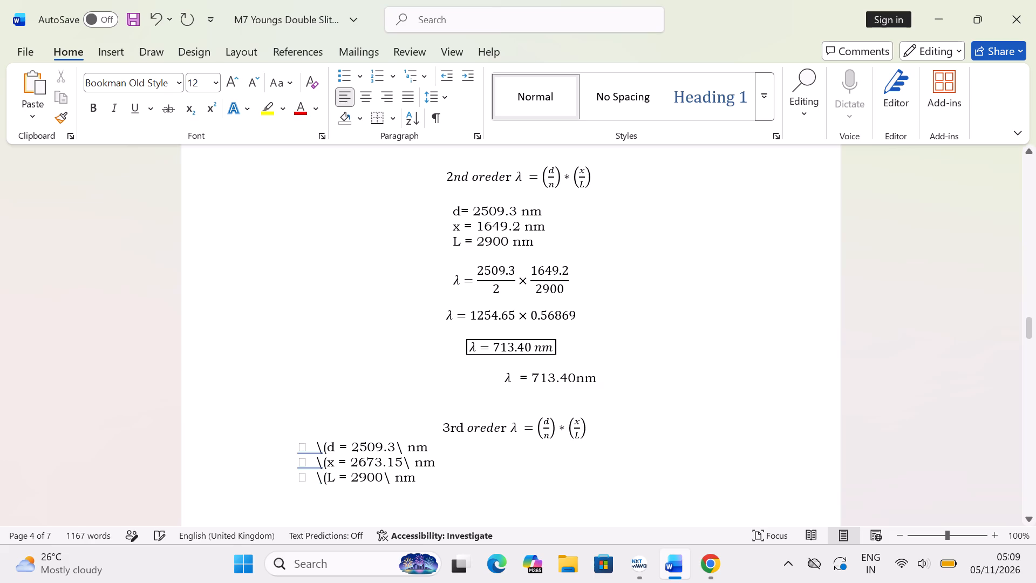
Remove the backslash and space before nm in the third-order x, d and L lines.
left_click(414, 465)
key("BackSpace")
key("BackSpace")
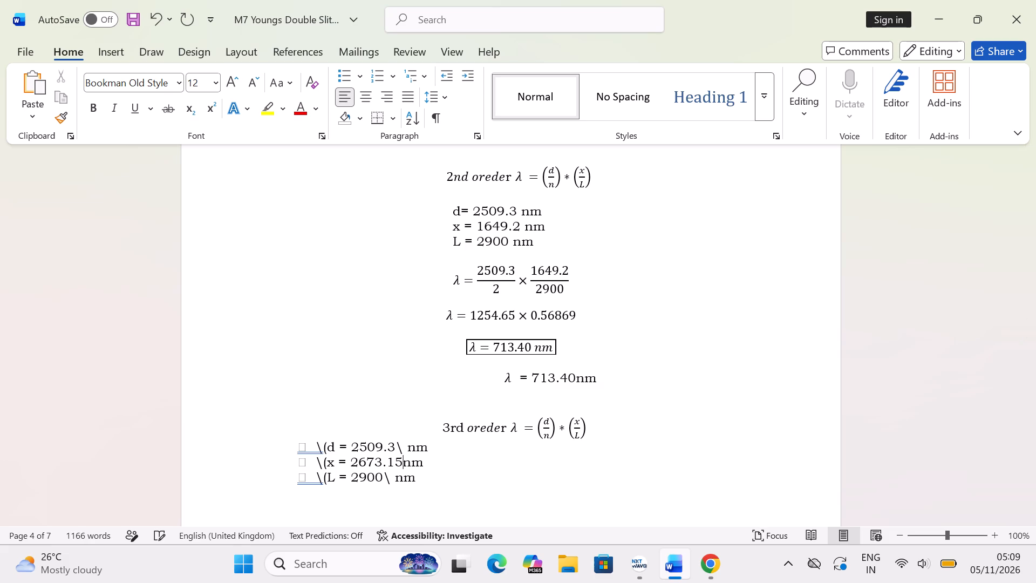
left_click(406, 449)
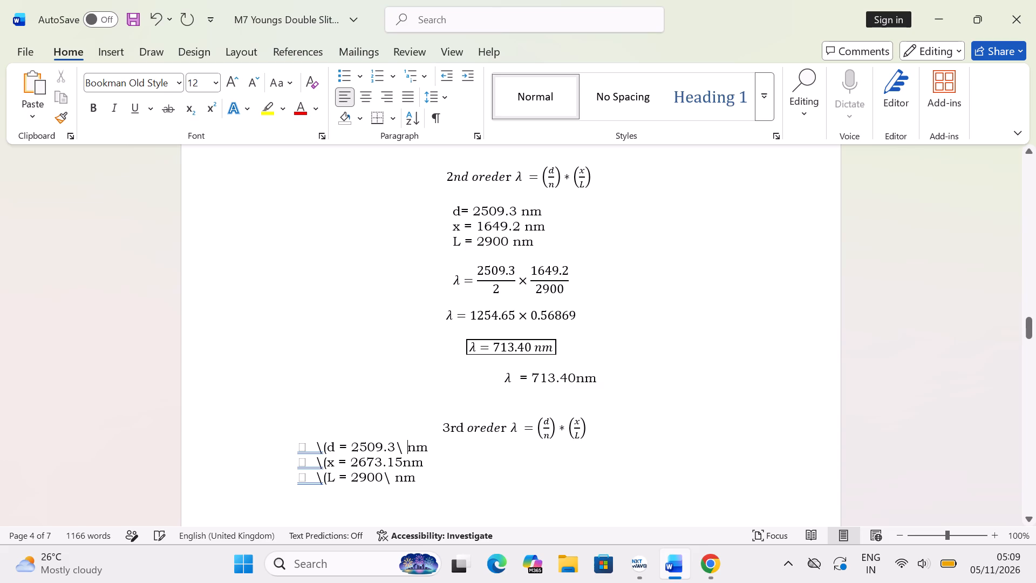
key("BackSpace")
key("BackSpace")
left_click(396, 477)
key("BackSpace")
key("BackSpace")
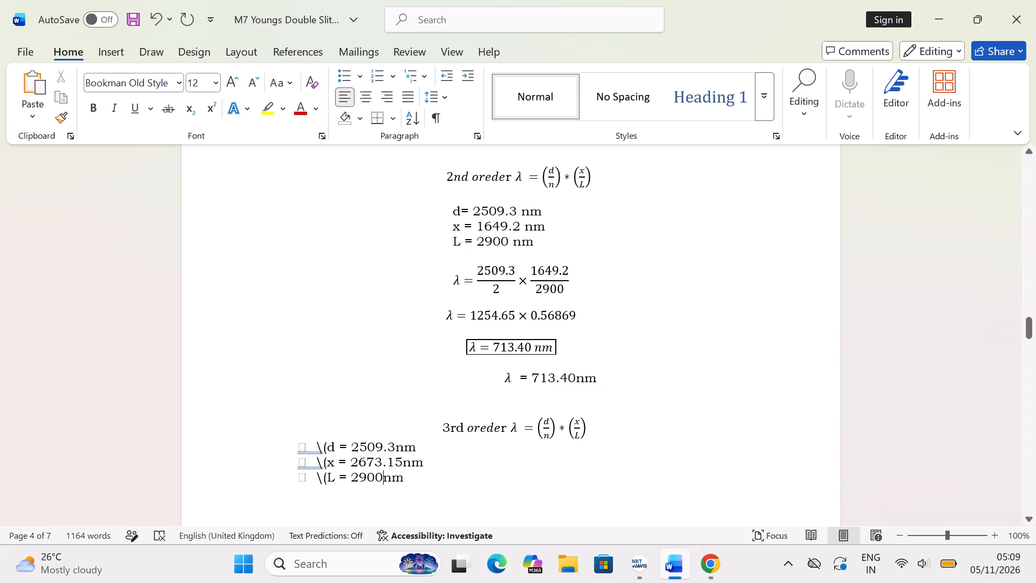
Strip the bullet placeholders and \( marks so the third-order lines read d = 2509.3nm, x = 2673.15nm and L = 2900nm.
left_click(329, 446)
key("BackSpace")
key("BackSpace")
key("BackSpace")
key("BackSpace")
key("BackSpace")
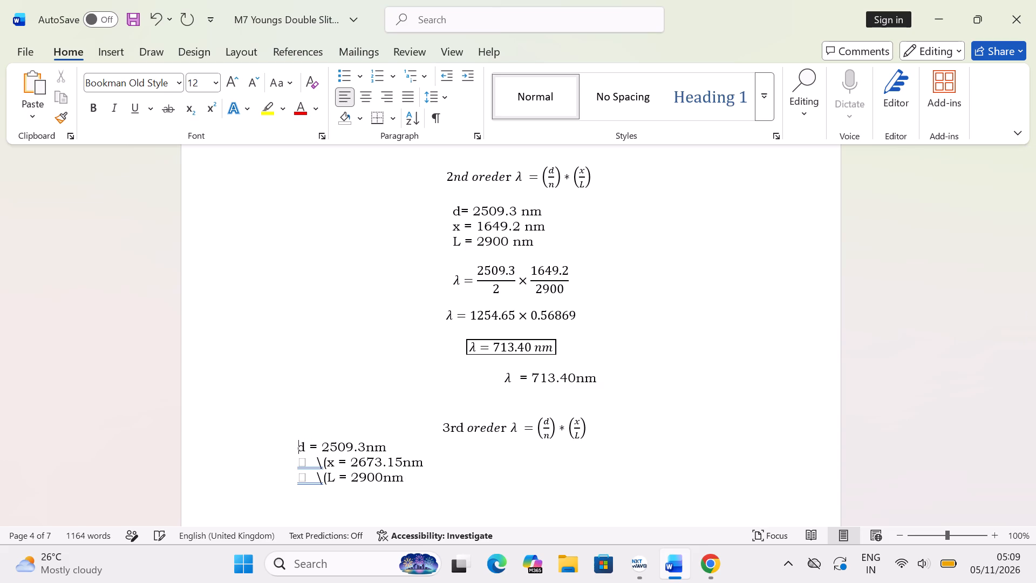
left_click(327, 464)
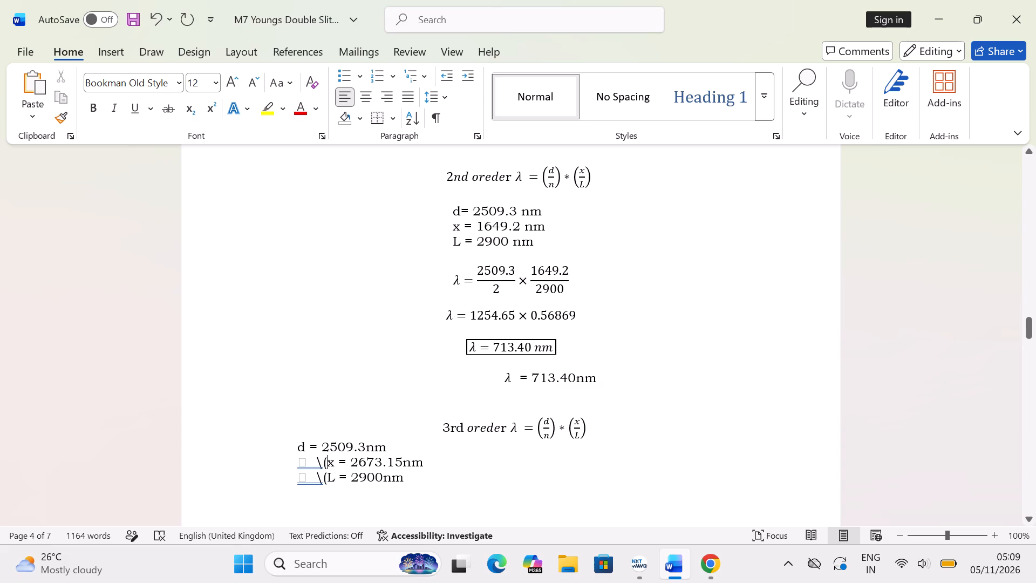
key("BackSpace")
key("BackSpace")
key("BackSpace")
key("BackSpace")
key("BackSpace")
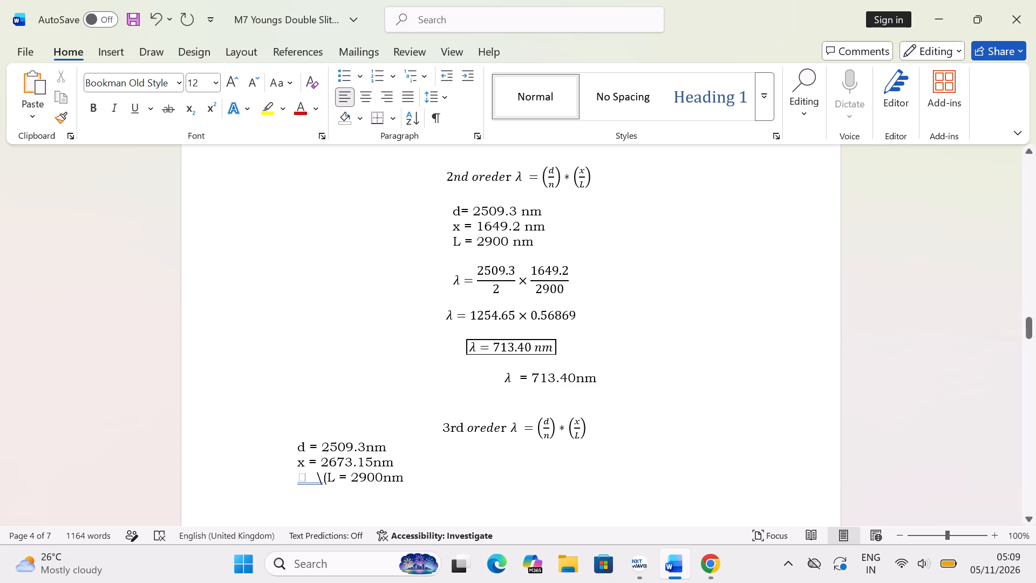
left_click(328, 478)
key("BackSpace")
key("BackSpace")
key("BackSpace")
key("BackSpace")
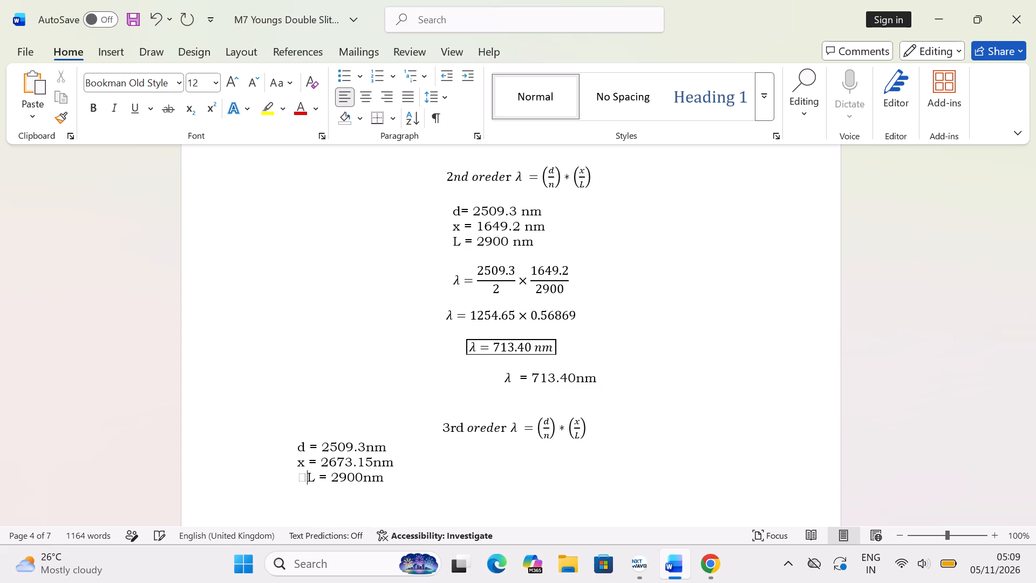
key("BackSpace")
Indent the third-order d, x and L lines together by four levels to align with the second-order given values.
left_click(295, 449)
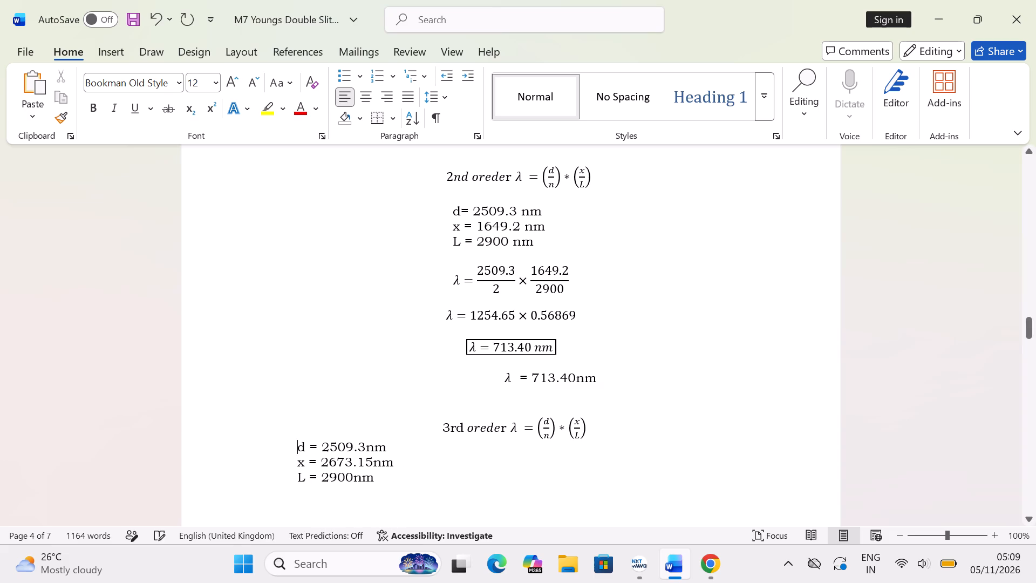
left_click_drag(295, 449, 354, 484)
key("Tab")
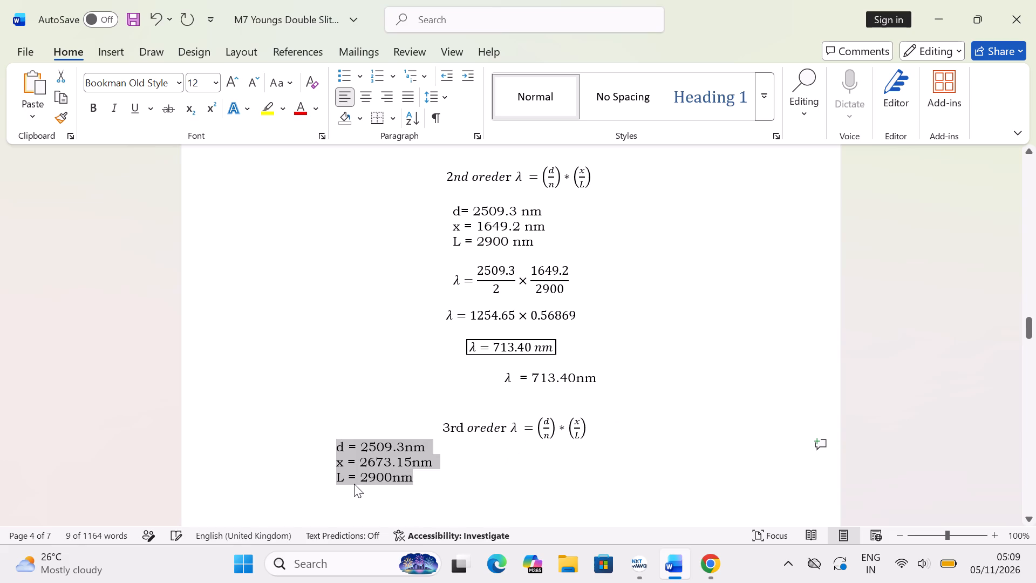
key("Tab")
key("Tab")
key("Tab")
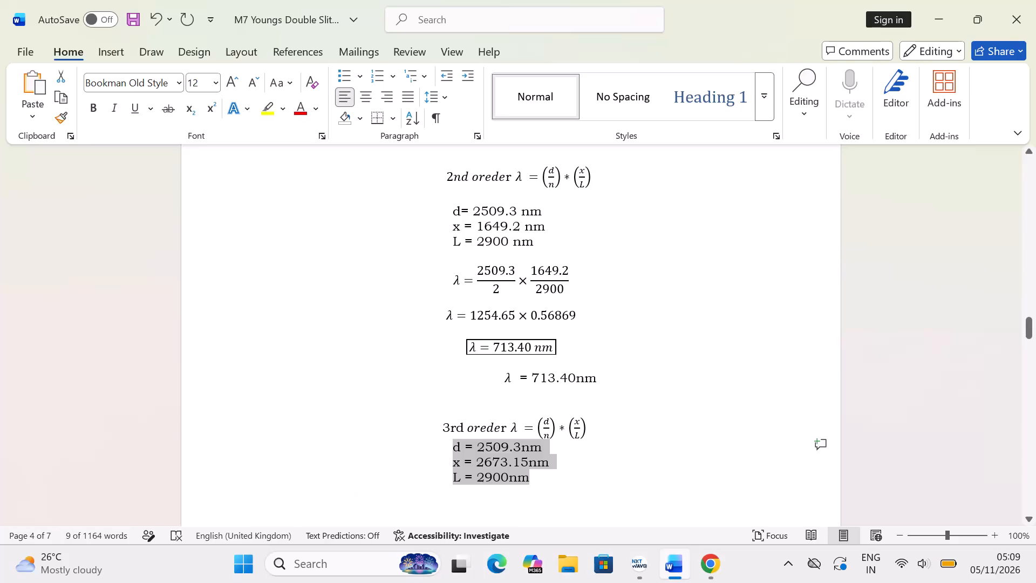
left_click(569, 491)
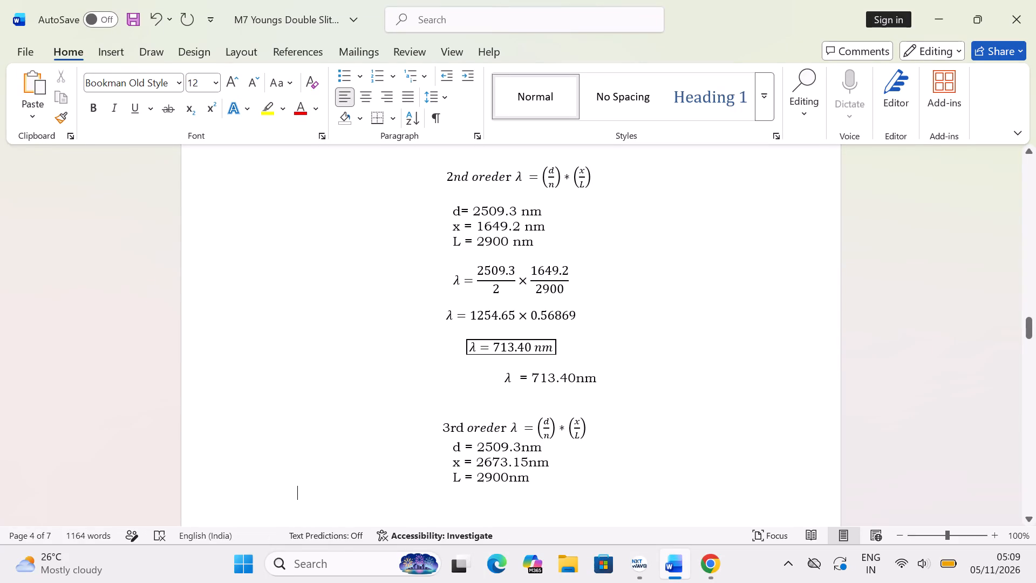
Insert a blank line between the third-order formula and its given values.
left_click(593, 427)
key("Return")
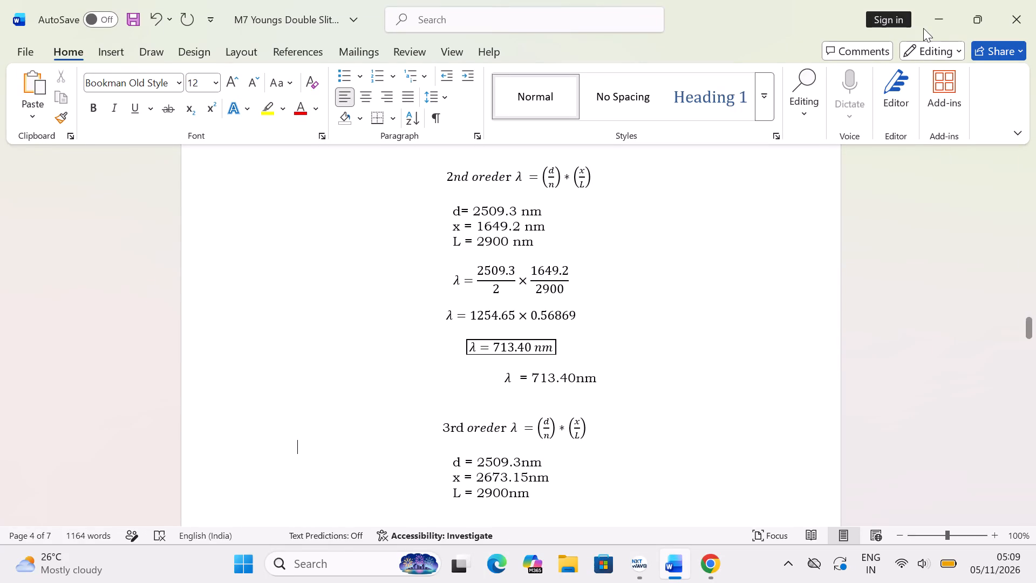
left_click(932, 6)
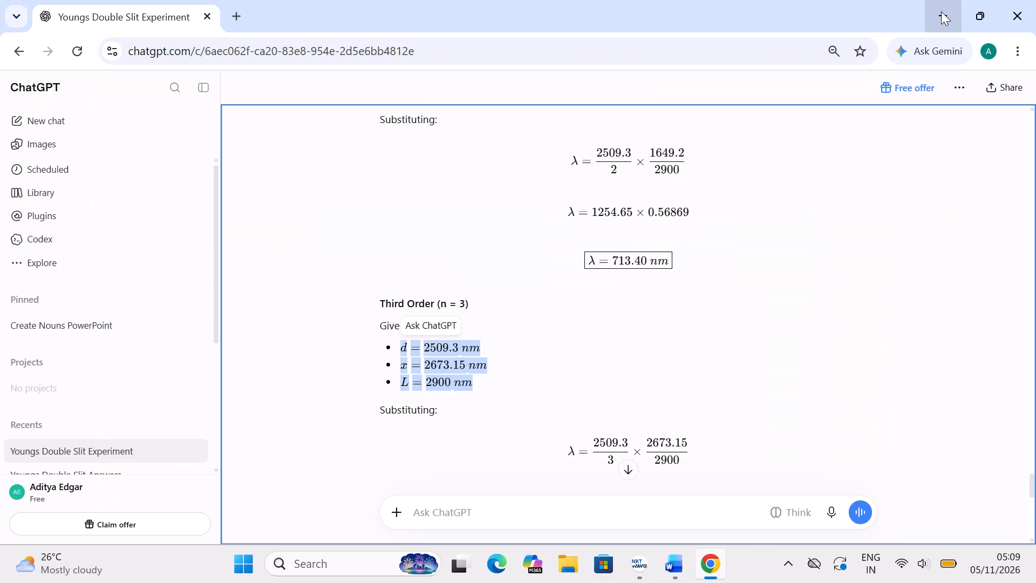
left_click(941, 11)
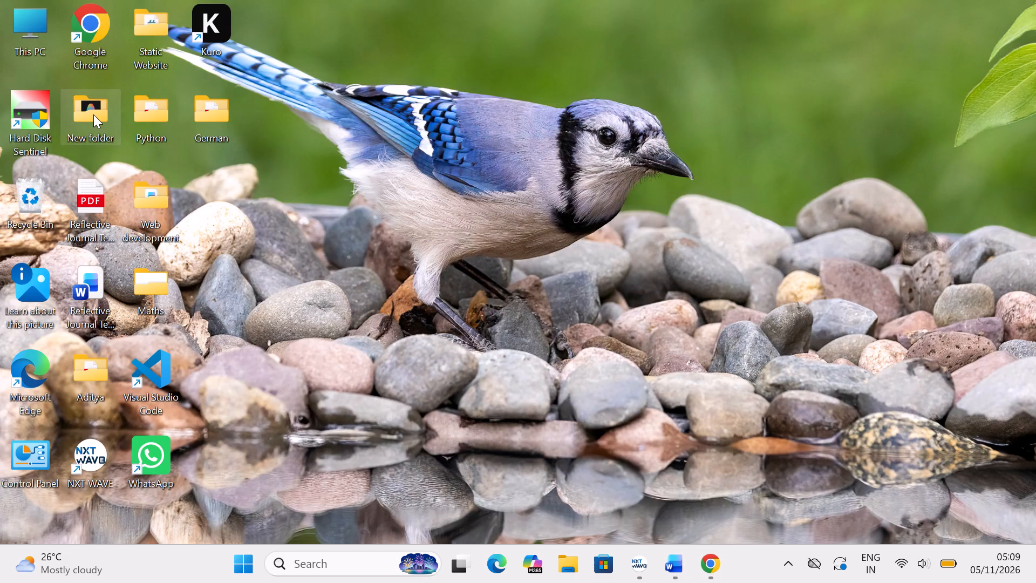
double_click(85, 47)
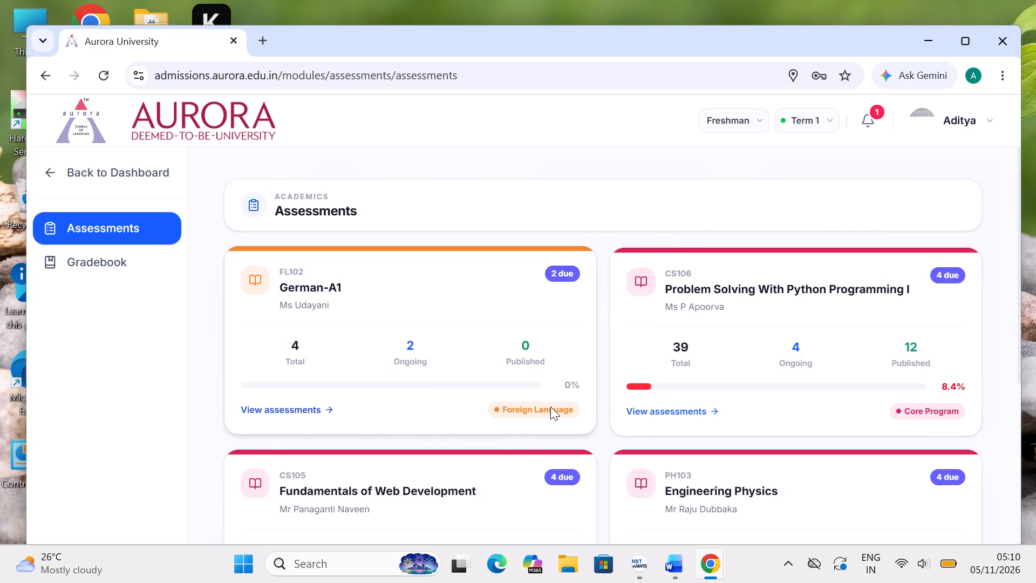
scroll(718, 383, "down", 2)
left_click(718, 383)
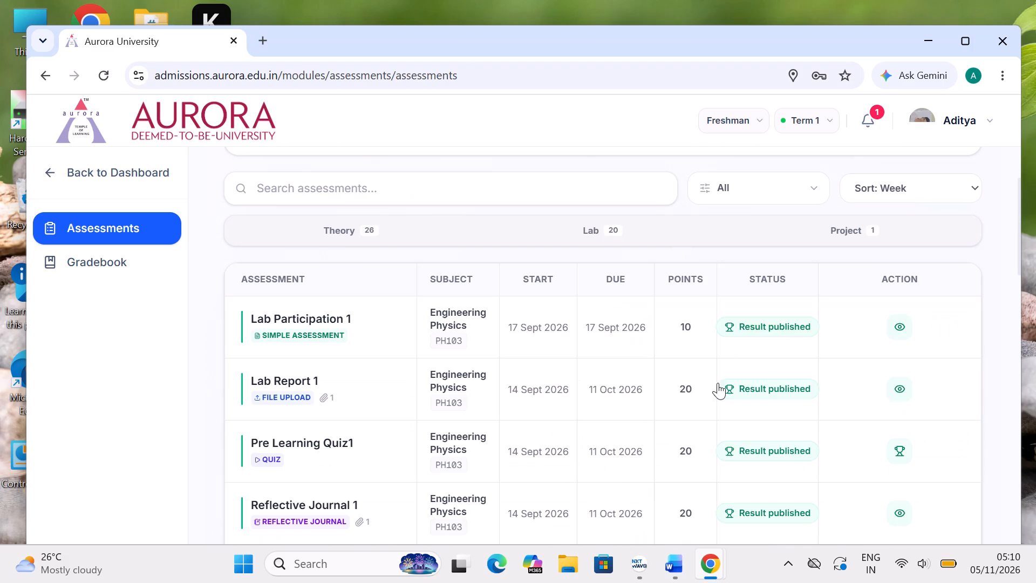
scroll(589, 421, "down", 7)
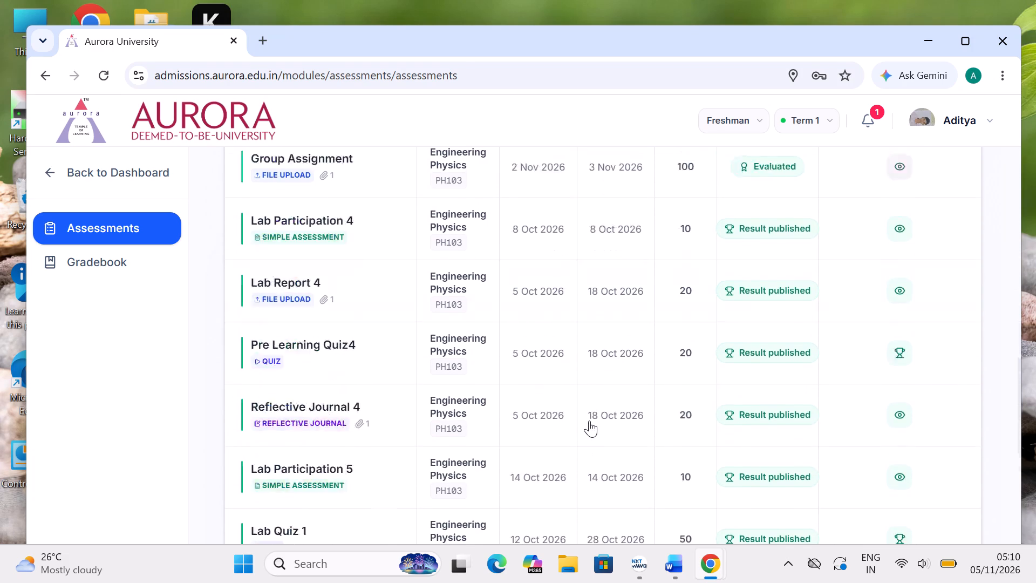
scroll(589, 421, "down", 7)
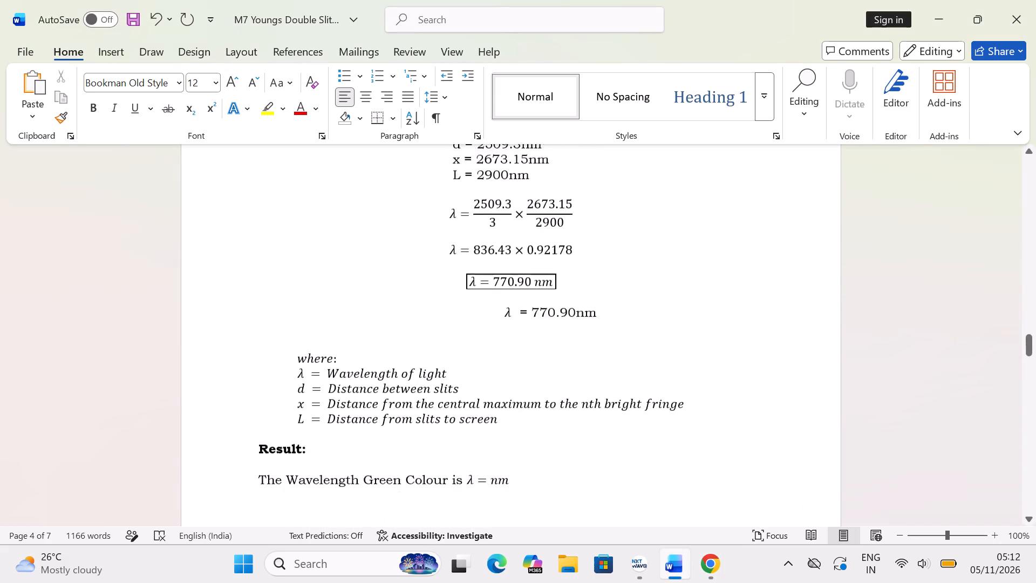
scroll(605, 405, "down", 2)
scroll(605, 405, "up", 1)
scroll(605, 405, "down", 4)
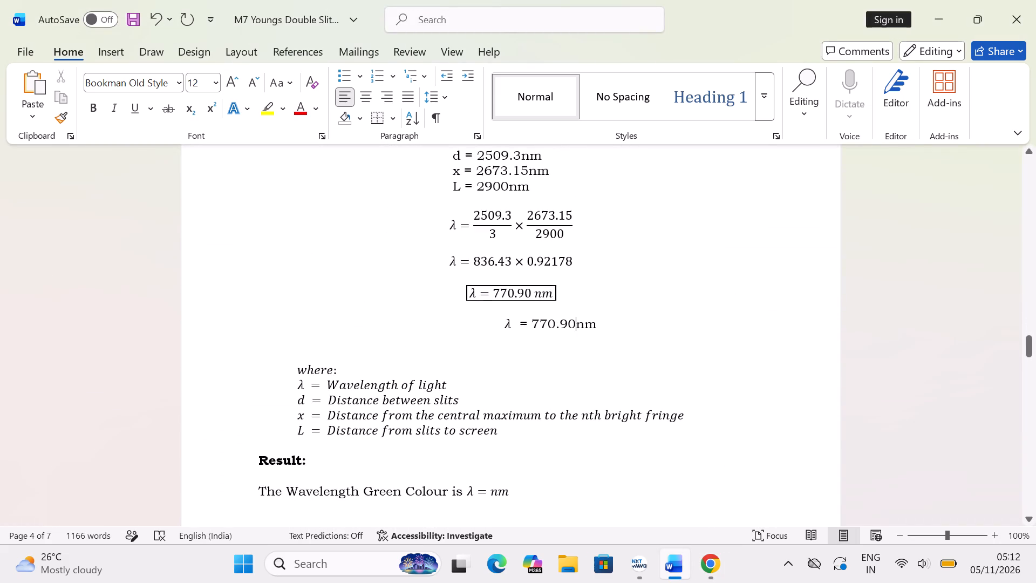
scroll(605, 405, "up", 8)
scroll(605, 405, "down", 6)
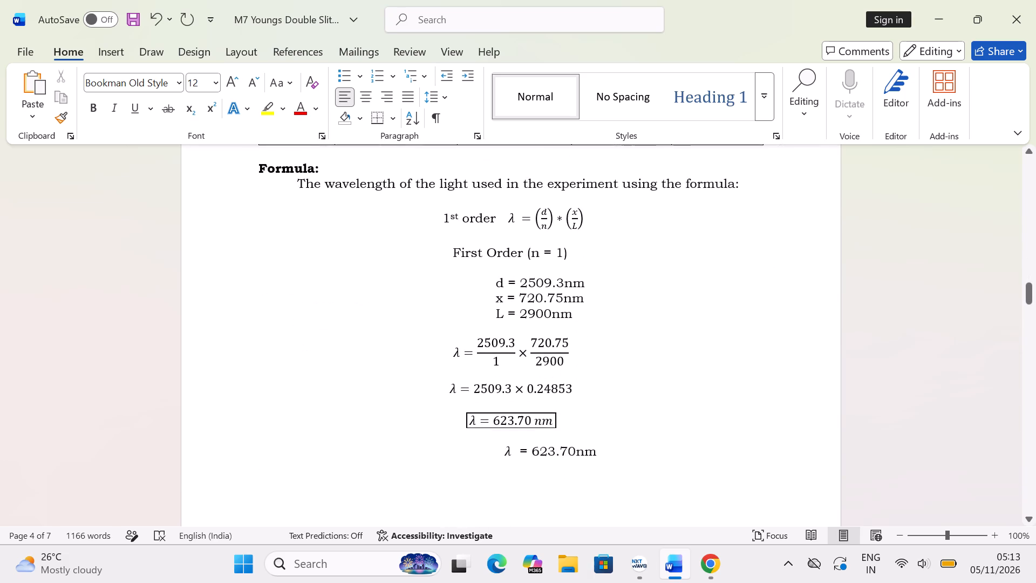
scroll(605, 405, "down", 1)
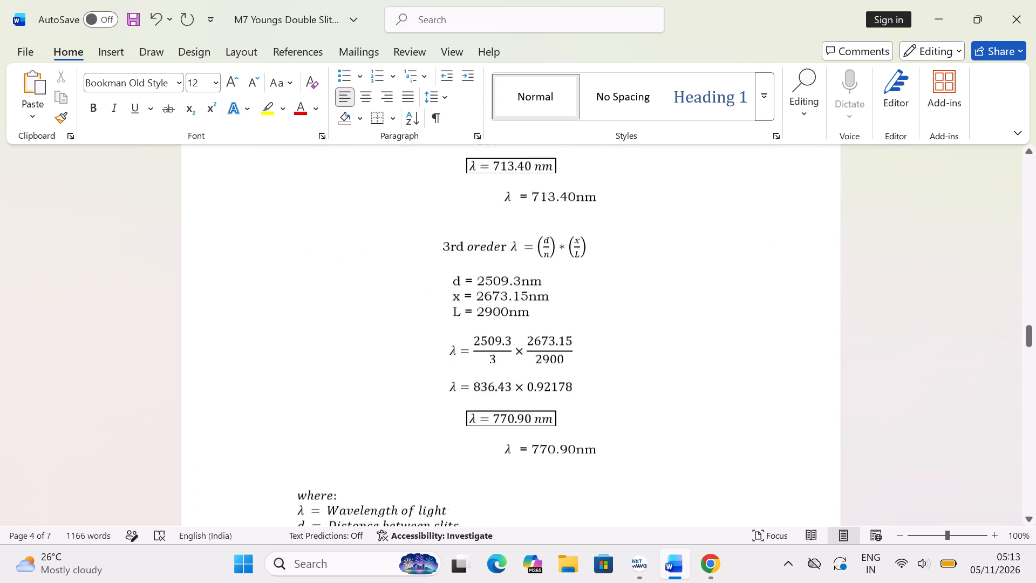
scroll(605, 405, "down", 2)
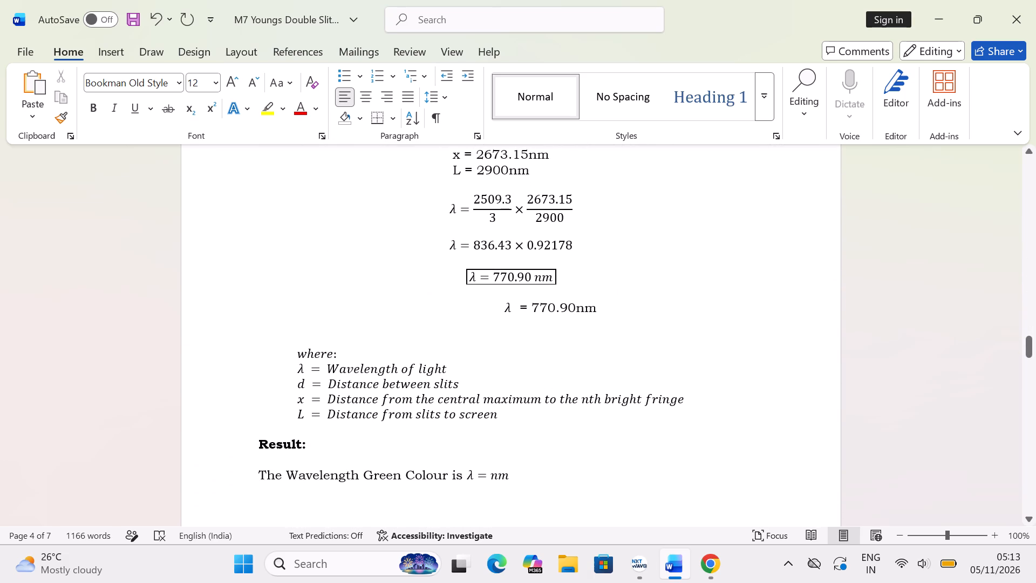
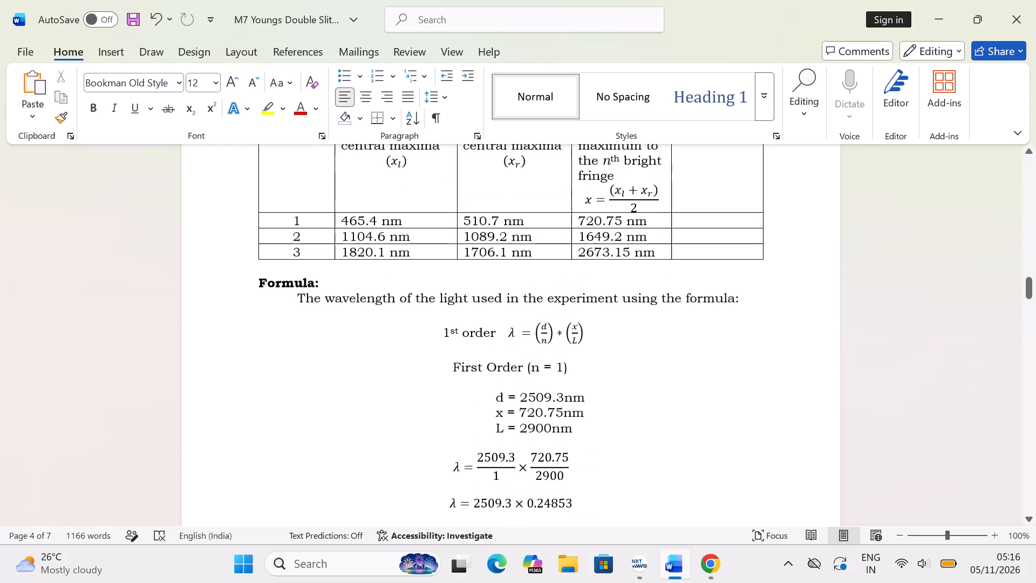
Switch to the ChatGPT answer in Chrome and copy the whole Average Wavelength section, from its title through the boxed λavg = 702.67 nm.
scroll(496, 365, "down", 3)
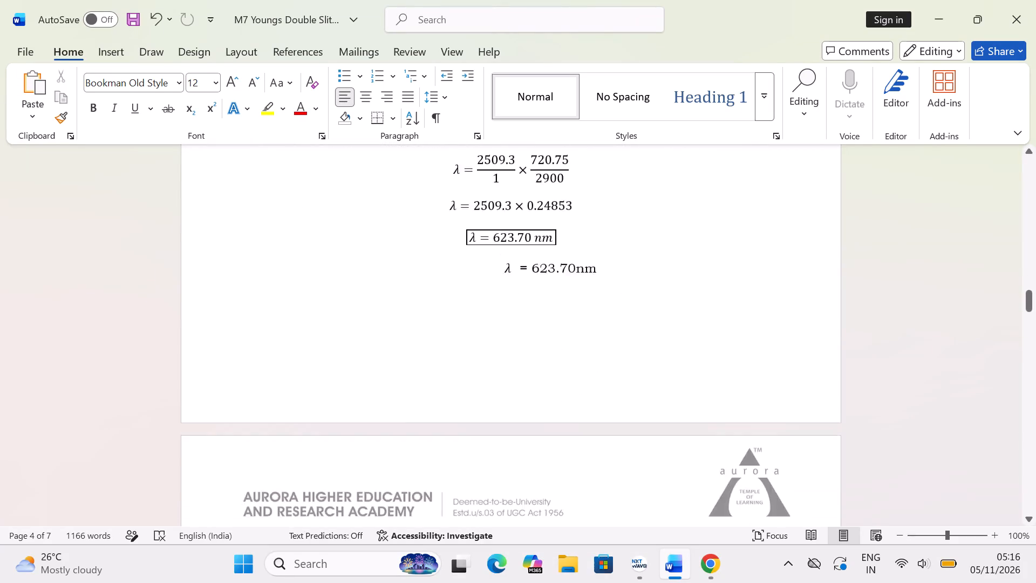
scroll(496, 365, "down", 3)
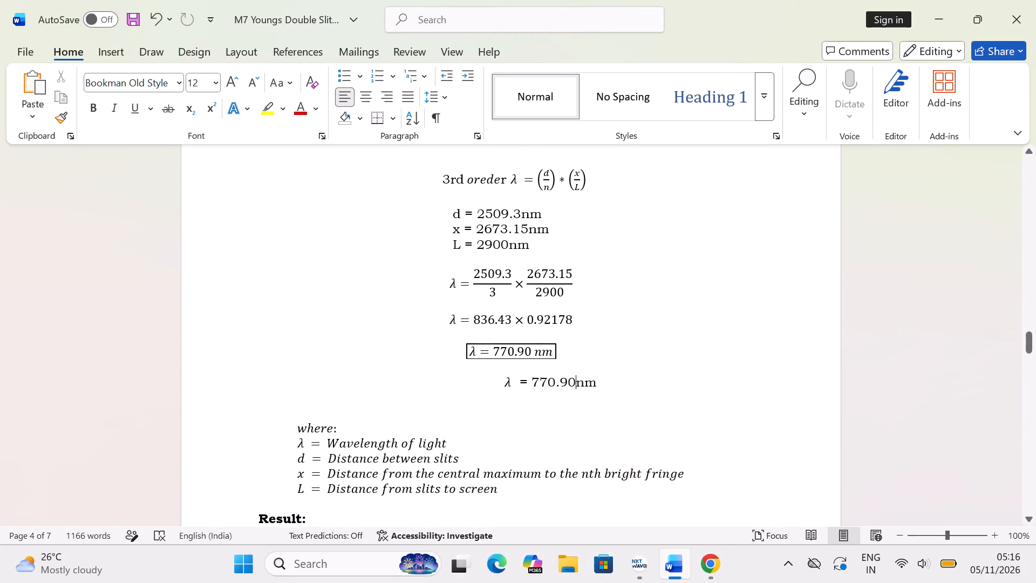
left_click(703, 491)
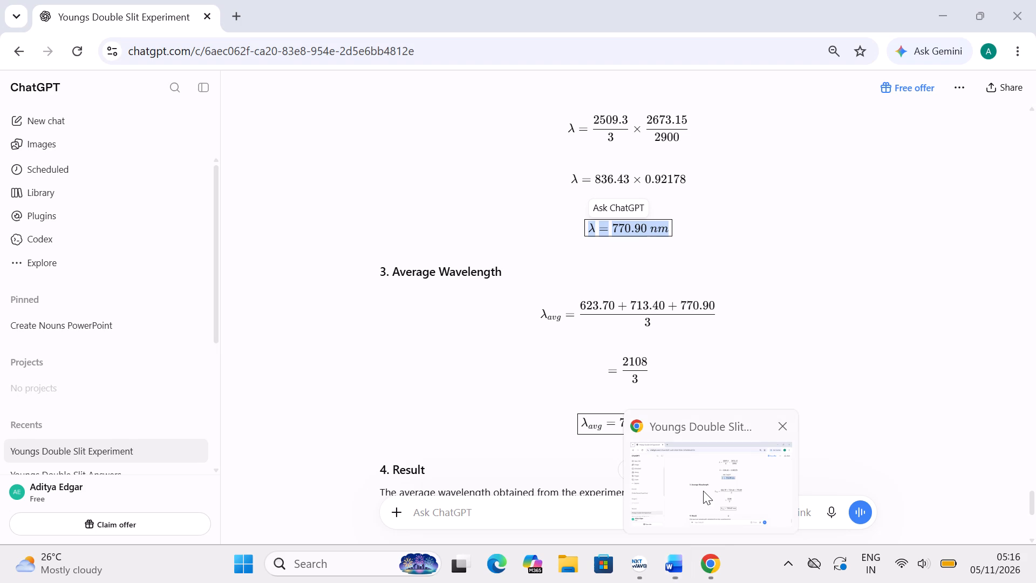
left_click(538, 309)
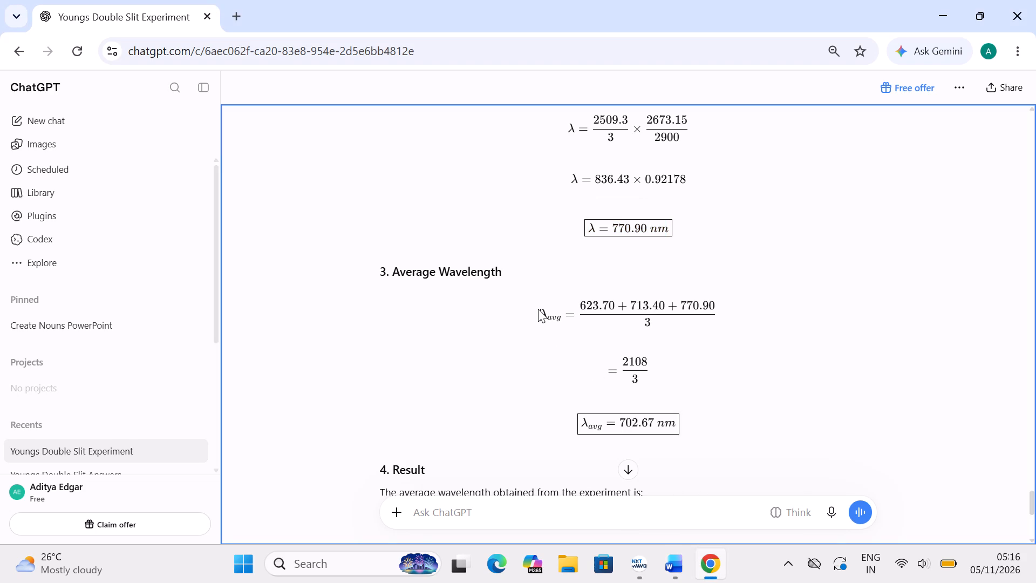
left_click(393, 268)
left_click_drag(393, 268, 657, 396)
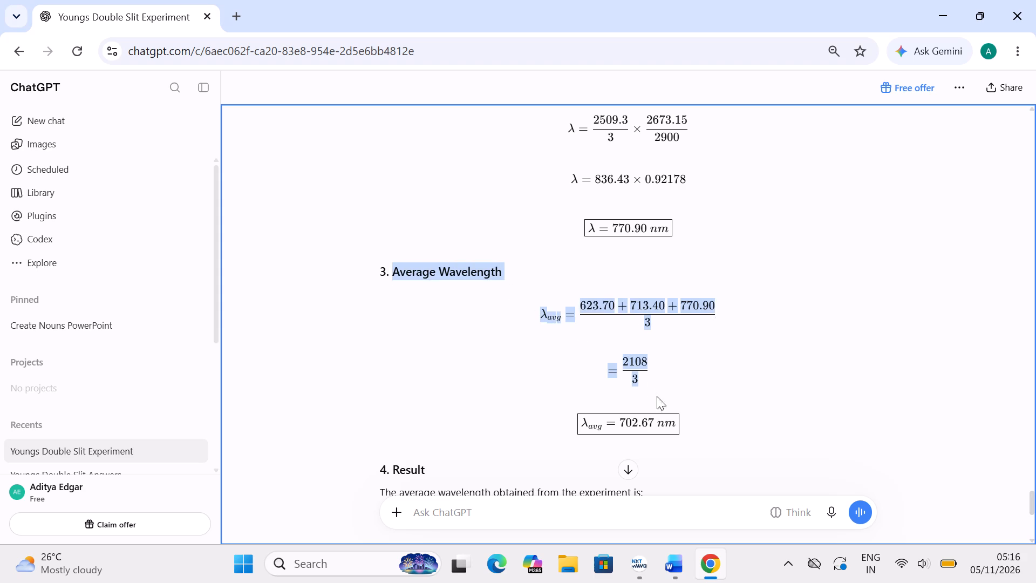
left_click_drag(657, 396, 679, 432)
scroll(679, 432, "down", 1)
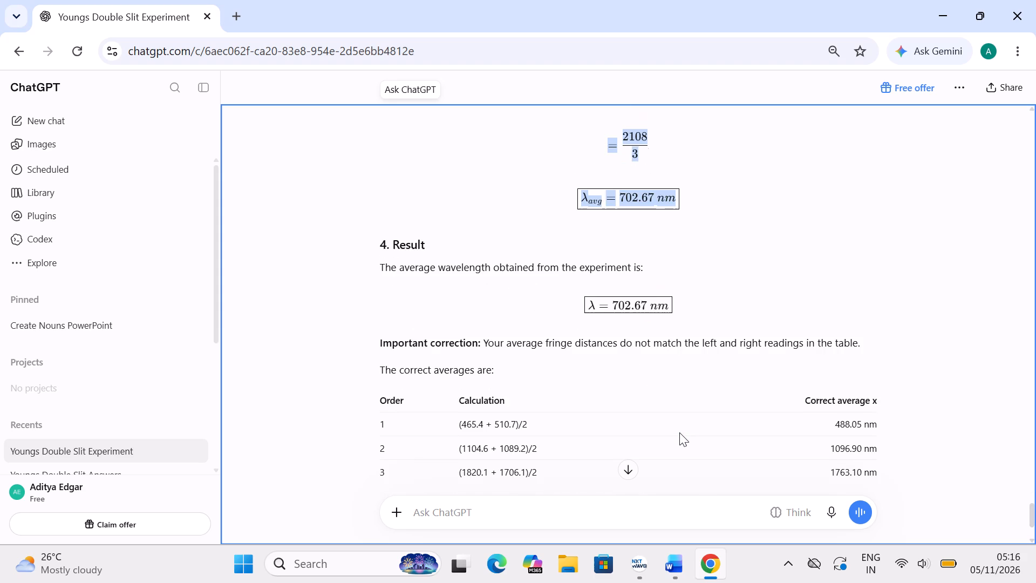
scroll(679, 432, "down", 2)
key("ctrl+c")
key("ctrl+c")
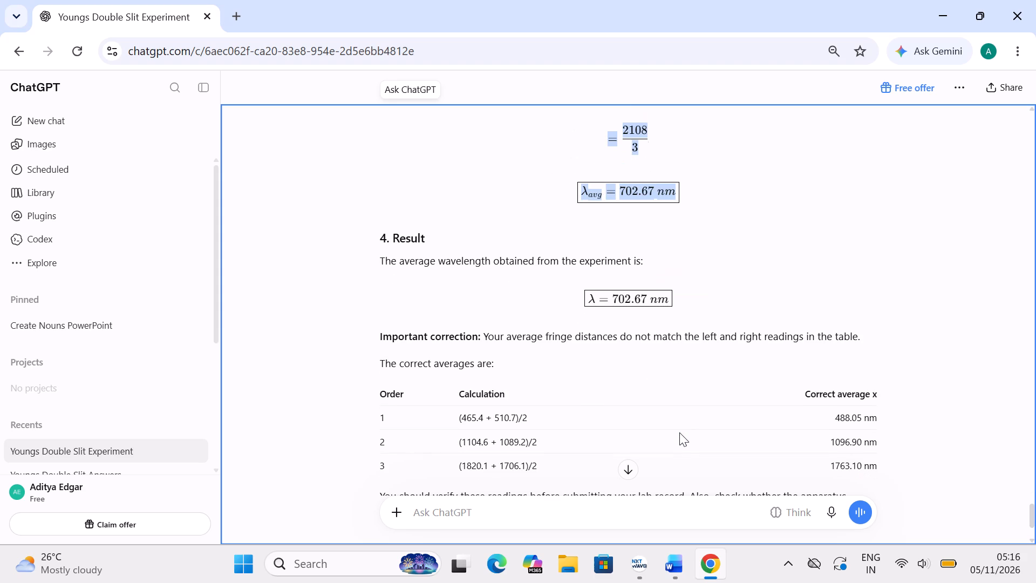
Switch to the Word document and start a new line below the third-order result λ = 770.90nm.
left_click(677, 575)
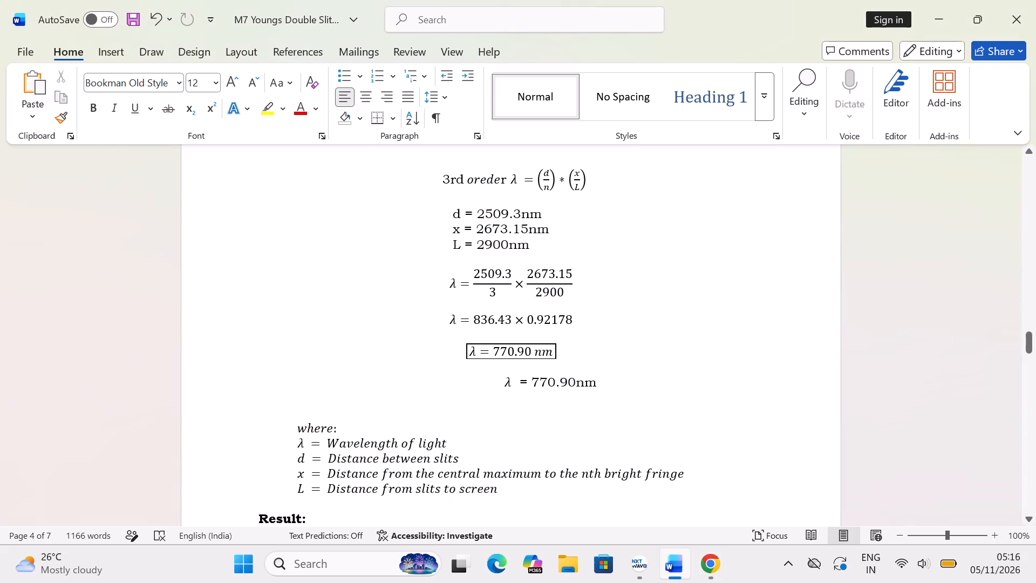
left_click(611, 385)
key("Return")
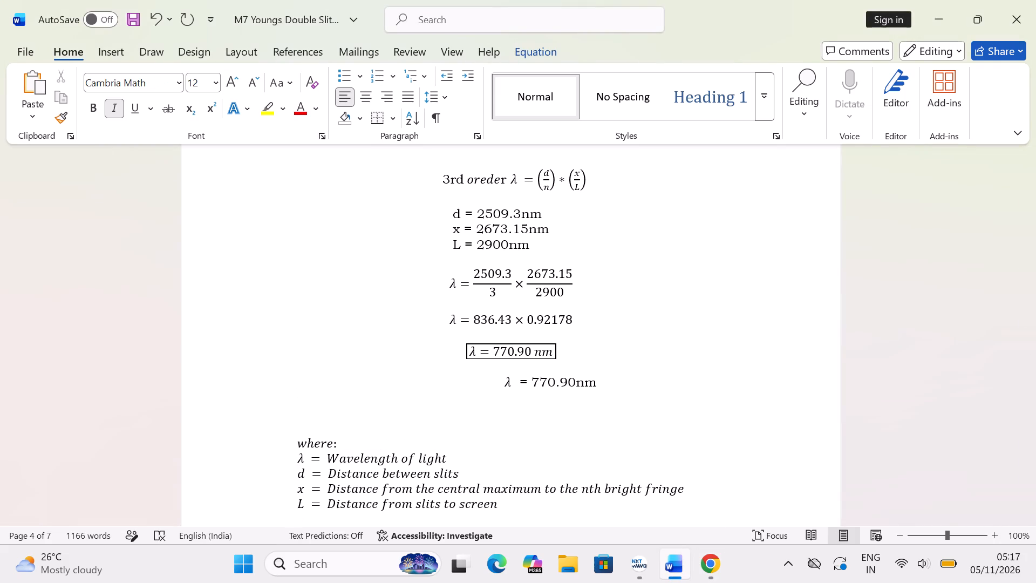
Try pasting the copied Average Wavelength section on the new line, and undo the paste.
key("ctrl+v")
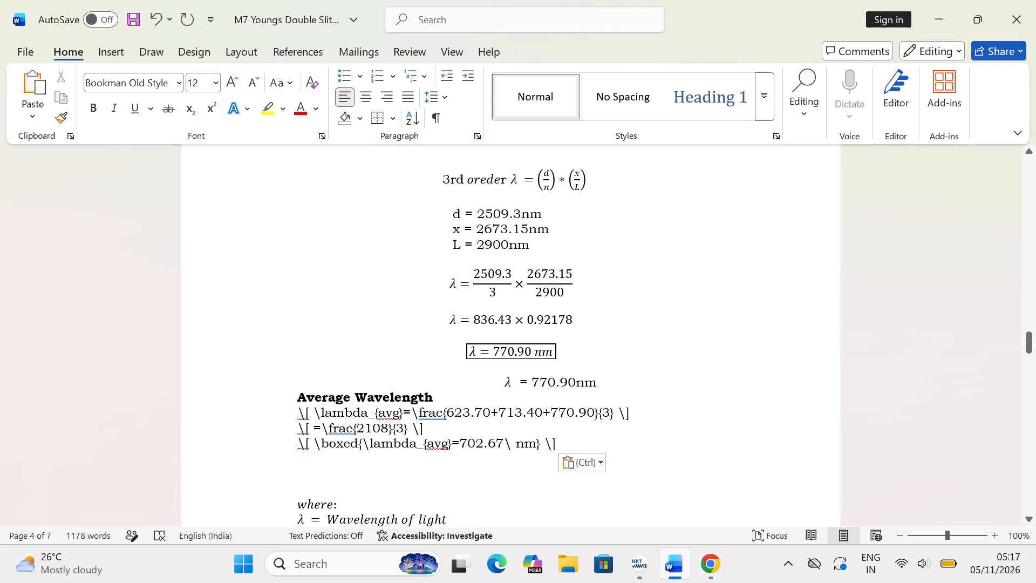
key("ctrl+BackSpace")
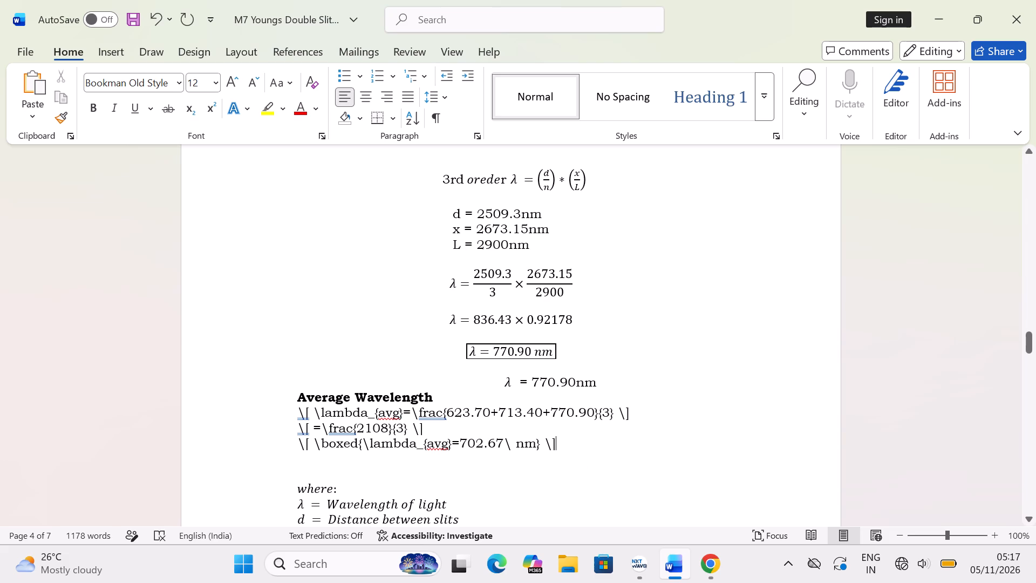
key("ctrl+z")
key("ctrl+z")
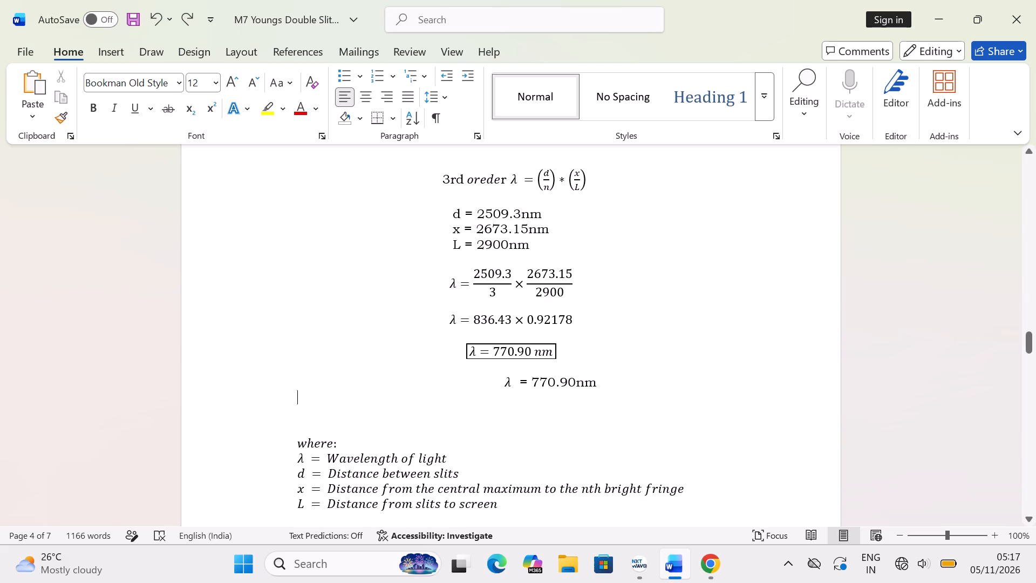
Switch back to the ChatGPT answer in Chrome and copy only the heading "3. Average Wavelength".
left_click(696, 512)
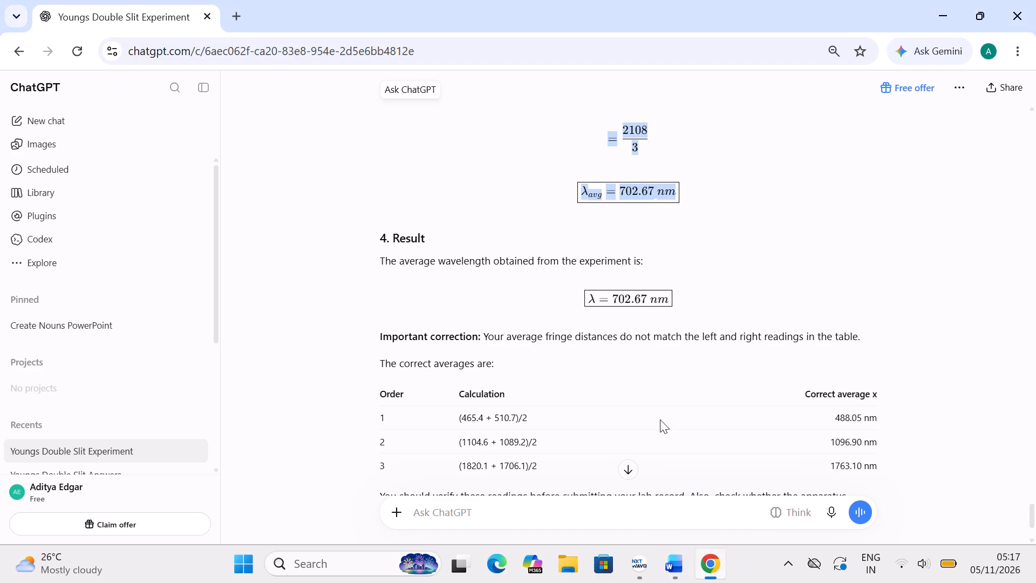
scroll(628, 348, "up", 3)
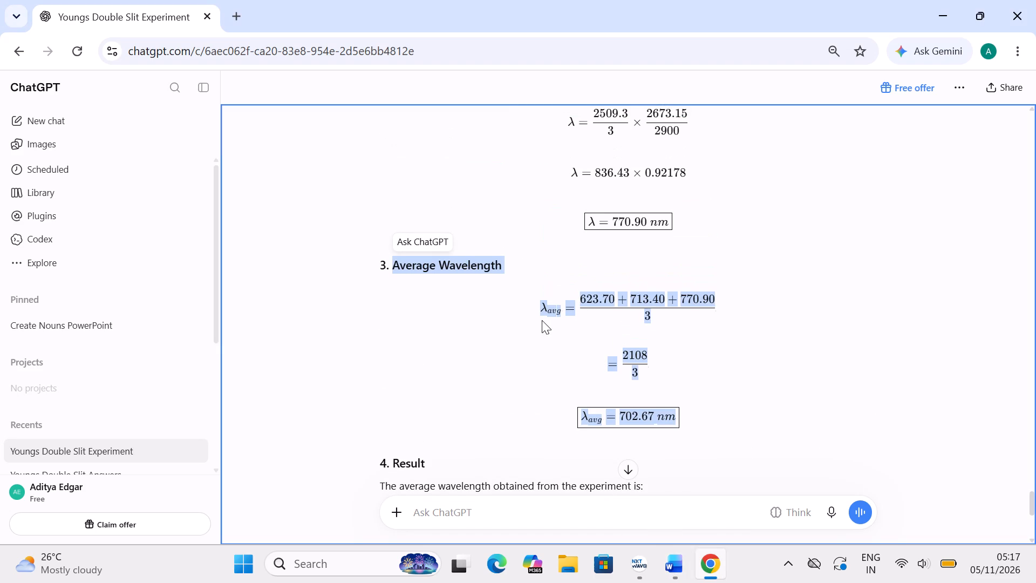
left_click(378, 262)
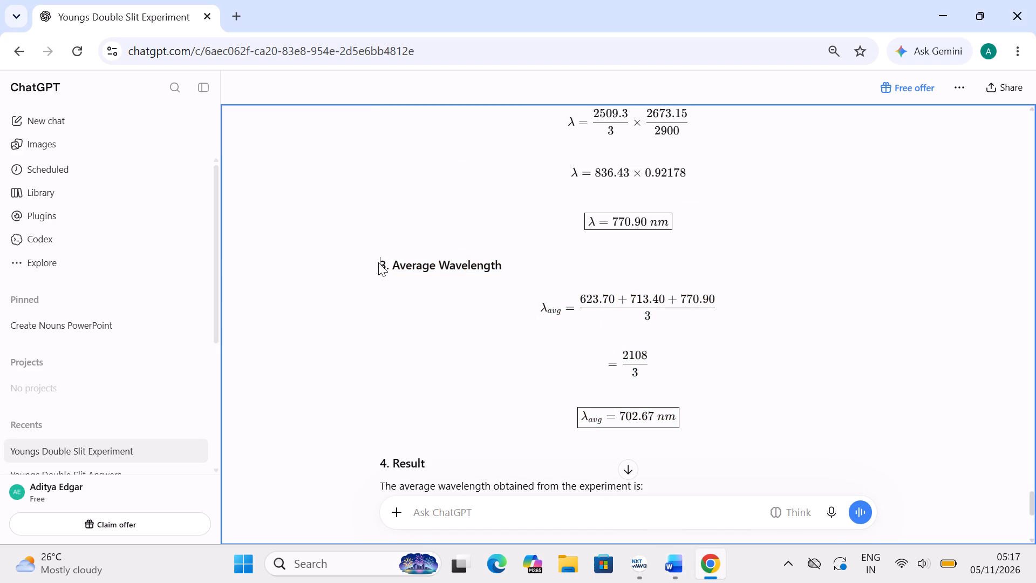
left_click_drag(378, 259, 509, 262)
key("ctrl+c")
key("ctrl+c")
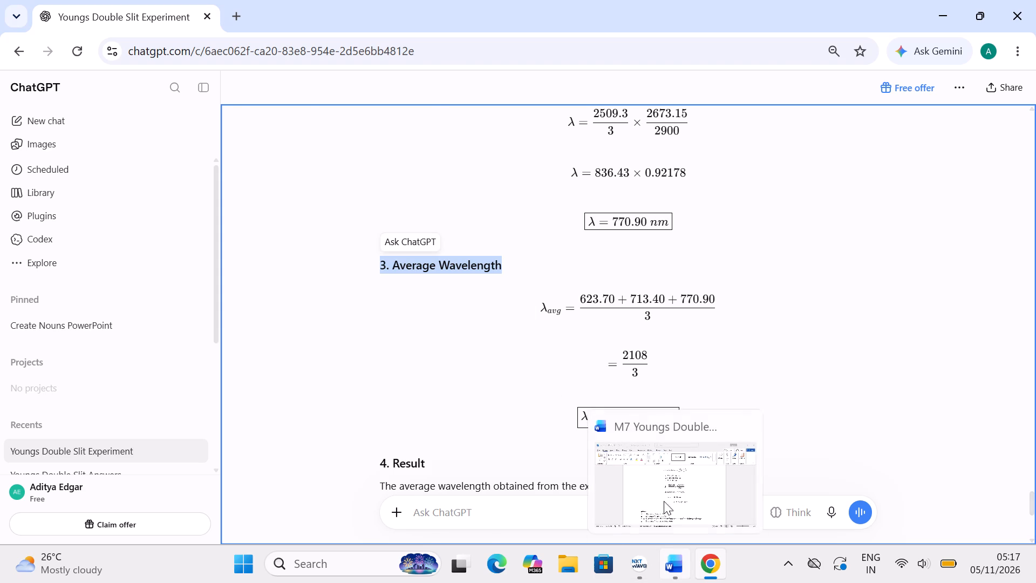
In the Word document, paste the heading "3. Average Wavelength" on the empty line below the third-order result and end it with a colon.
left_click(659, 487)
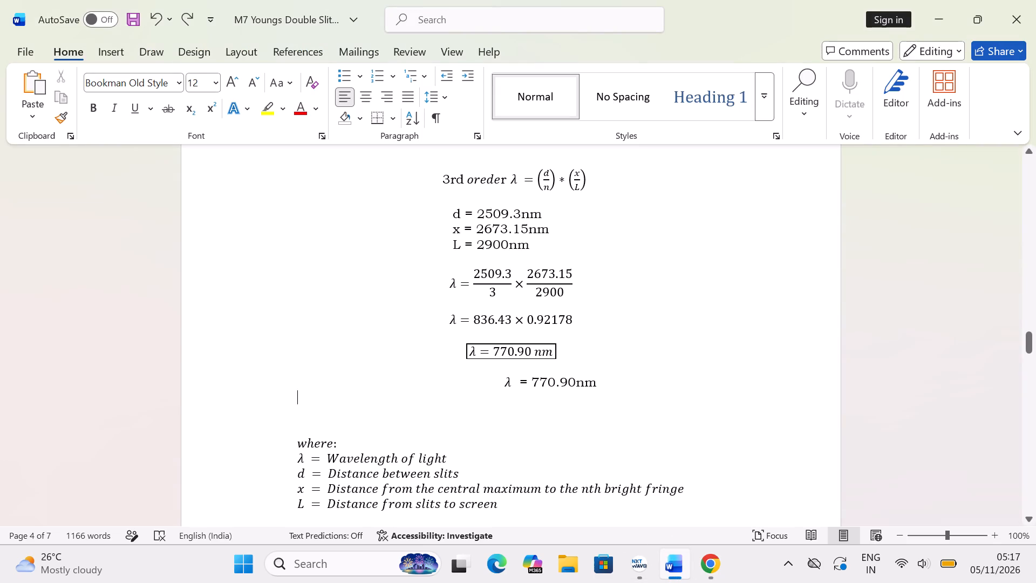
key("ctrl+v")
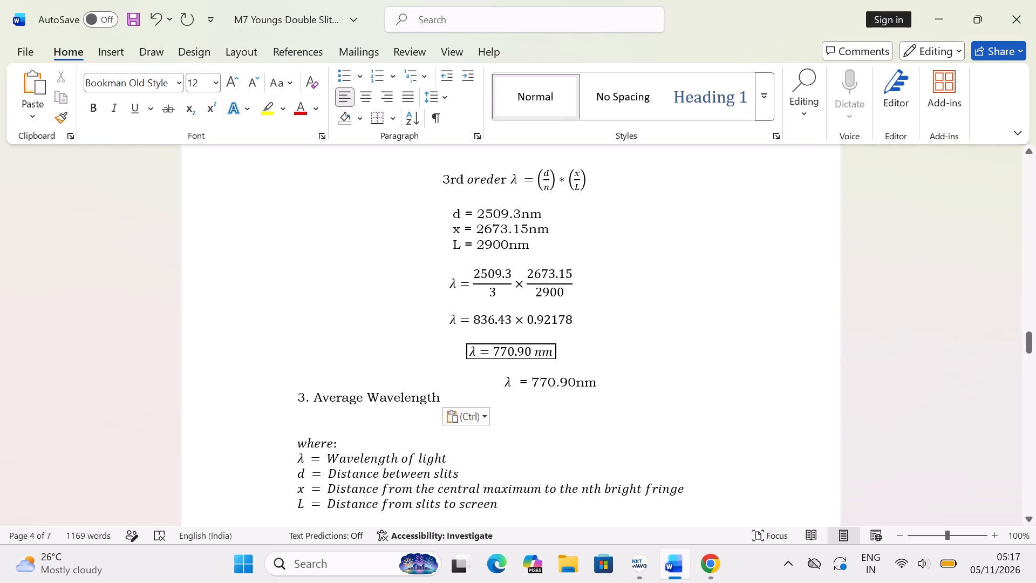
key("ctrl+semicolon")
key("ctrl+semicolon")
key("shift+colon")
Make the heading text "3. Average Wavelength" bold.
scroll(381, 413, "up", 6)
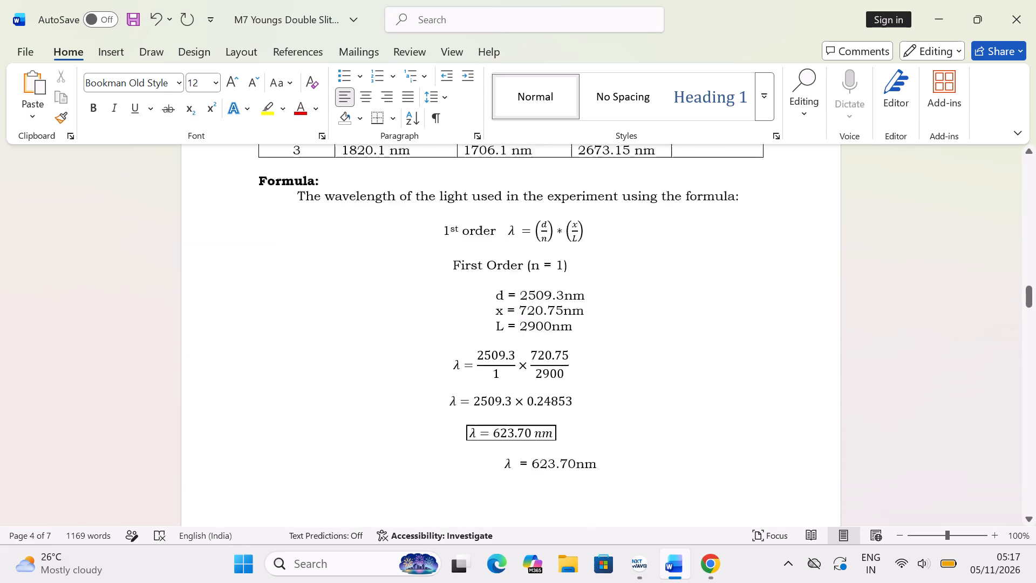
scroll(381, 413, "down", 3)
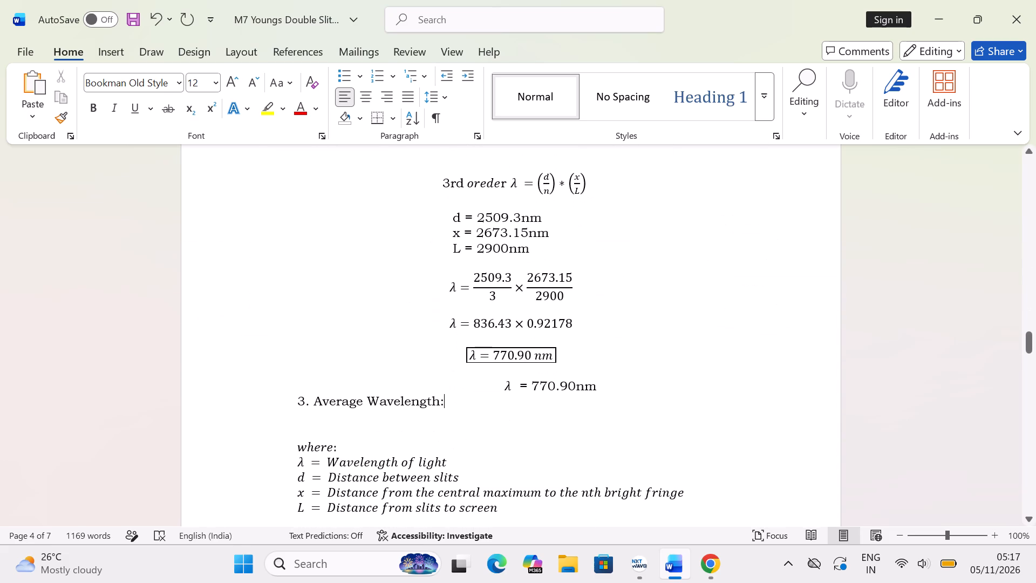
left_click(301, 399)
left_click_drag(301, 399, 425, 403)
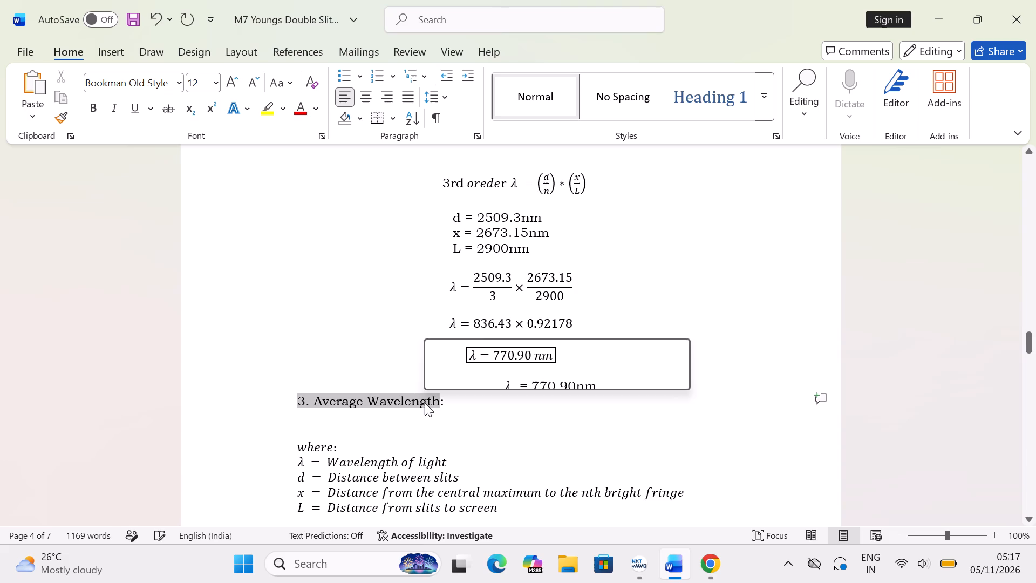
key("ctrl+b")
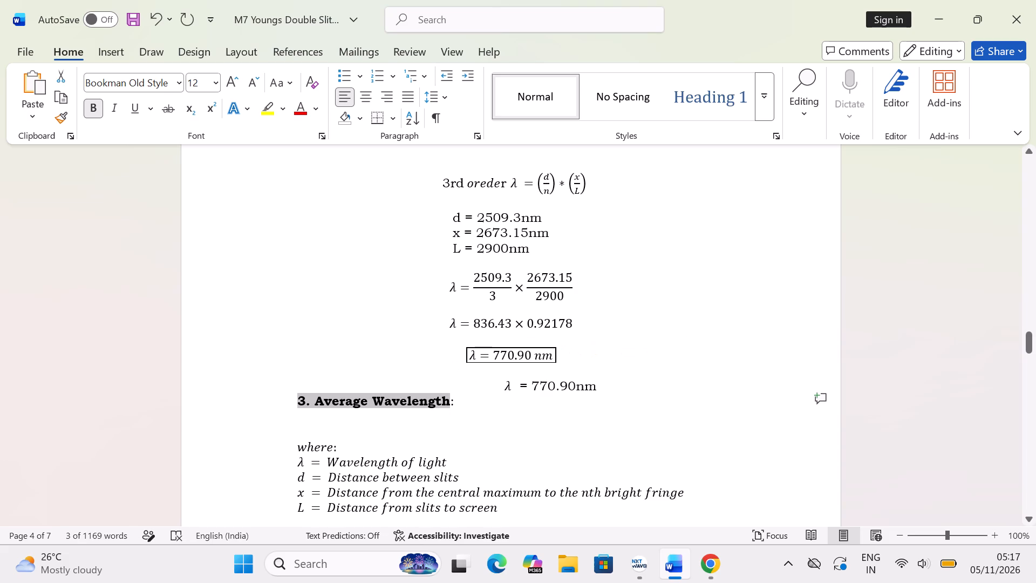
left_click(468, 405)
Insert a blank line above the Average Wavelength heading and start a new line below it.
left_click(607, 386)
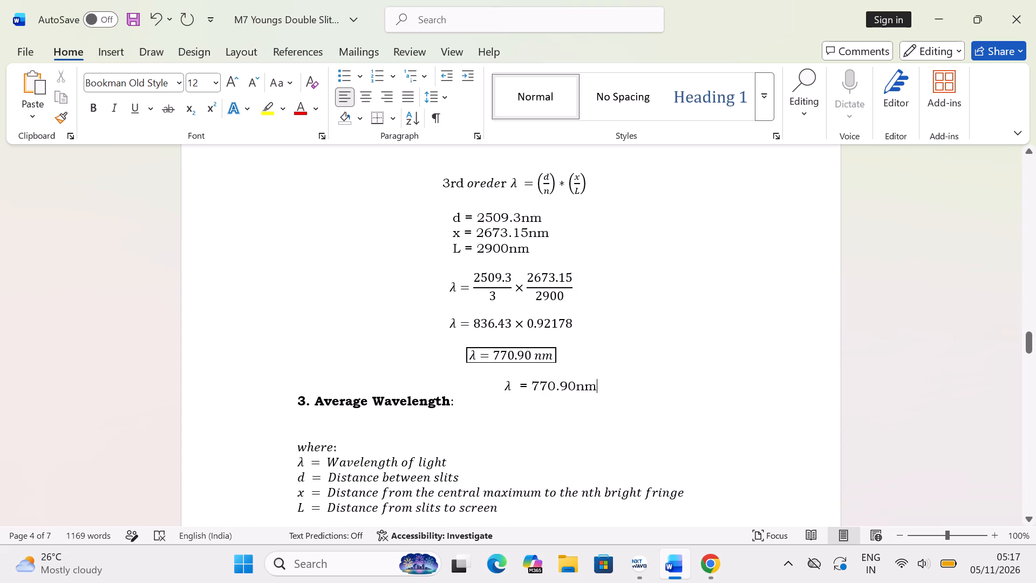
key("Return")
left_click(462, 421)
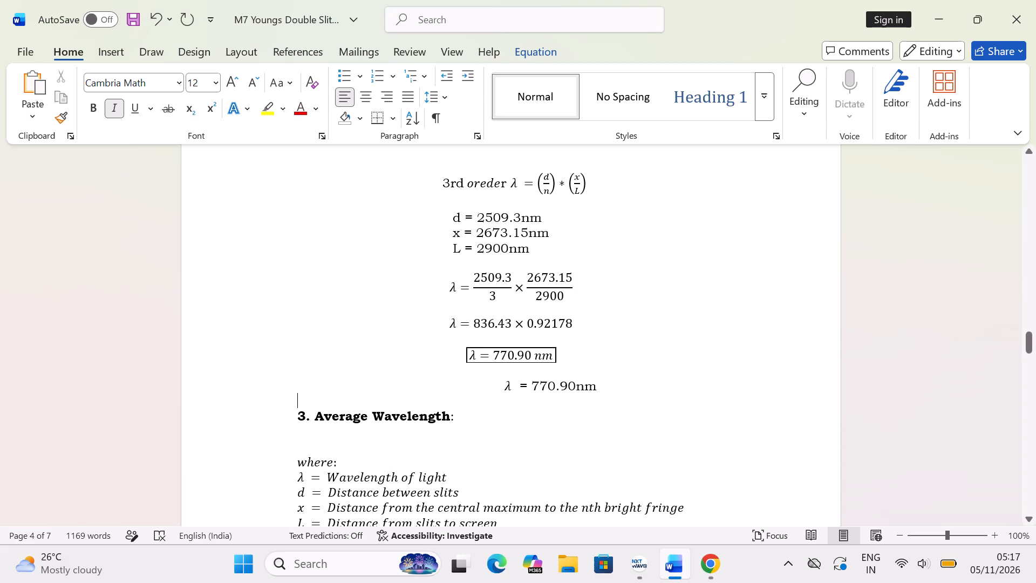
key("Return")
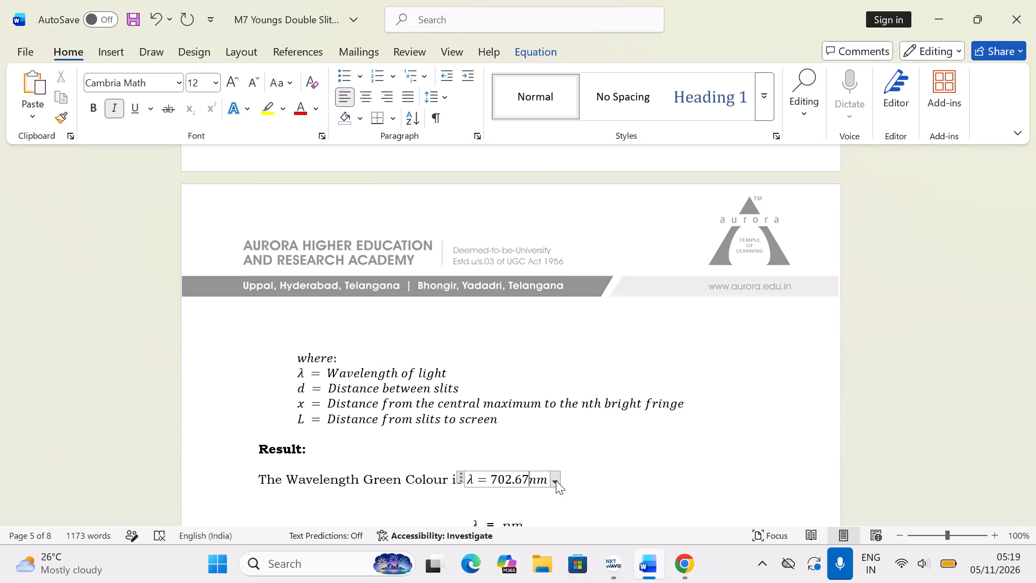
scroll(556, 480, "down", 4)
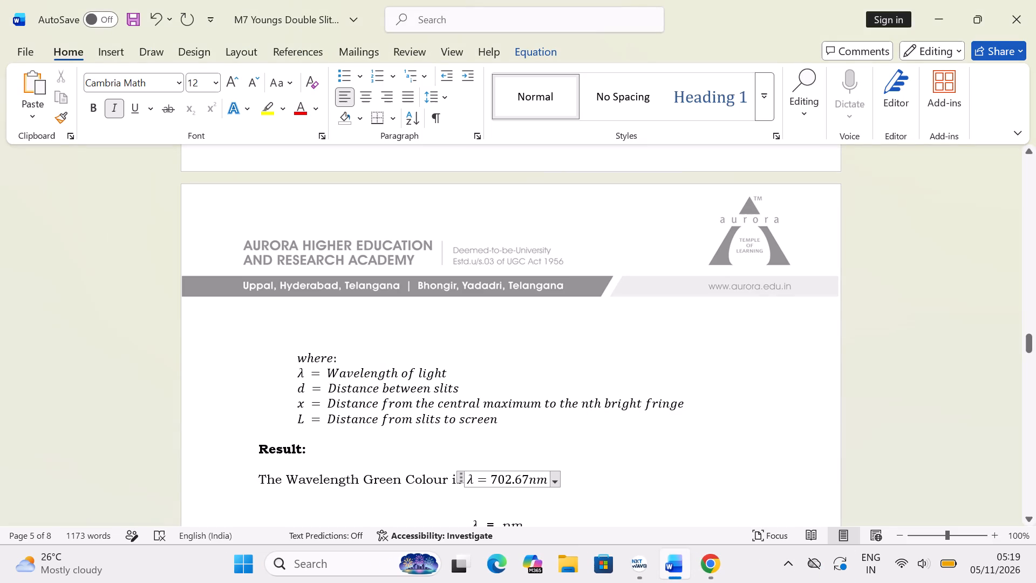
scroll(612, 470, "down", 1)
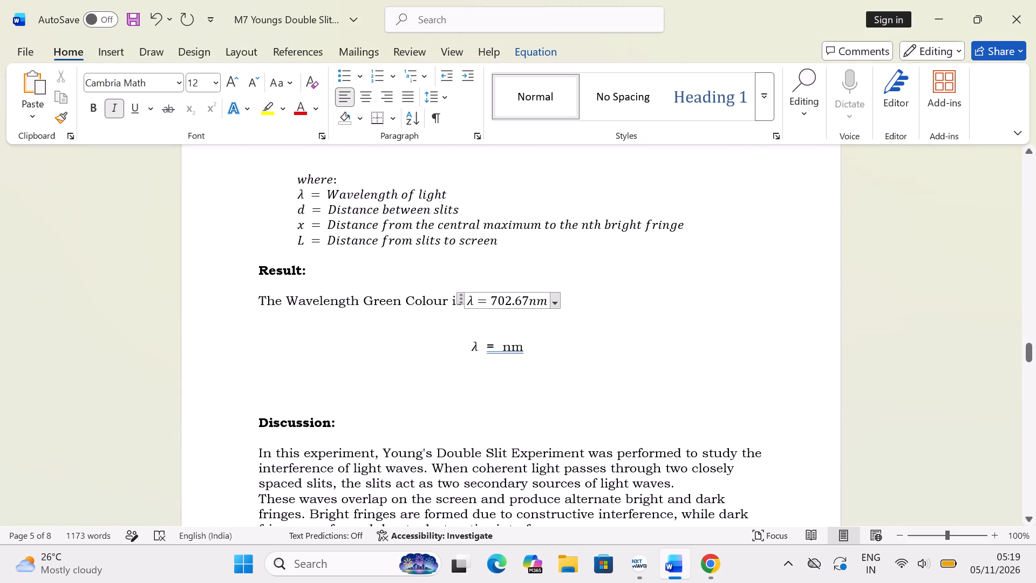
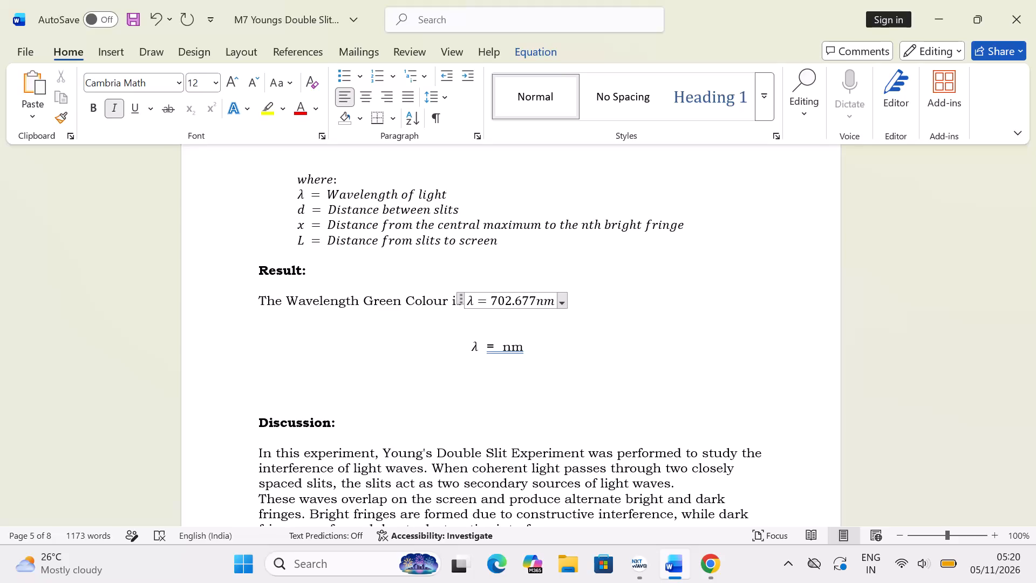
Correct the wavelength in the Result sentence to 702.67 nm.
key("BackSpace")
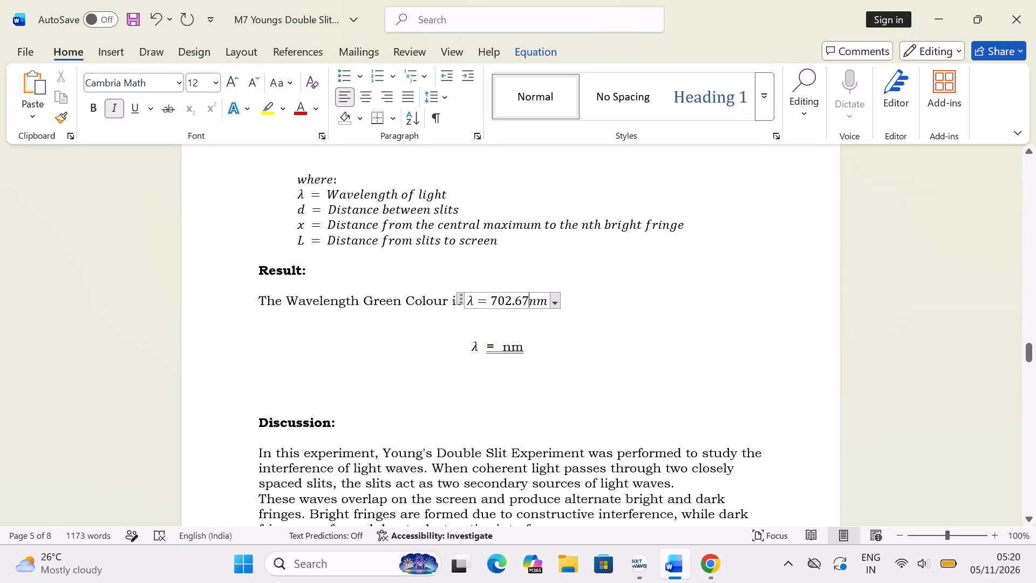
Start filling the blank value in the separate λ = nm line, using the wavelength from the Result sentence above it.
left_click(496, 348)
left_click(502, 348)
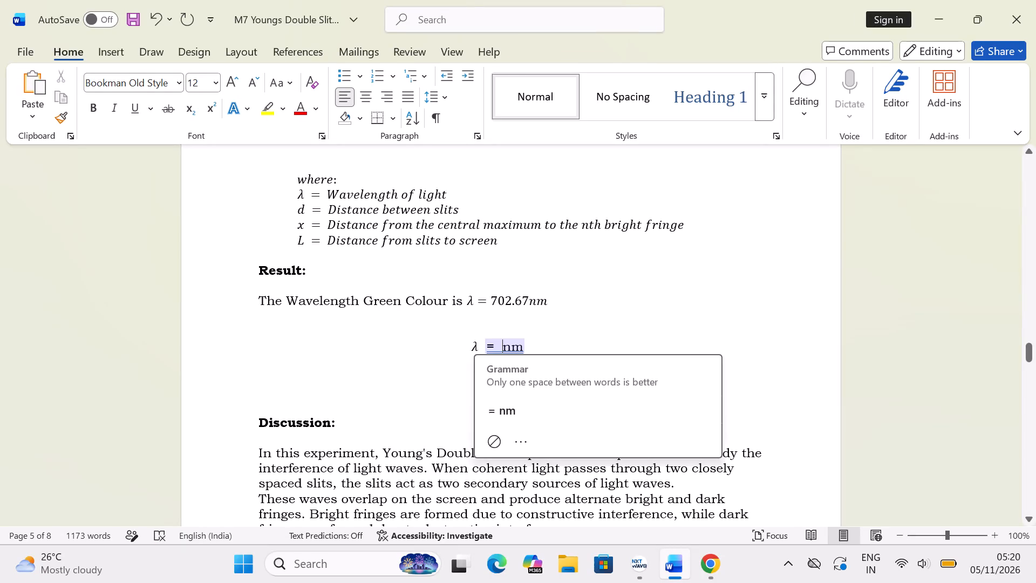
left_click(491, 296)
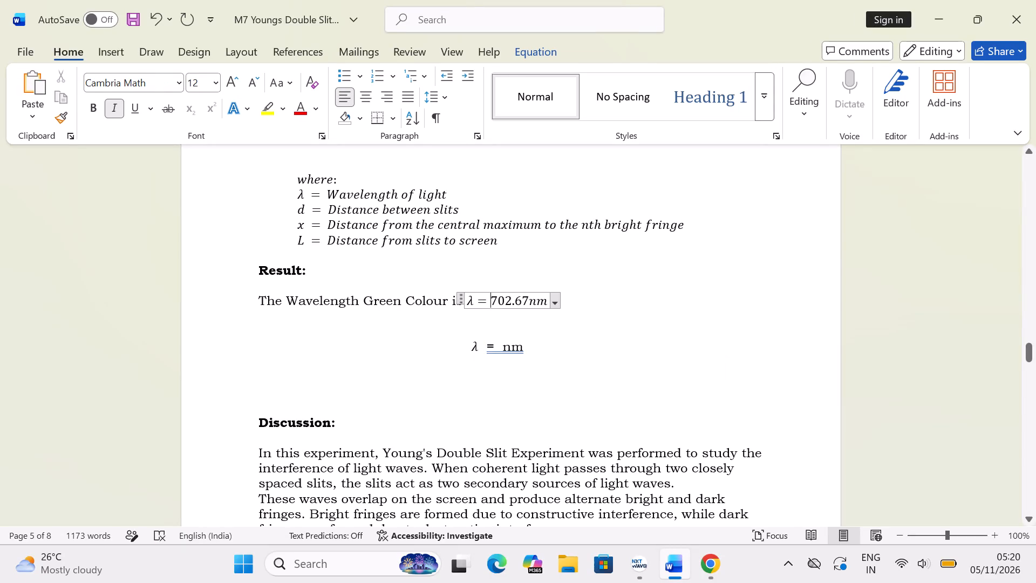
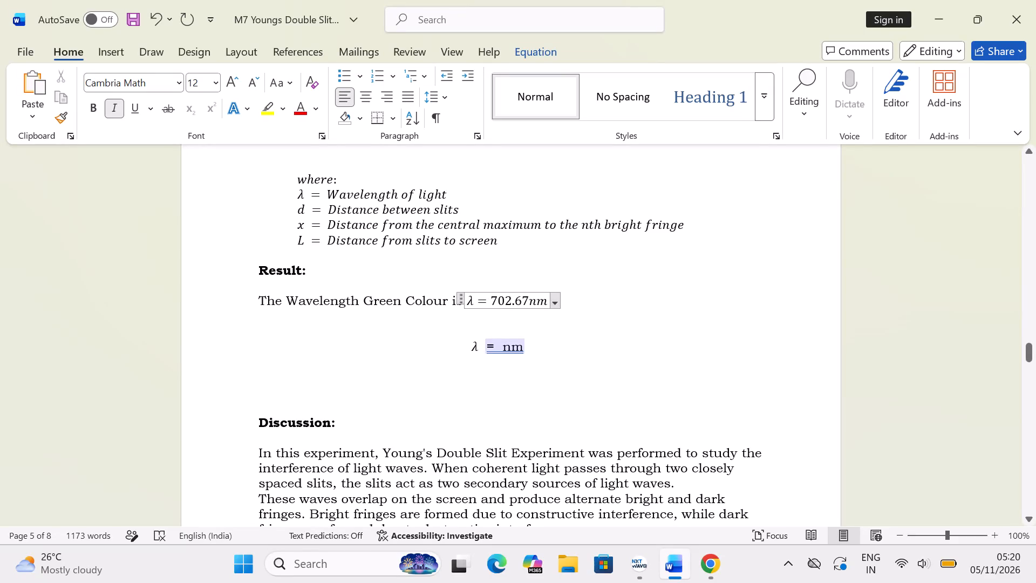
Fill the blank value in the separate λ line under the Result sentence with 702.67.
left_click(501, 345)
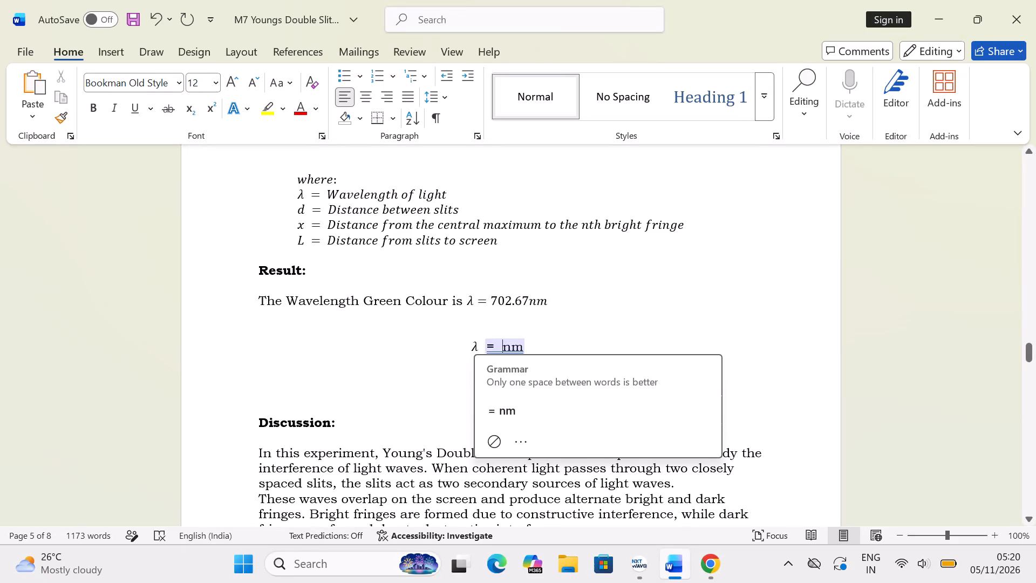
type("70")
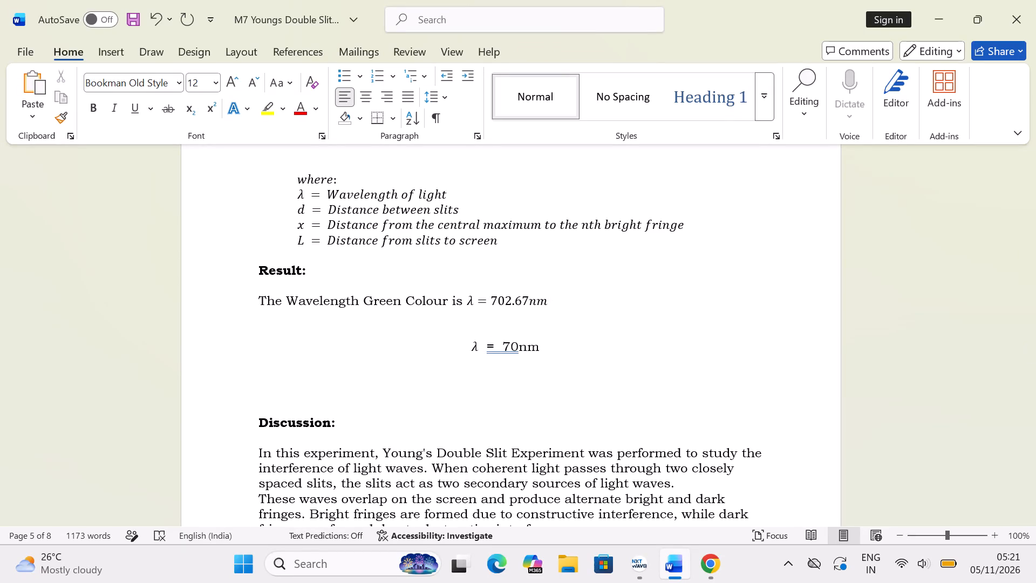
type("2.")
type("67")
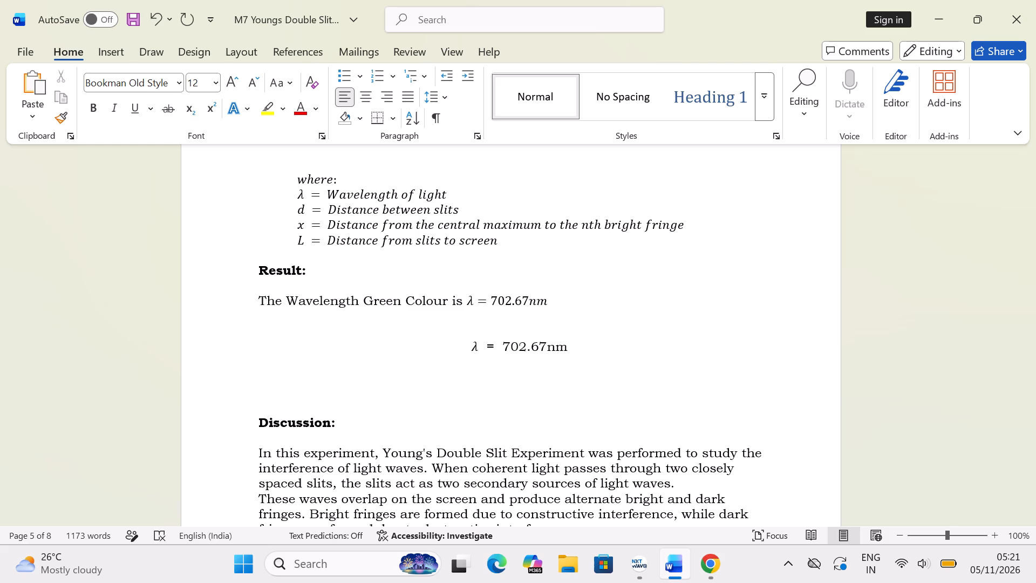
scroll(549, 311, "up", 2)
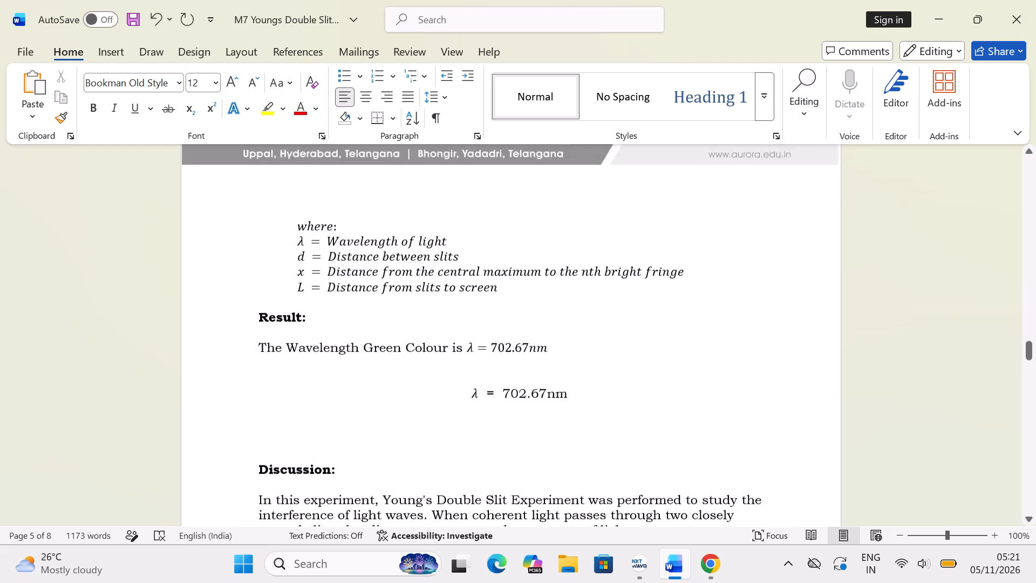
scroll(549, 311, "up", 1)
scroll(549, 311, "down", 2)
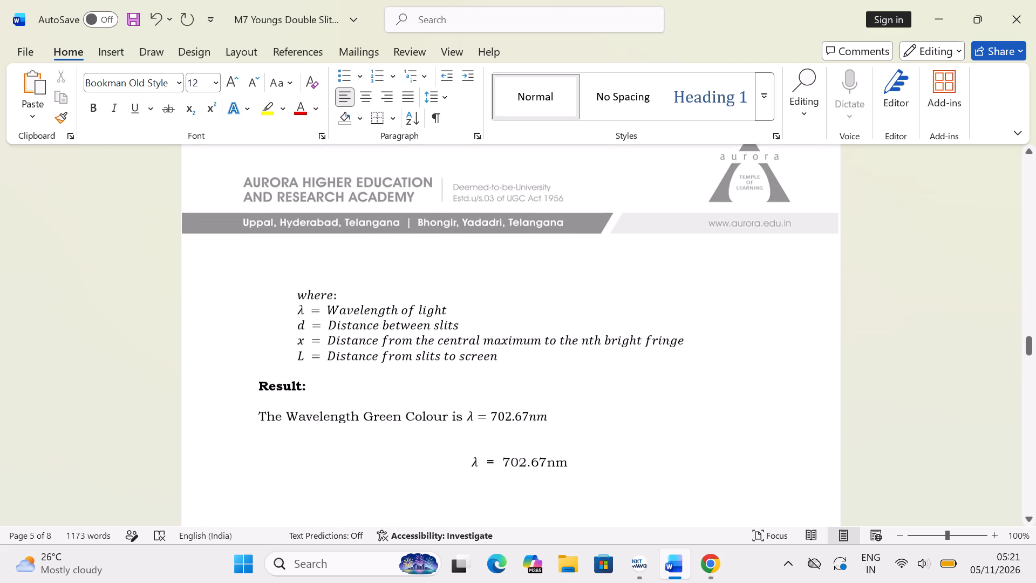
scroll(549, 311, "down", 1)
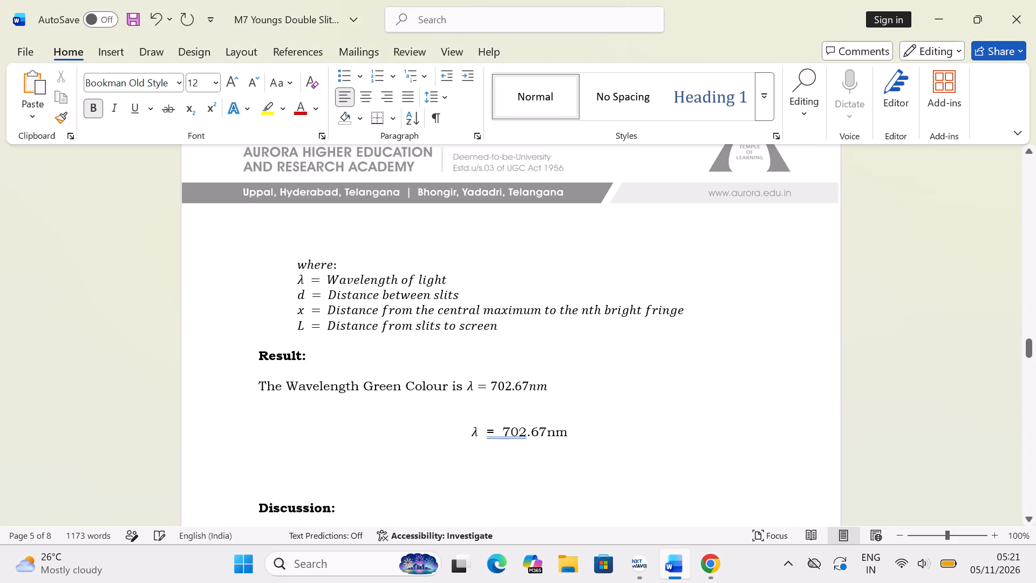
key("Return")
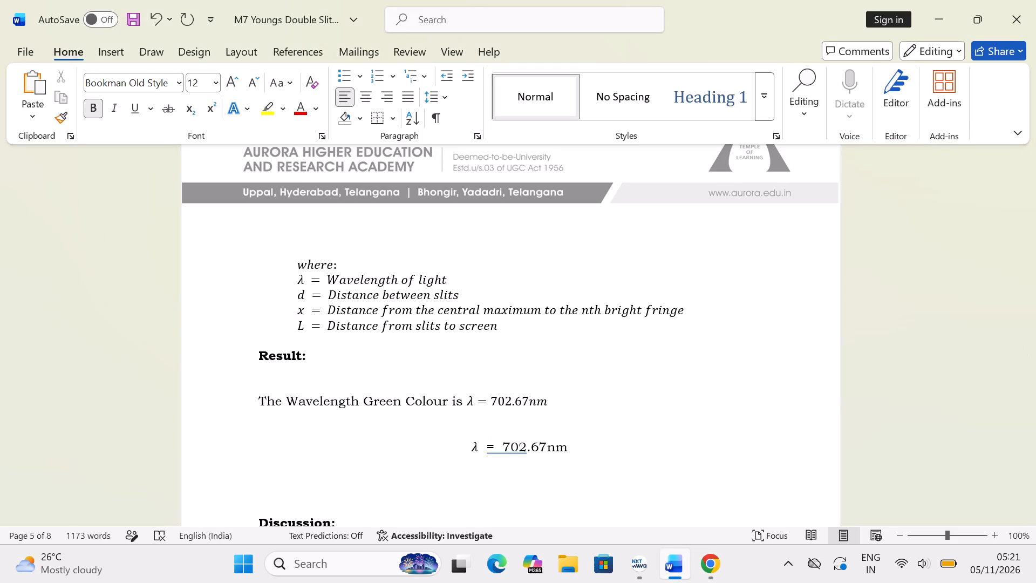
key("ctrl+v")
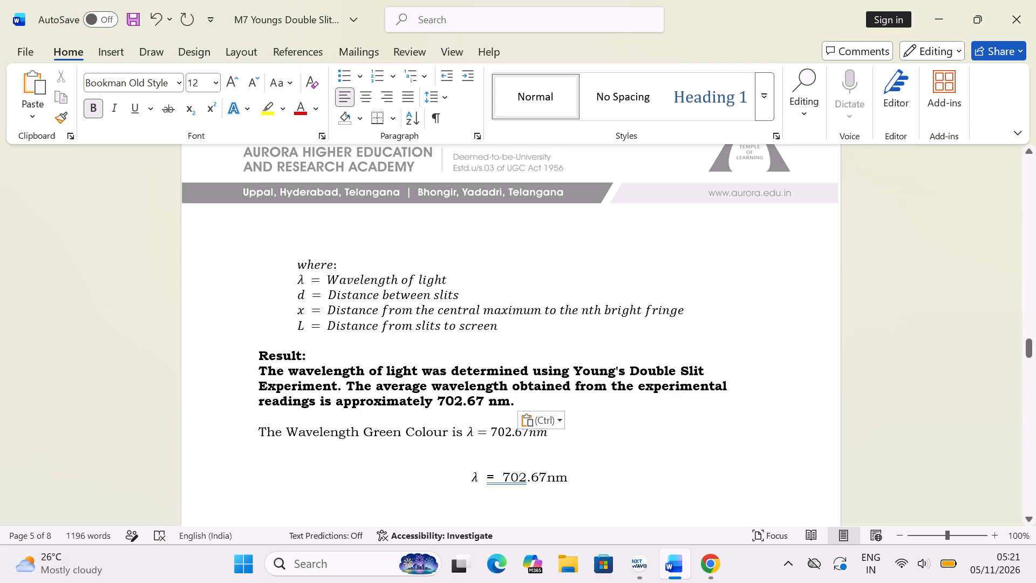
Remove bold from the pasted Result paragraph, from "The wavelength of light" through "approximately", leaving out the 702.67 nm value.
left_click_drag(517, 406, 533, 403)
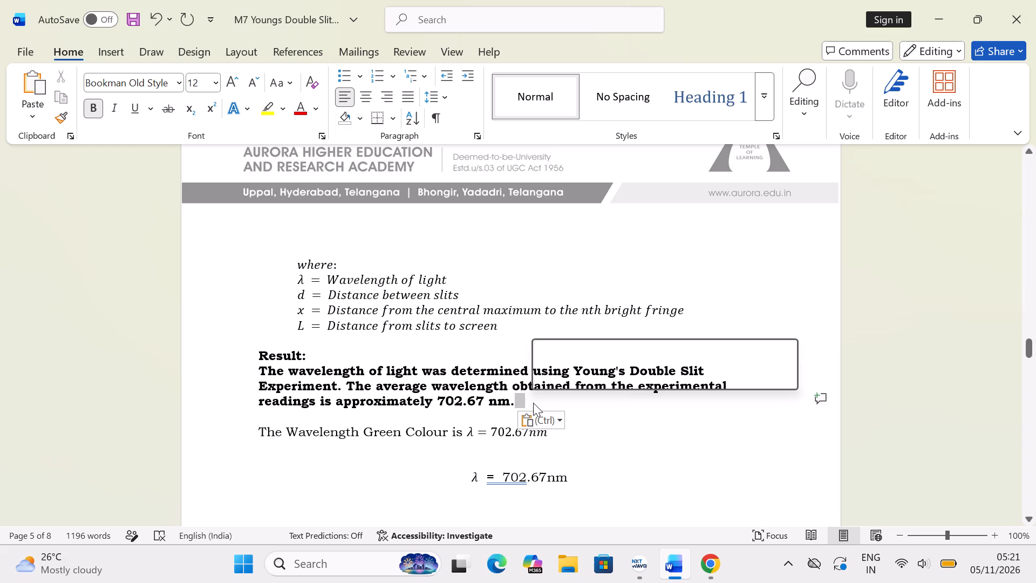
left_click(433, 404)
left_click_drag(433, 404, 255, 366)
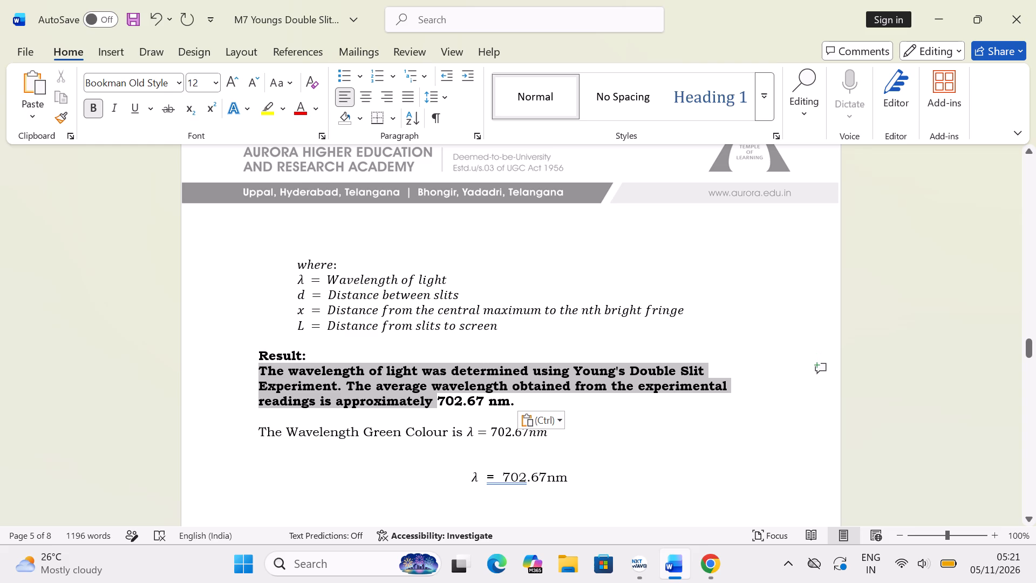
left_click_drag(255, 366, 255, 368)
key("ctrl+b")
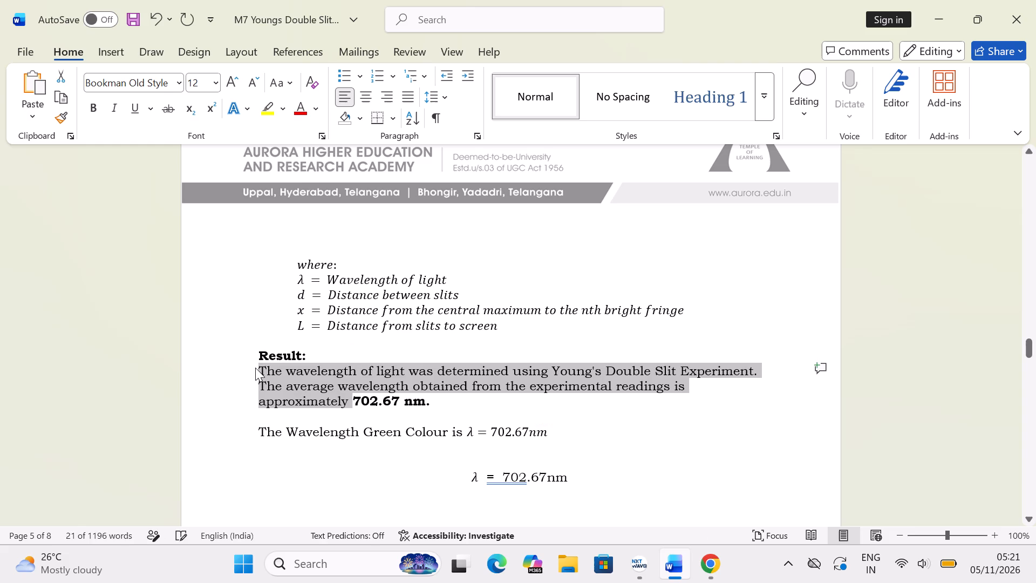
left_click(449, 398)
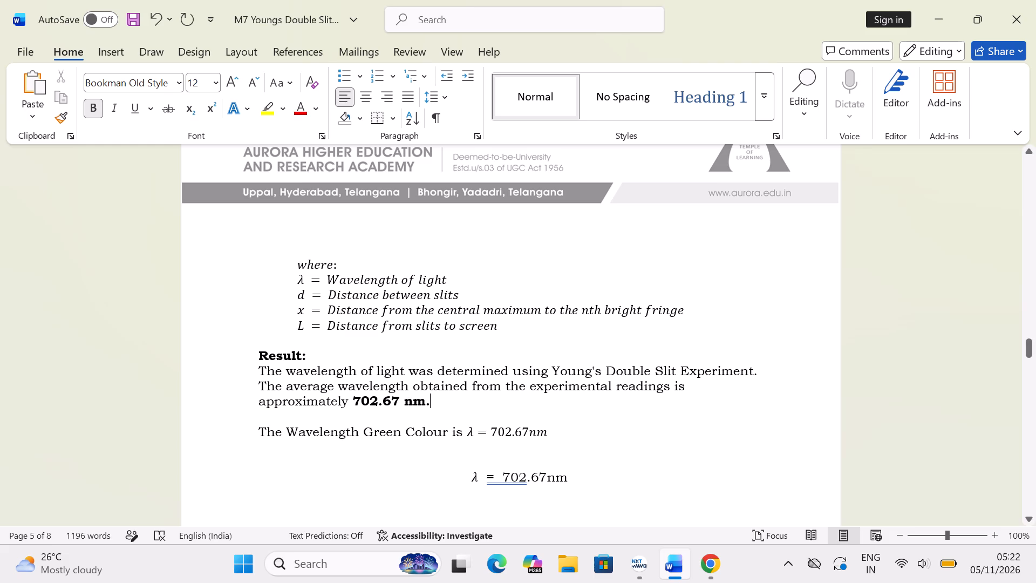
Delete the number 550 from the approximate green light wavelength in the Conclusion paragraph.
scroll(640, 462, "up", 4)
scroll(640, 462, "down", 1)
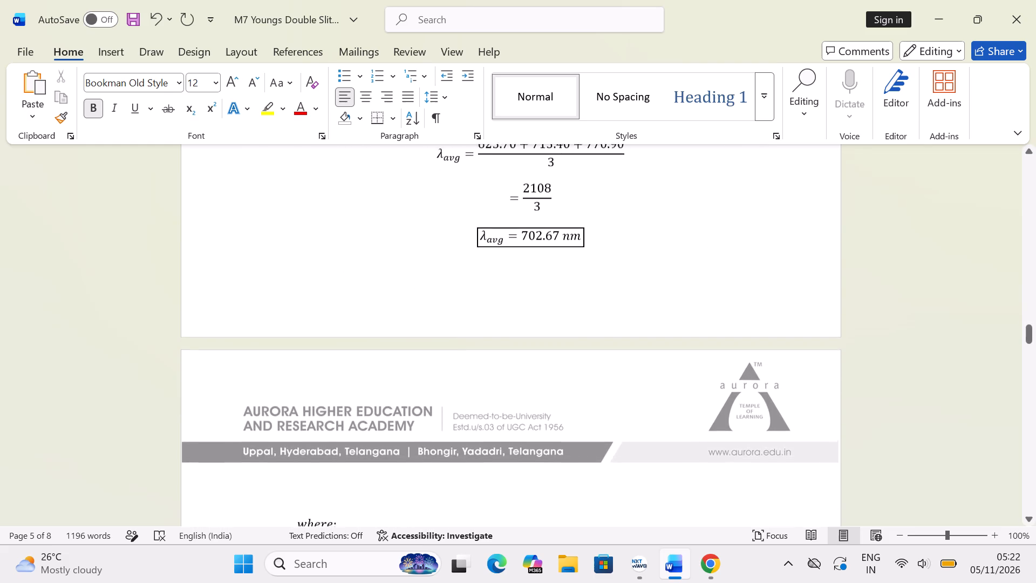
scroll(640, 462, "down", 3)
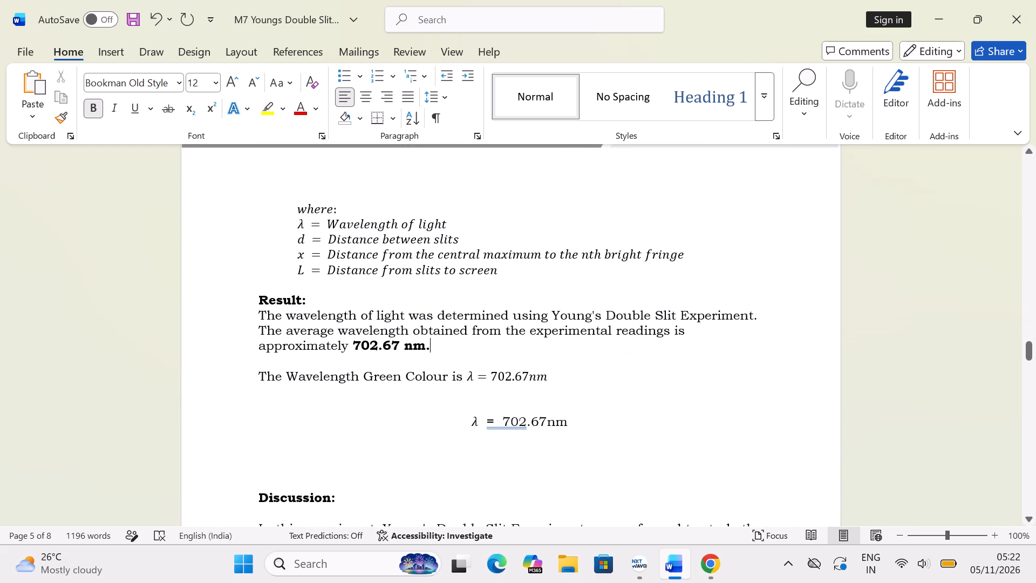
scroll(640, 462, "down", 5)
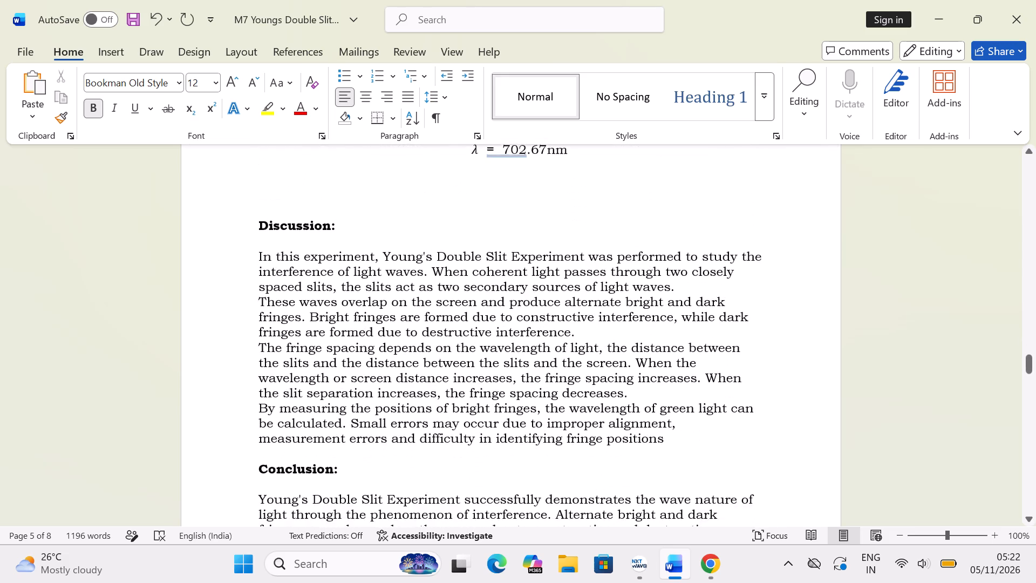
scroll(640, 462, "down", 1)
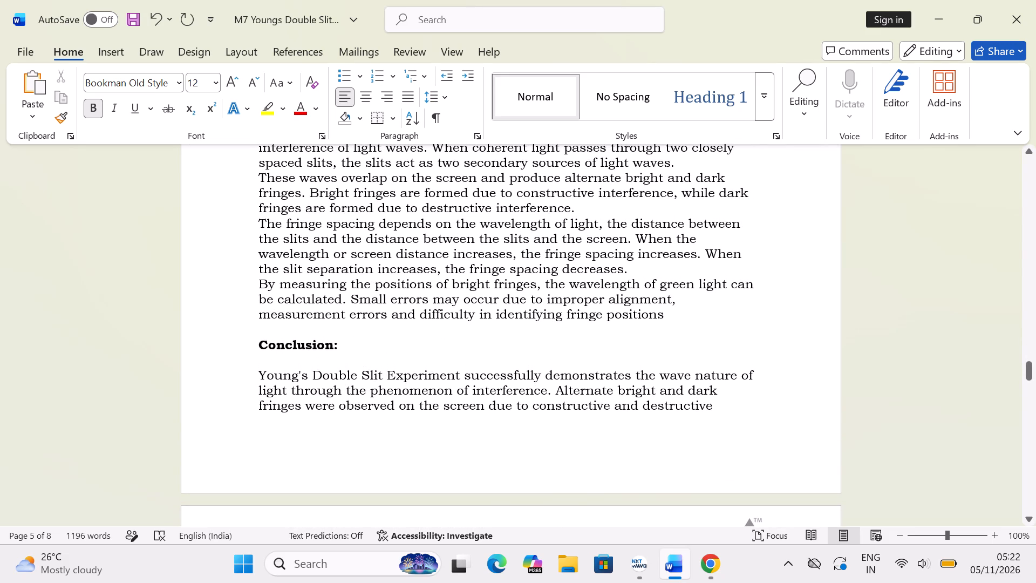
left_click(714, 411)
scroll(714, 411, "down", 3)
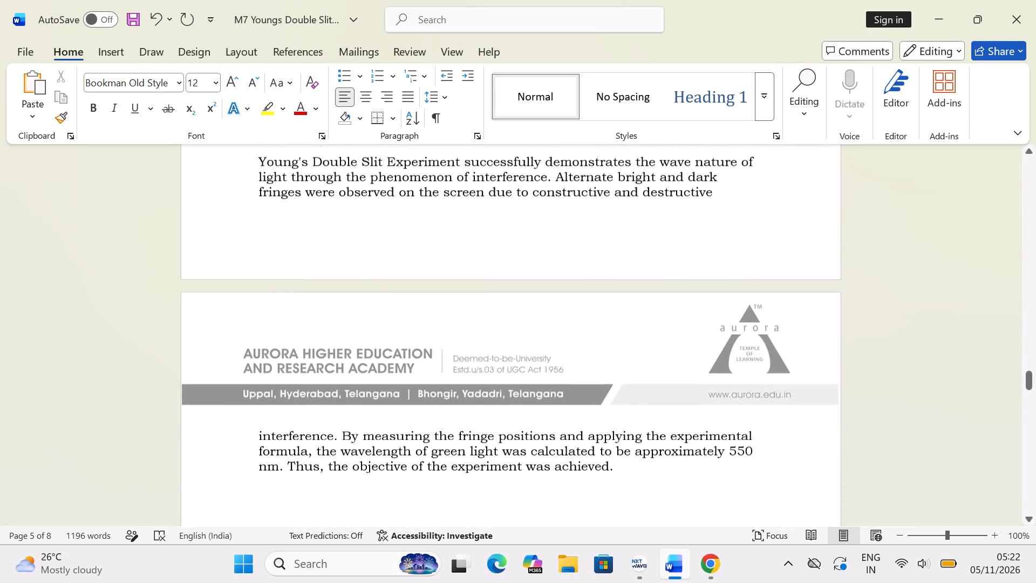
scroll(714, 411, "down", 1)
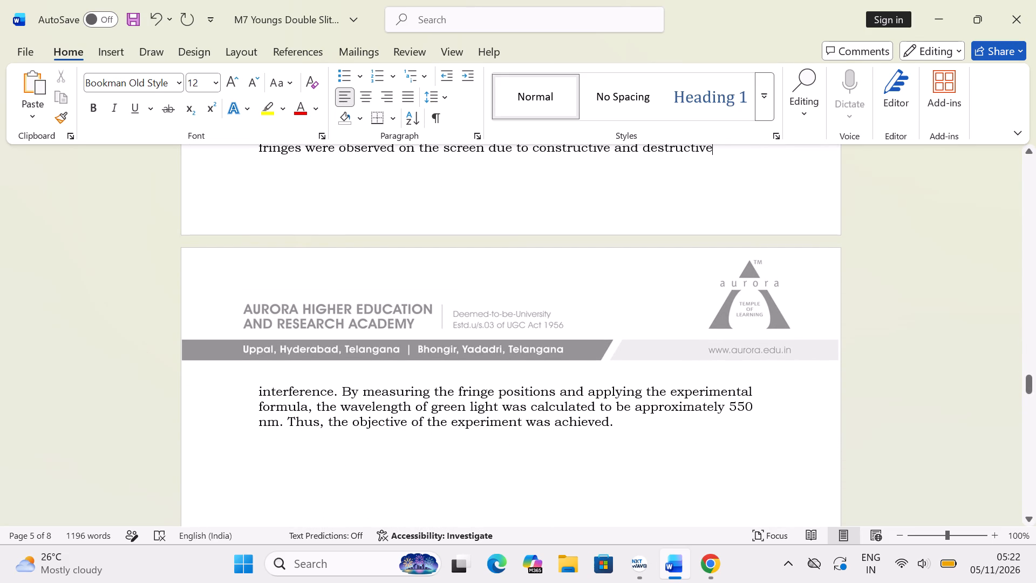
left_click(753, 405)
key("BackSpace")
key("BackSpace")
key("BackSpace")
Review the report from the Result section through the Discussion, Conclusion and the Viva Voce answers at the end.
scroll(753, 405, "up", 2)
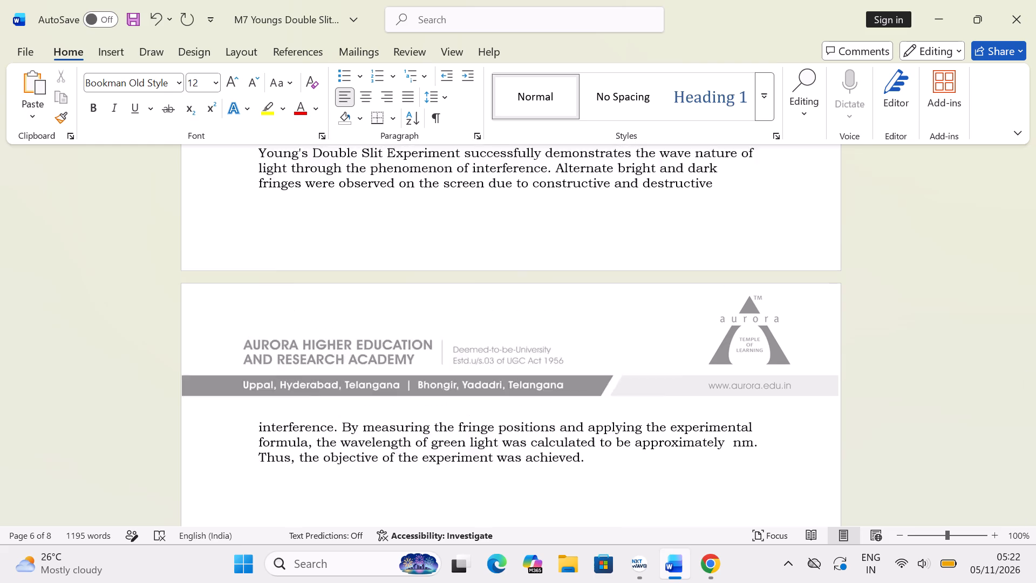
scroll(753, 405, "up", 3)
scroll(753, 405, "down", 2)
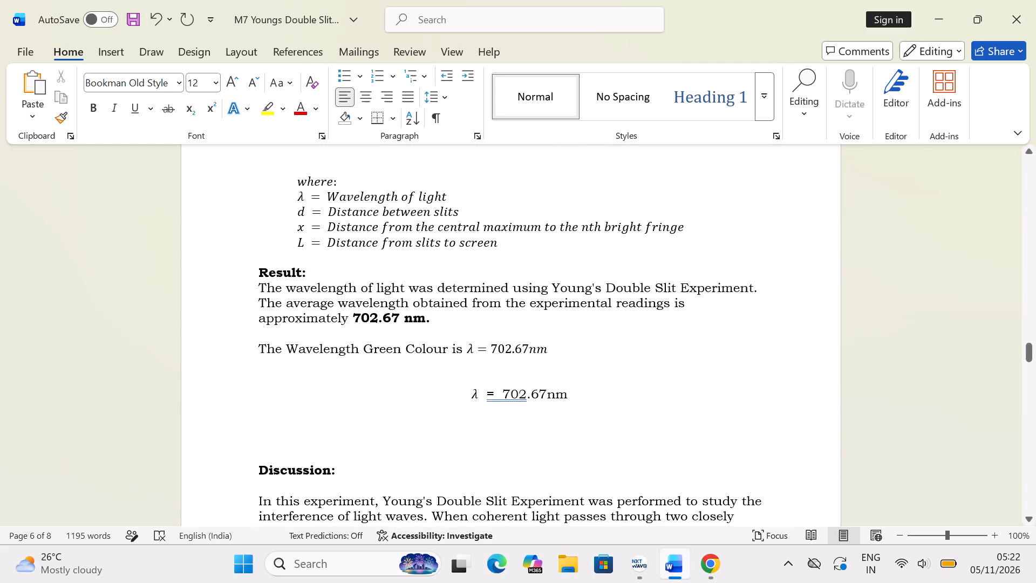
scroll(753, 405, "down", 2)
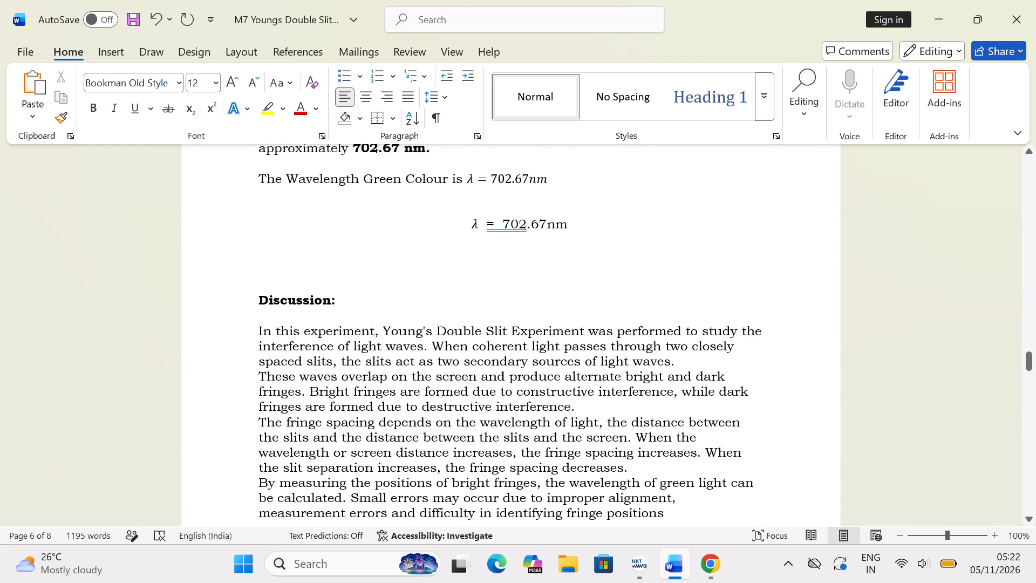
scroll(753, 405, "down", 3)
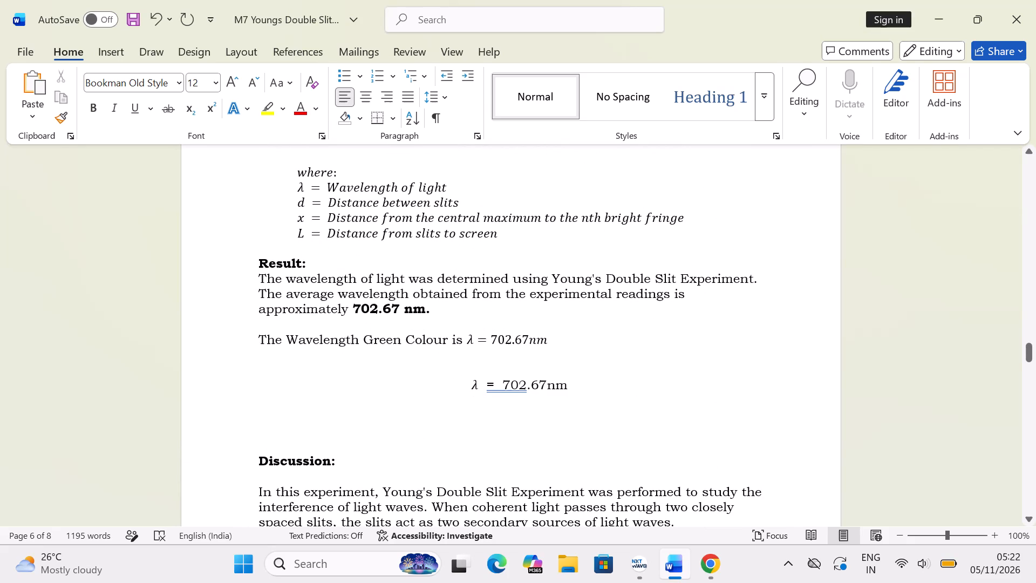
scroll(753, 405, "down", 3)
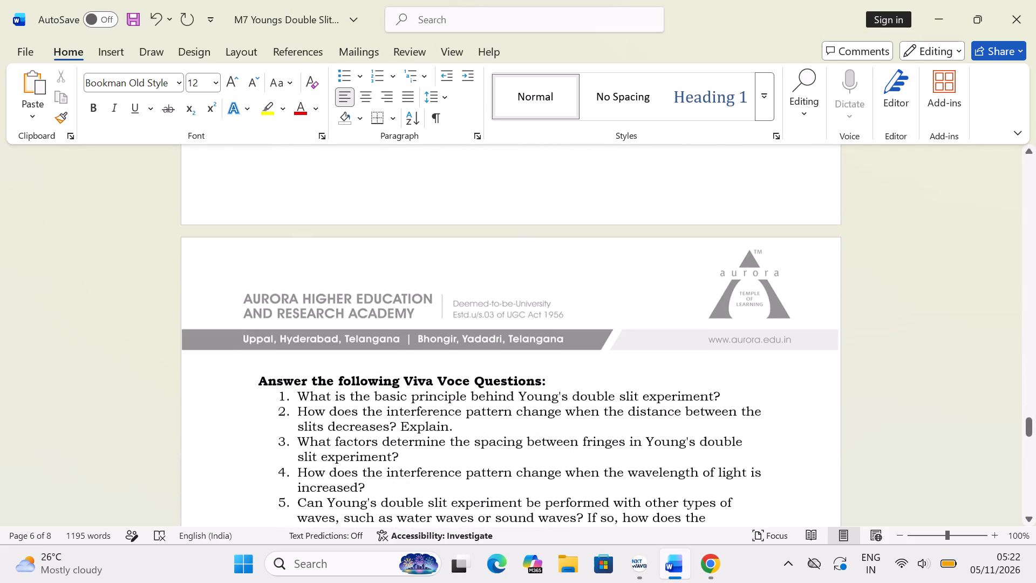
scroll(753, 405, "down", 4)
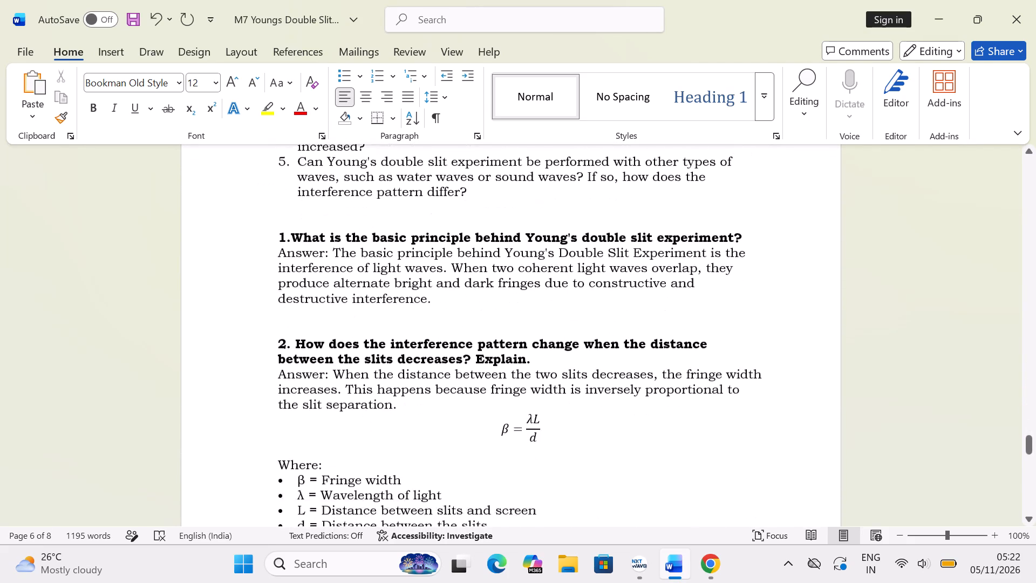
scroll(753, 405, "down", 6)
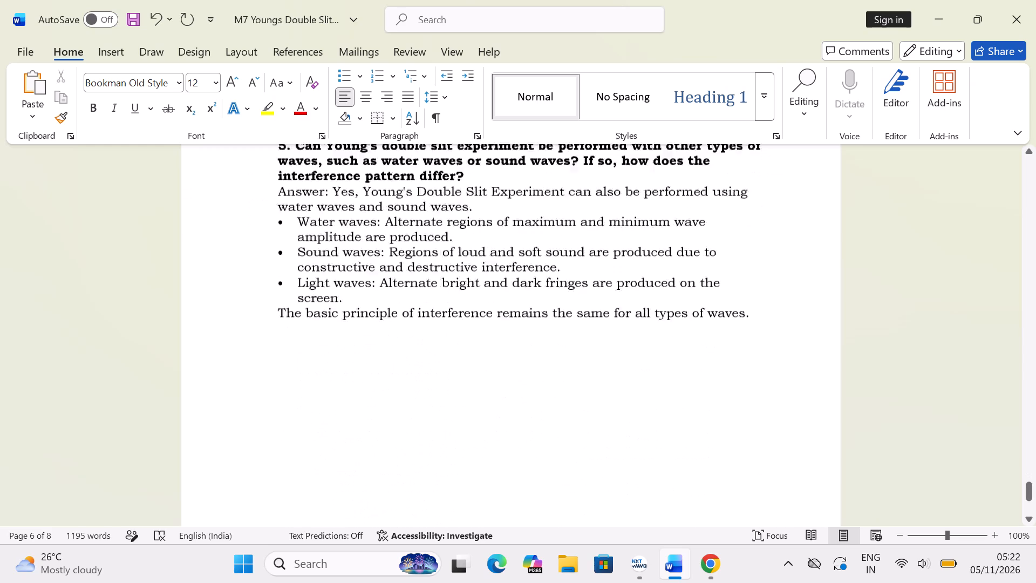
scroll(753, 405, "up", 3)
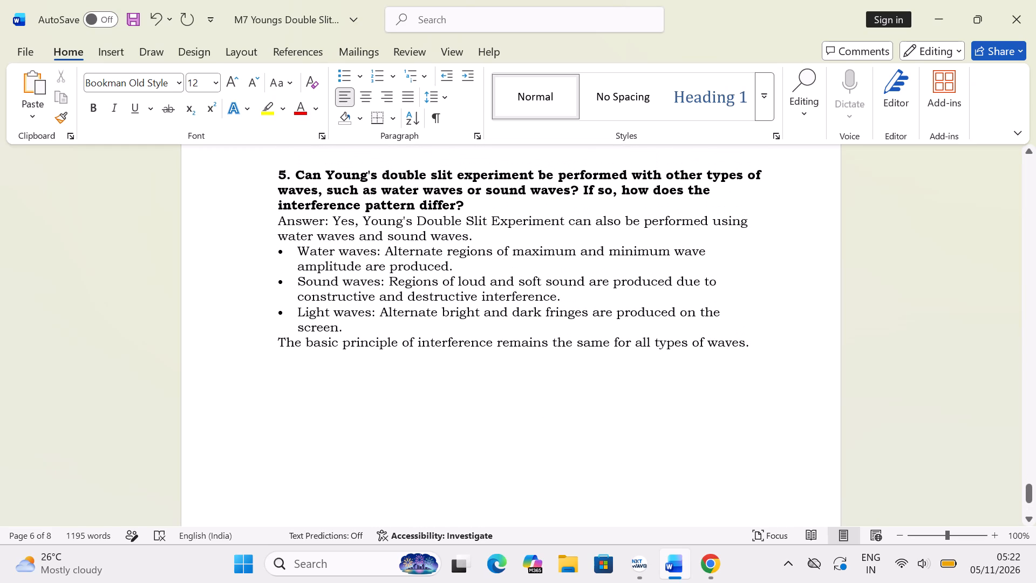
scroll(753, 405, "down", 2)
scroll(753, 405, "up", 5)
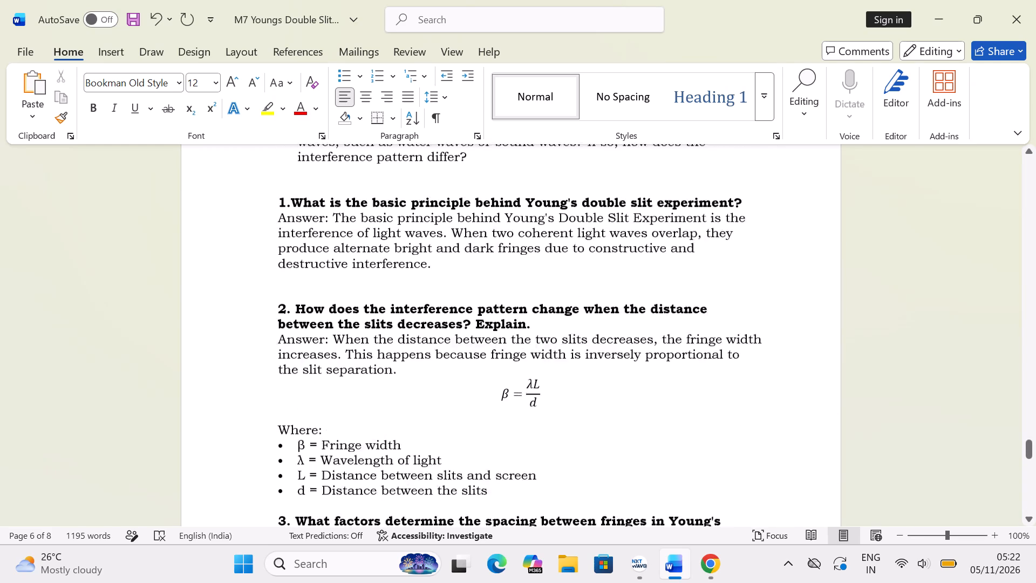
scroll(753, 405, "up", 3)
scroll(753, 405, "down", 3)
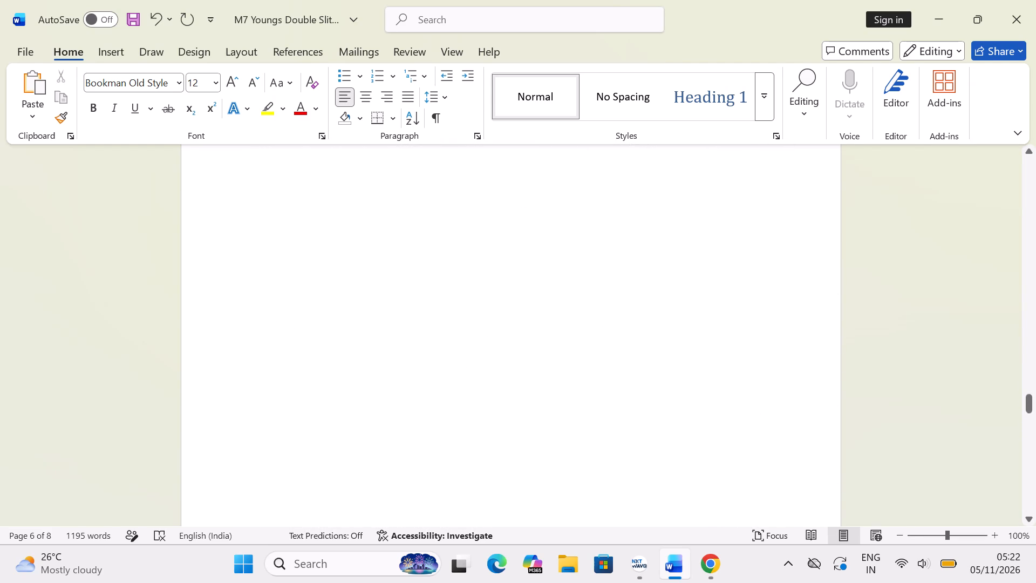
scroll(753, 405, "down", 1)
Enter 702.67 before "nm" as the approximate green light wavelength in the Conclusion paragraph.
scroll(753, 405, "up", 3)
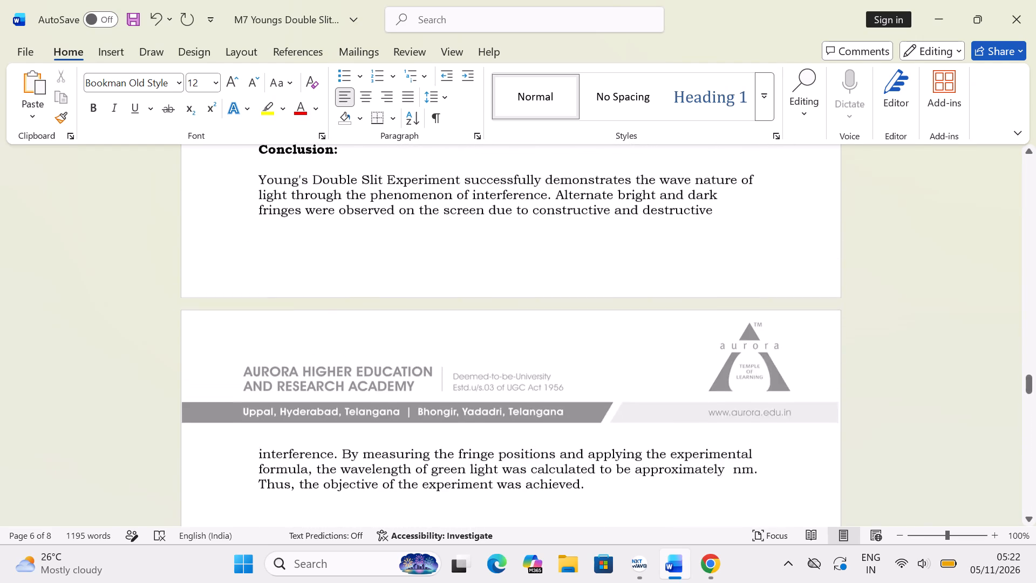
scroll(753, 405, "up", 1)
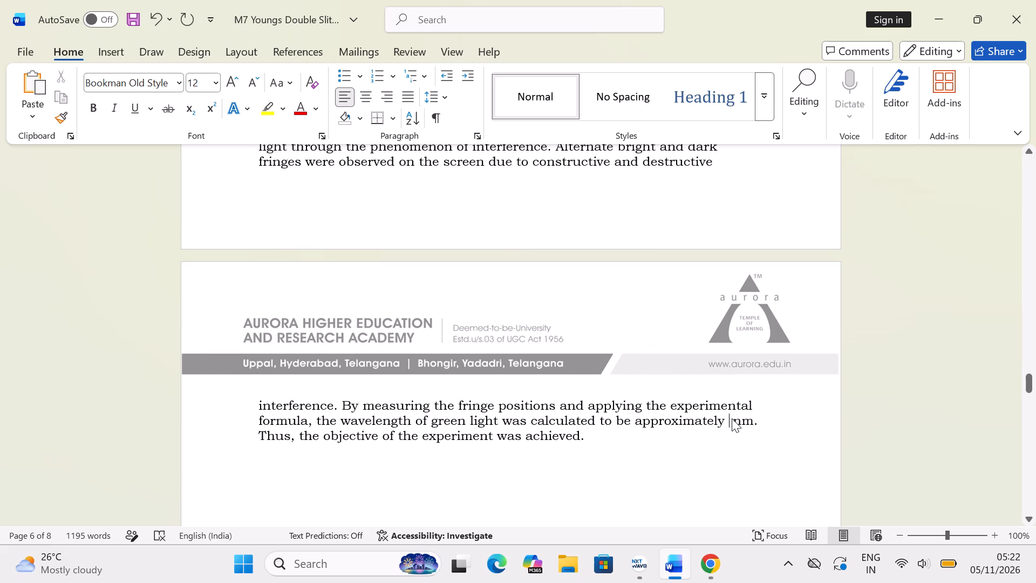
type("702")
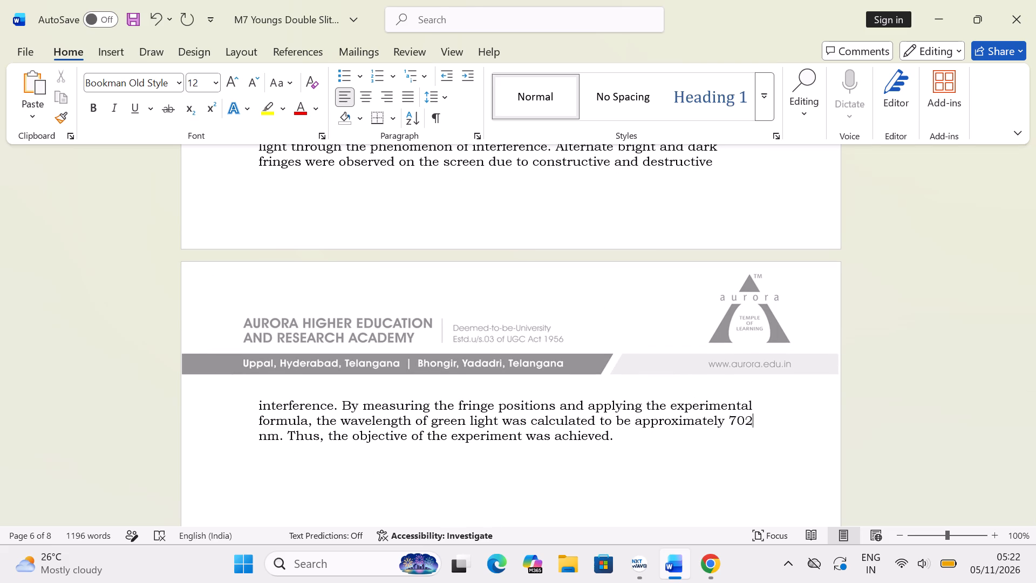
key("period")
type("67")
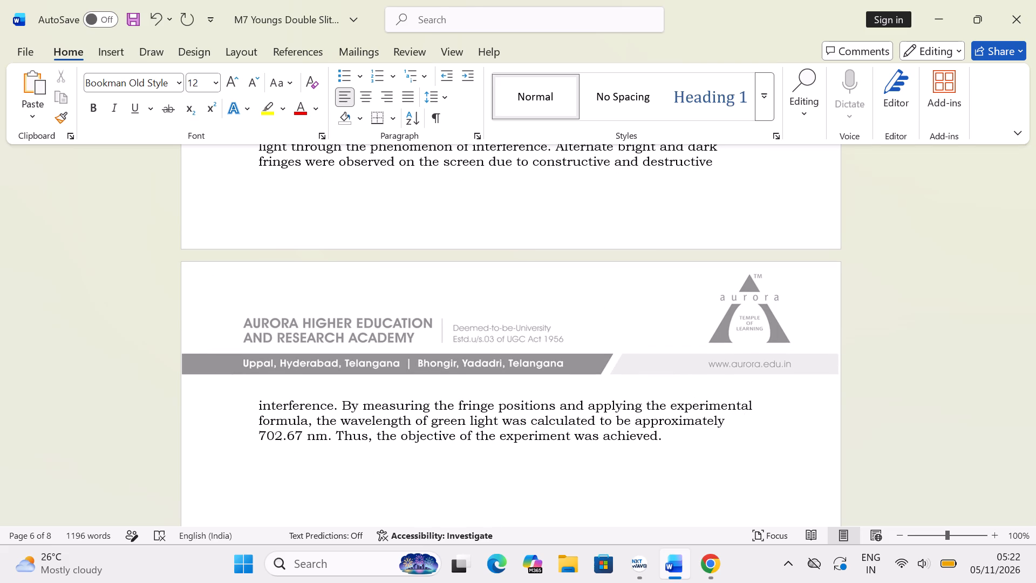
Review the observation table, the formula calculations and the student details table on the first page.
scroll(766, 506, "up", 8)
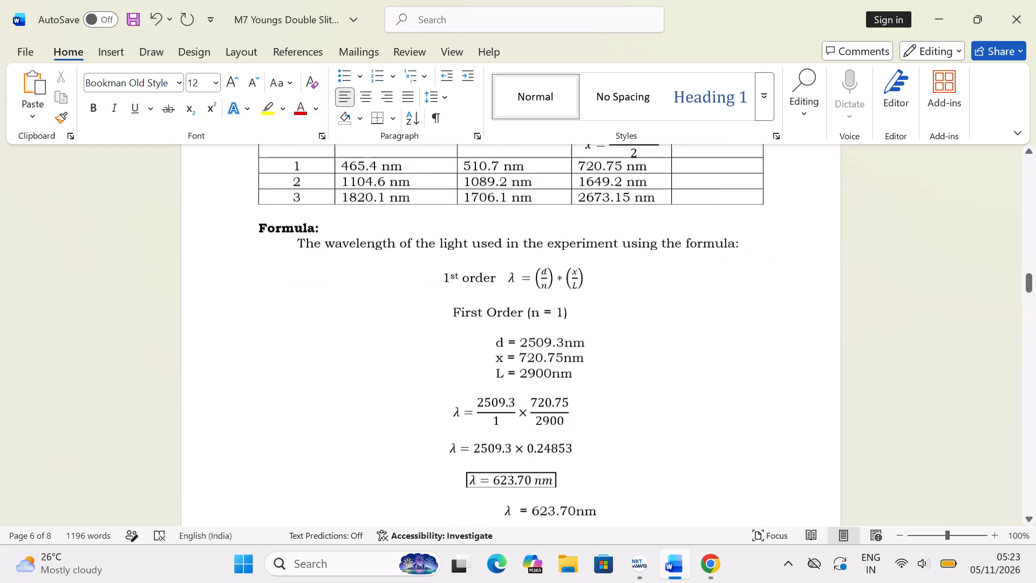
scroll(766, 506, "down", 4)
scroll(766, 506, "up", 2)
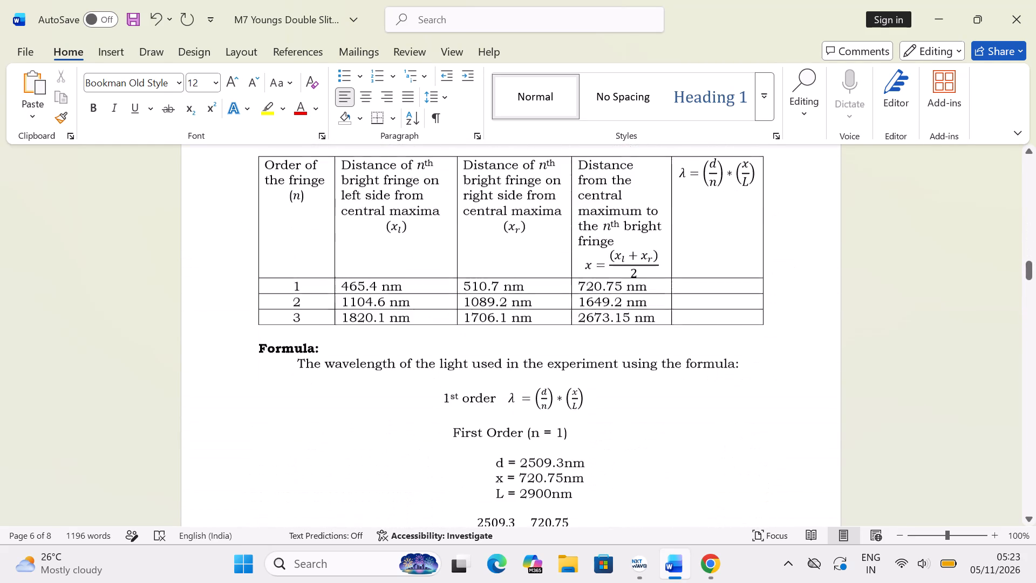
scroll(766, 506, "up", 4)
scroll(766, 506, "down", 1)
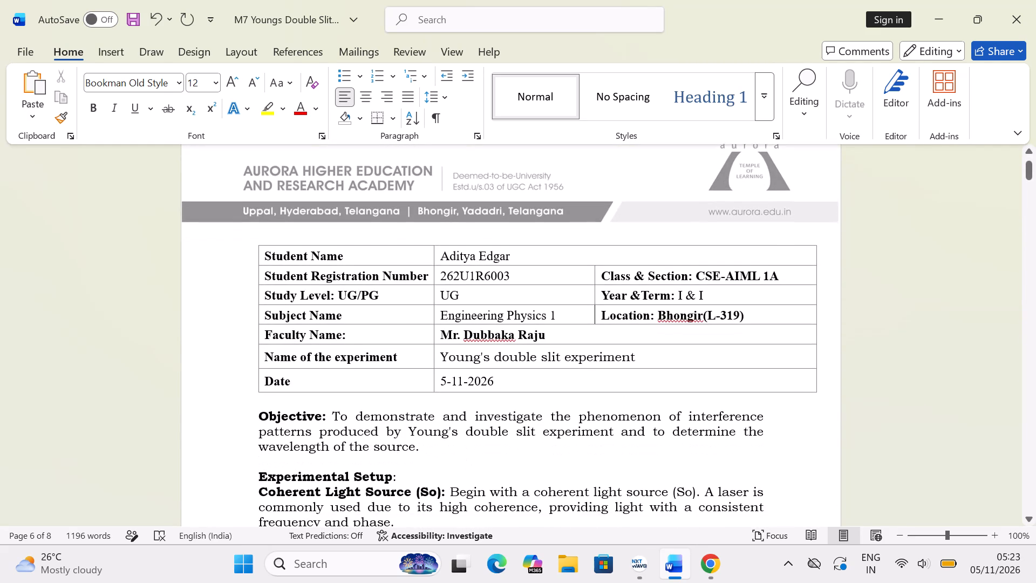
scroll(766, 506, "down", 1)
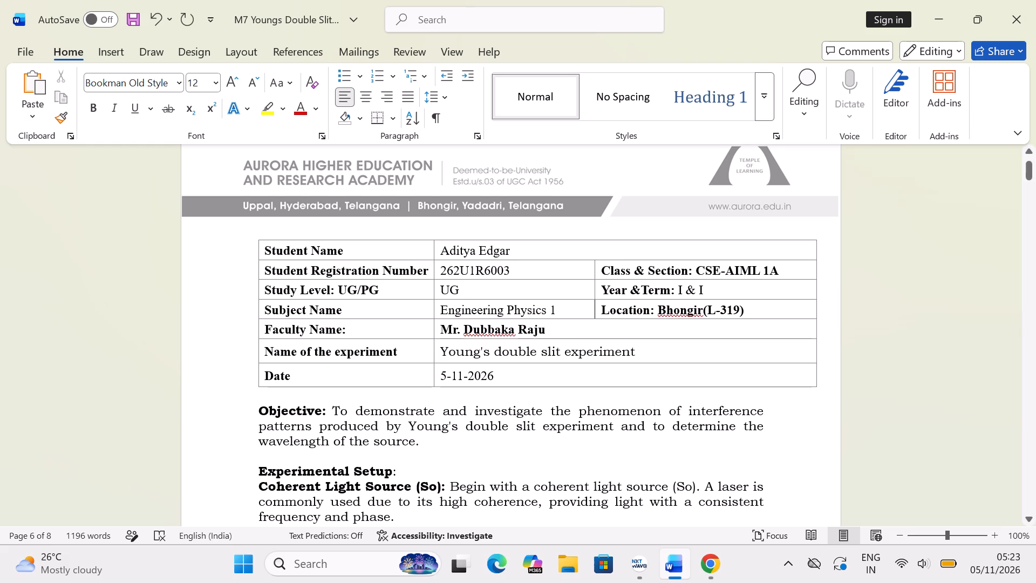
scroll(615, 443, "up", 1)
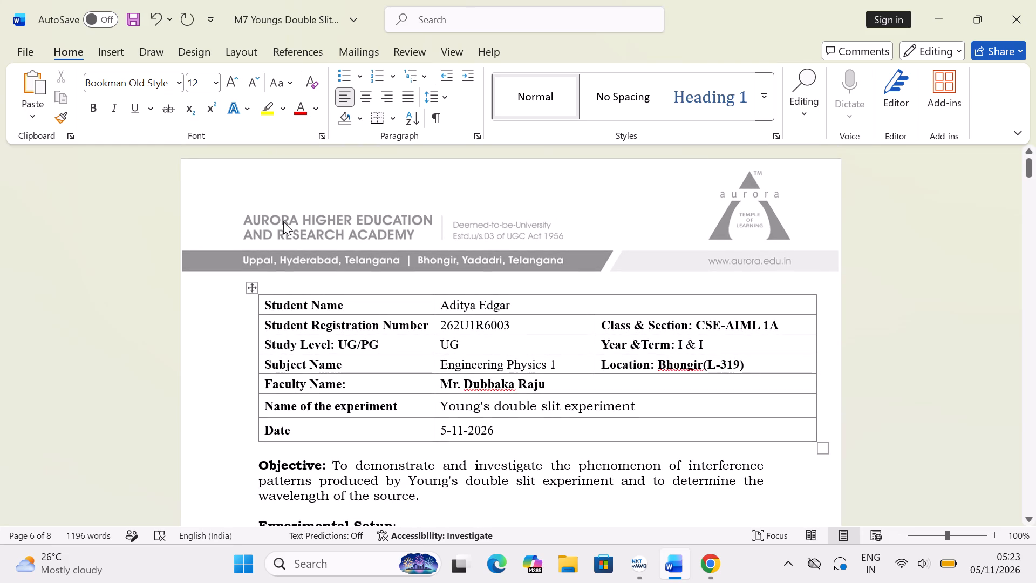
Begin saving the report as a new Word document in Documents, named "M7 Youngs Double Slit Lab -Report [PHYSICS]".
left_click(24, 51)
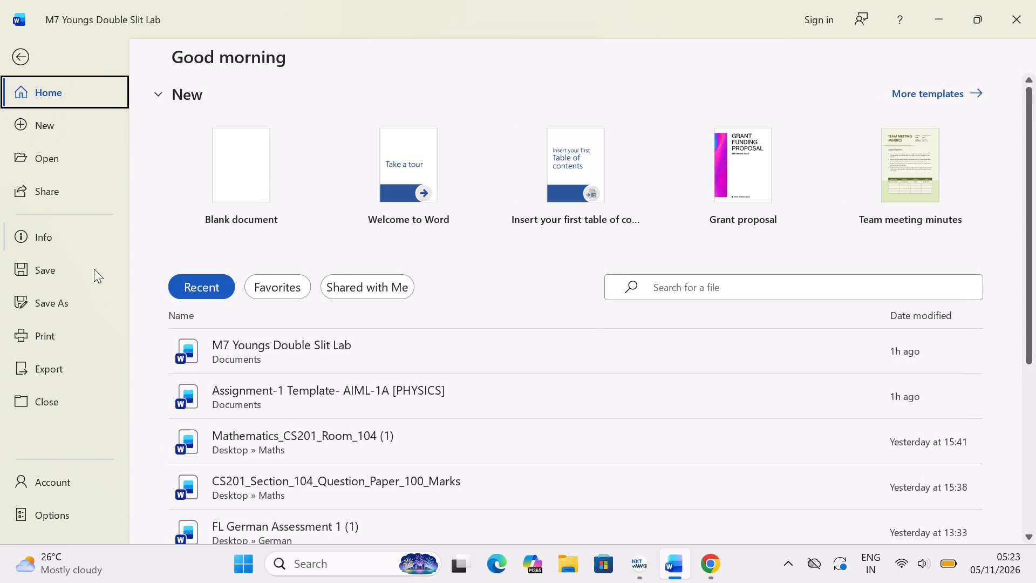
left_click(72, 288)
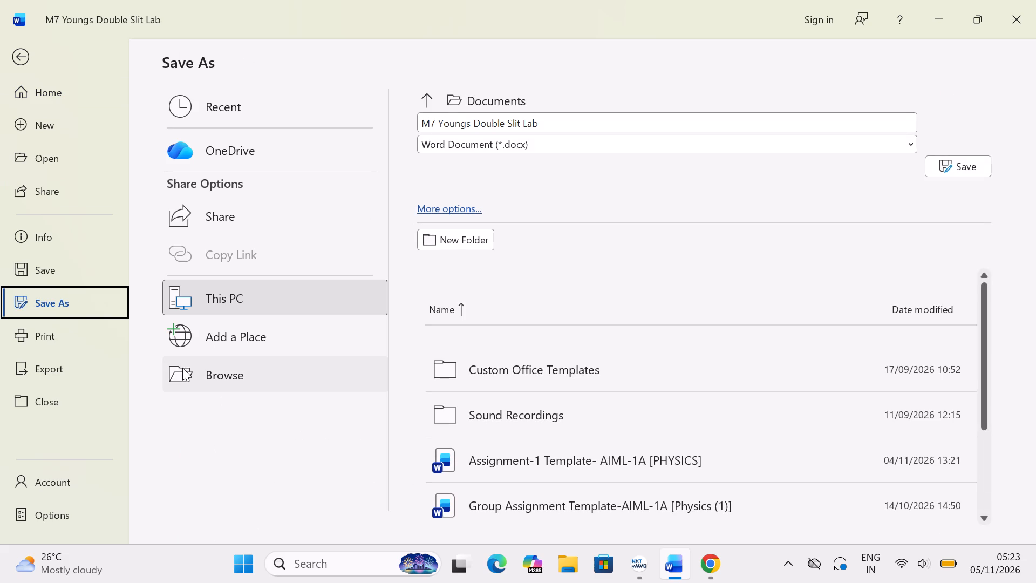
left_click(189, 370)
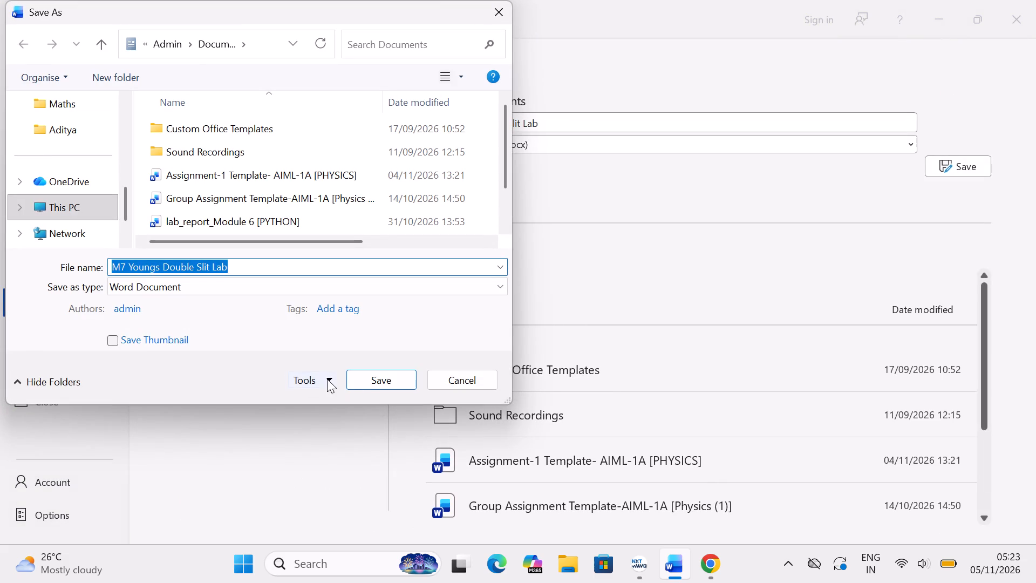
left_click(262, 266)
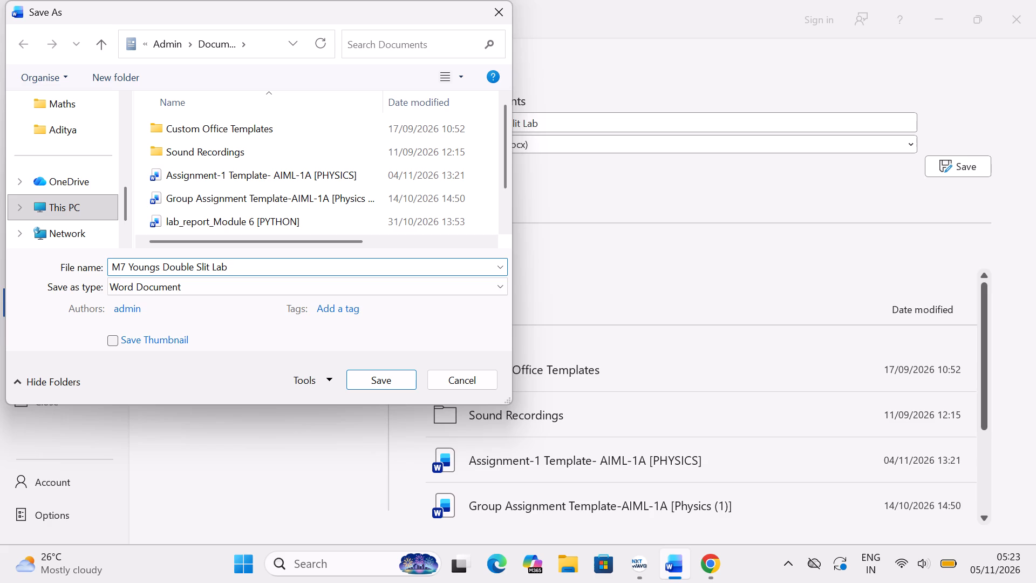
key("minus")
type("RE")
key("BackSpace")
key("r")
key("BackSpace")
type("e[p")
key("BackSpace")
key("BackSpace")
type("port")
key("bracketleft")
key("BackSpace")
key("space")
key("bracketleft")
key("p")
key("BackSpace")
type("PHYSICS")
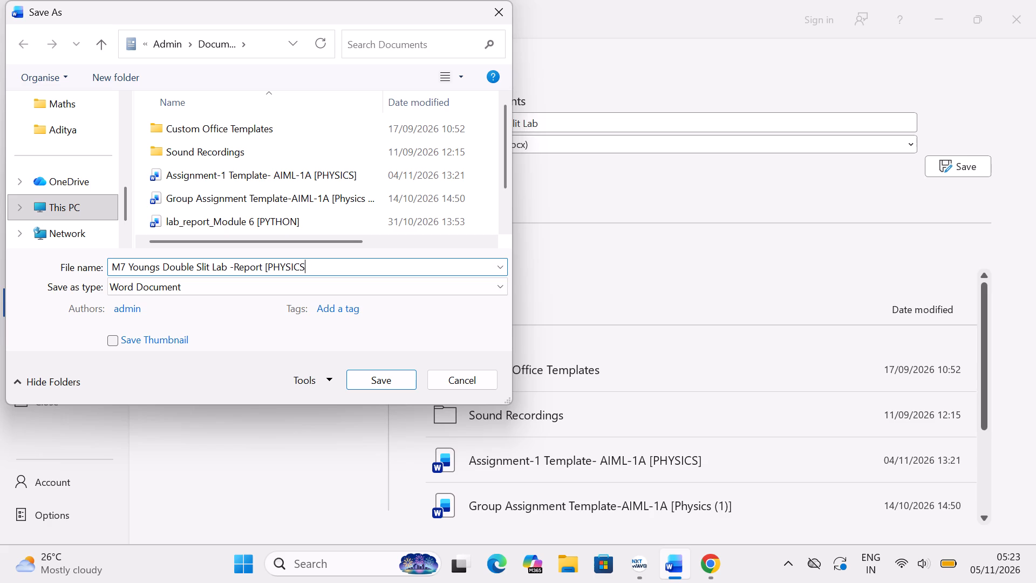
key("bracketright")
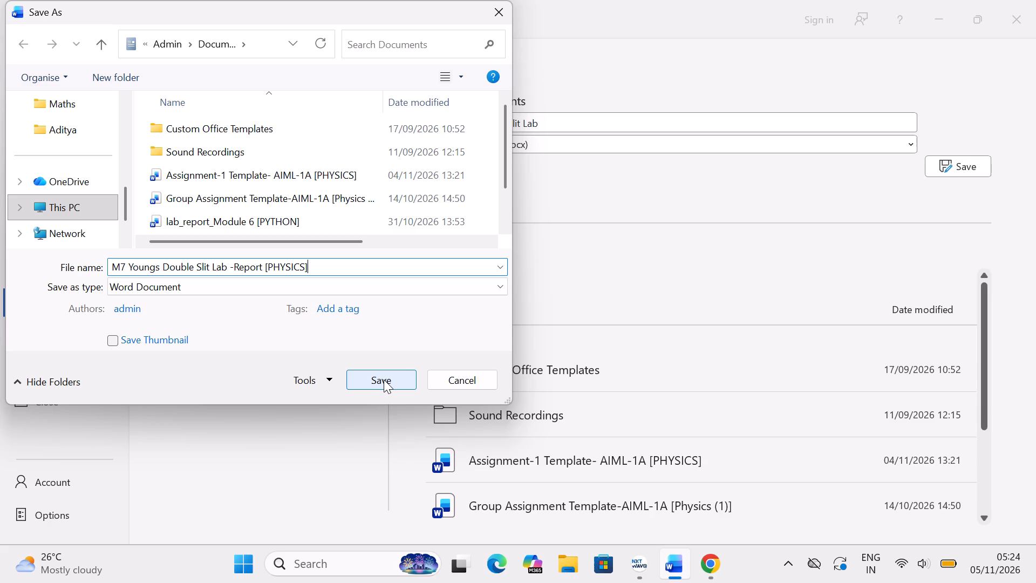
Add "-7" after "Report" in the file name and save it as "M7 Youngs Double Slit Lab -Report-7 [PHYSICS]" in Documents.
left_click(263, 265)
key("minus")
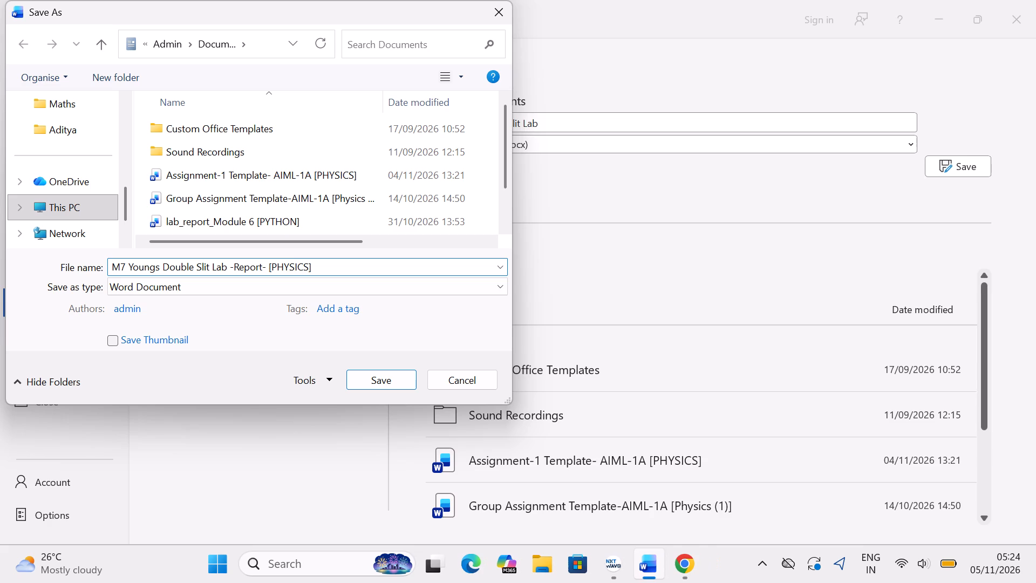
key("7")
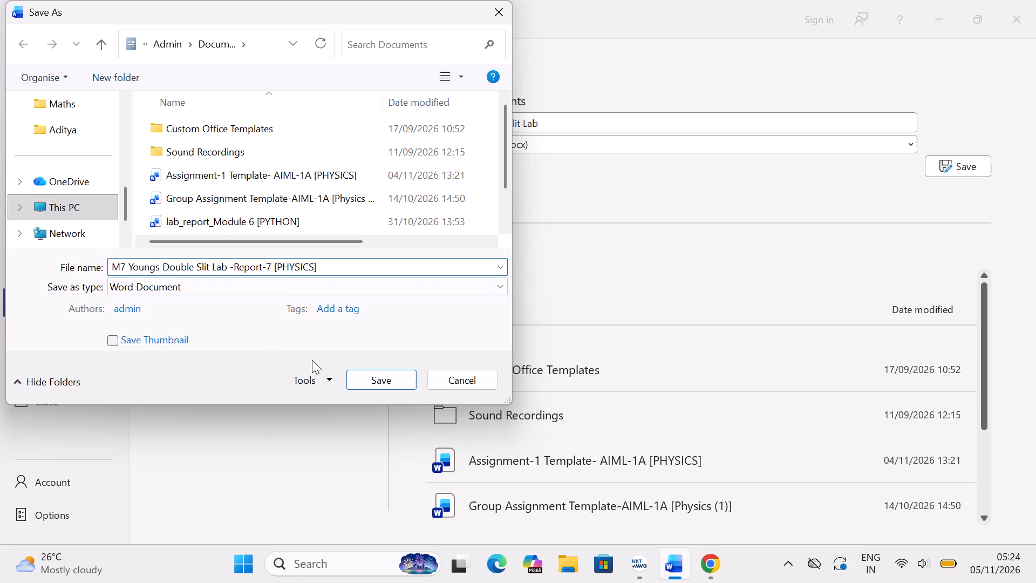
left_click(363, 381)
Review the saved report from the formula calculations through the Result, Discussion and Conclusion to the Viva Voce questions.
scroll(482, 389, "down", 5)
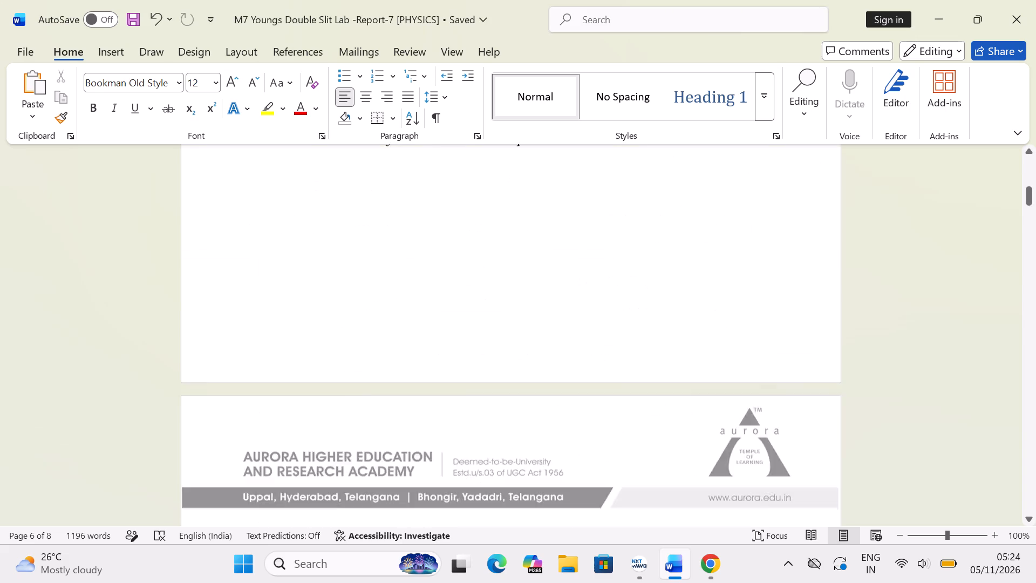
scroll(482, 389, "down", 4)
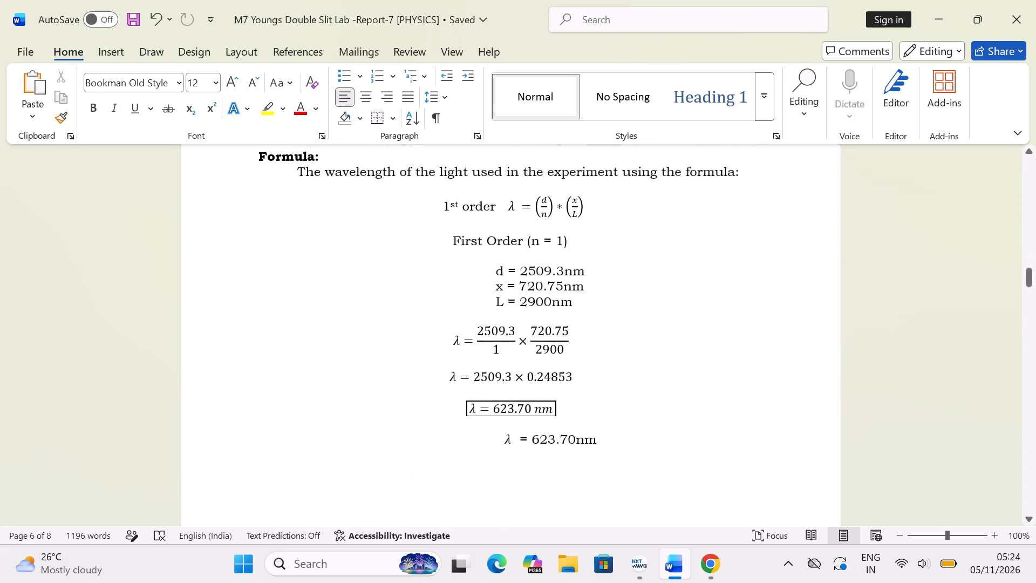
scroll(482, 389, "down", 4)
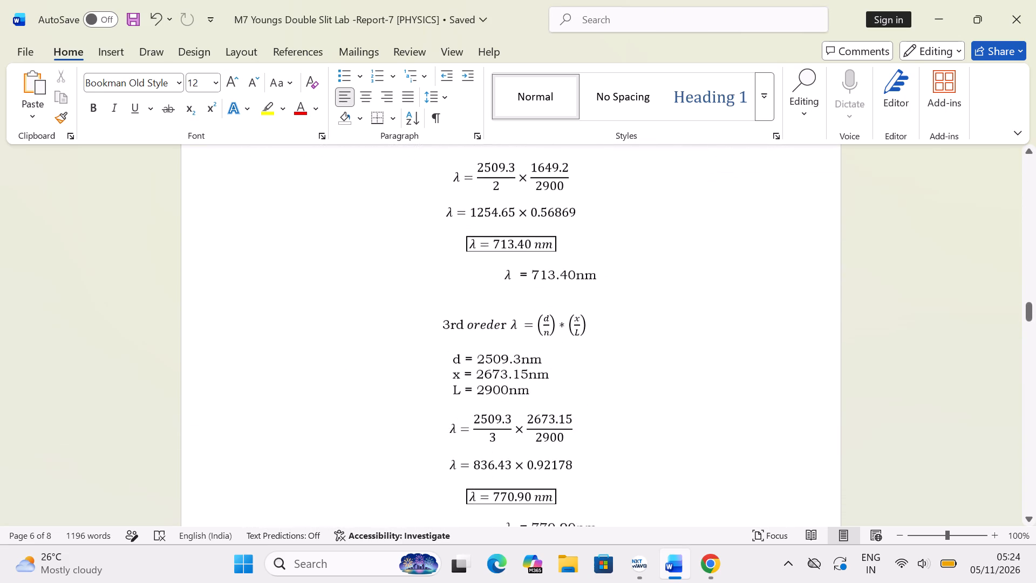
scroll(482, 389, "down", 7)
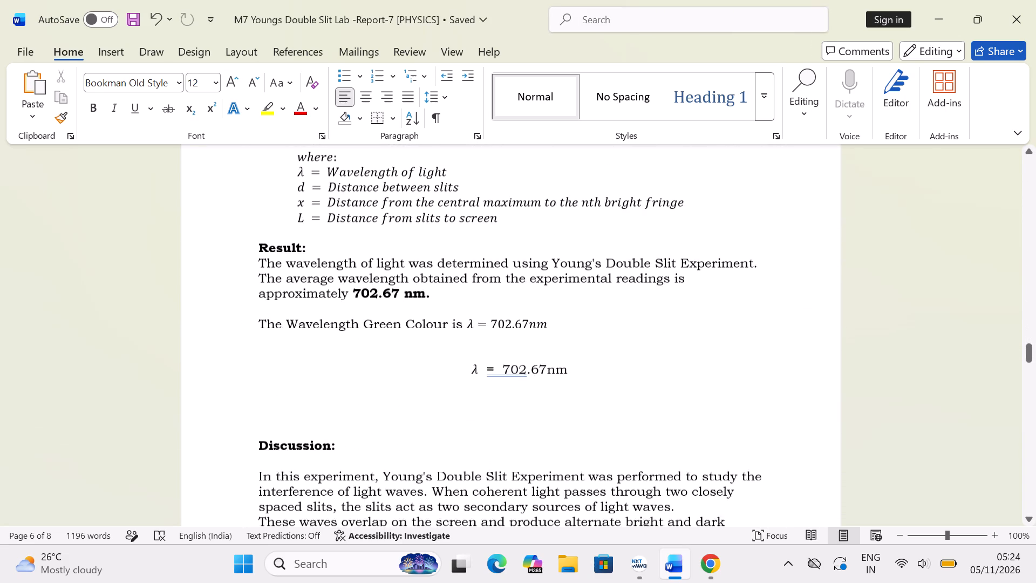
scroll(482, 389, "down", 5)
scroll(482, 389, "up", 1)
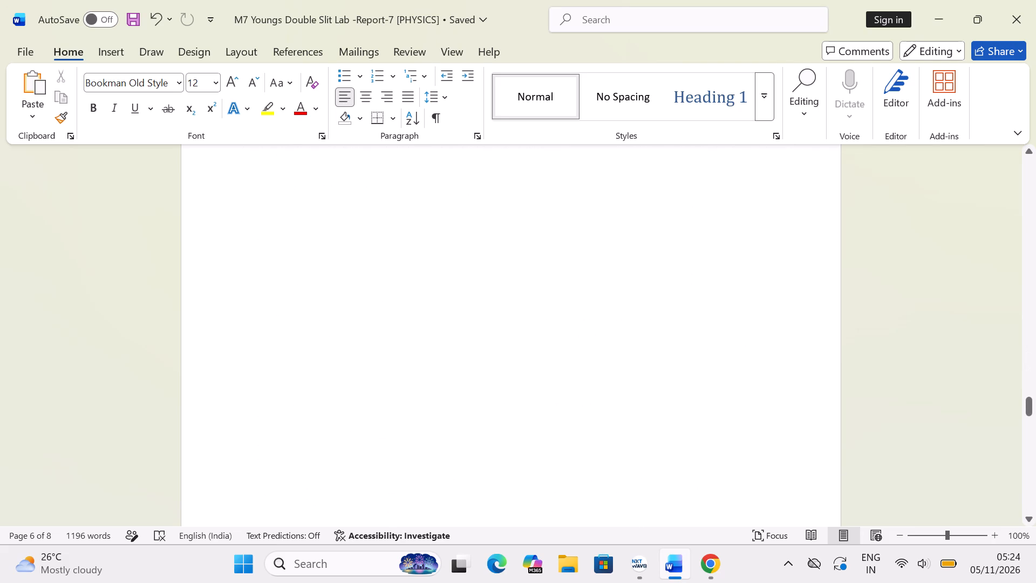
scroll(482, 389, "up", 2)
scroll(482, 389, "down", 1)
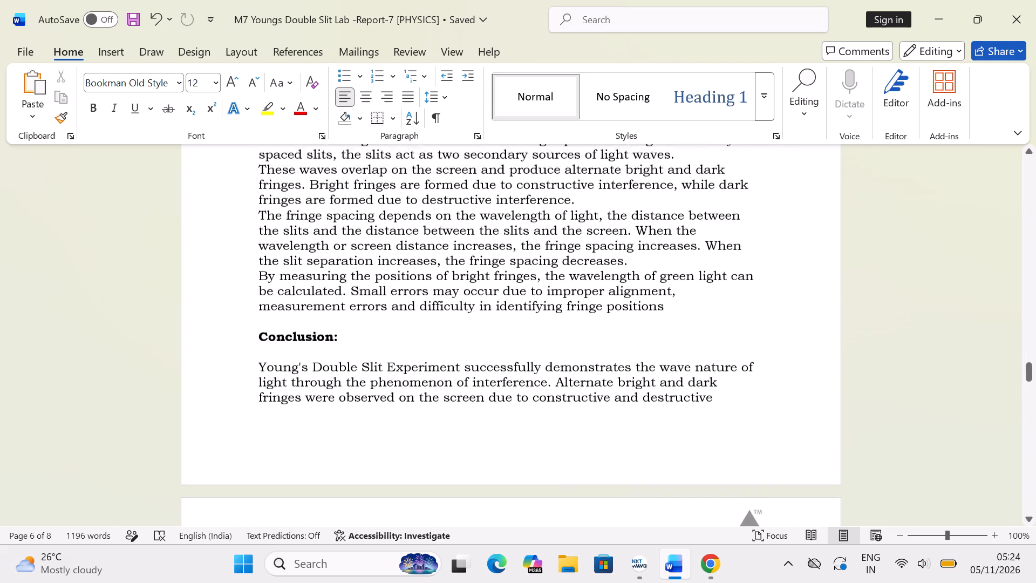
scroll(482, 389, "down", 4)
scroll(482, 389, "up", 1)
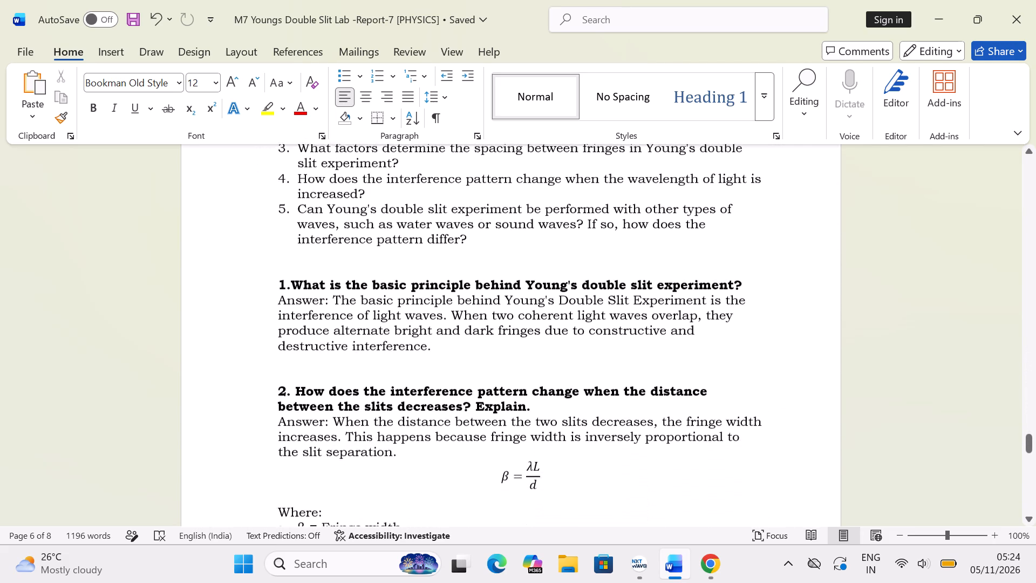
scroll(482, 389, "up", 1)
scroll(482, 389, "down", 1)
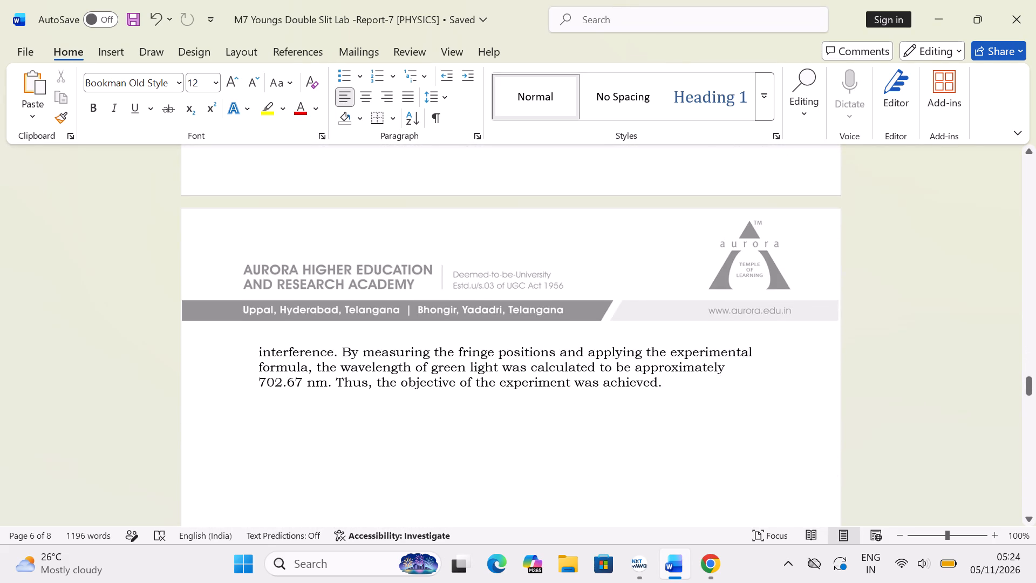
scroll(482, 389, "down", 3)
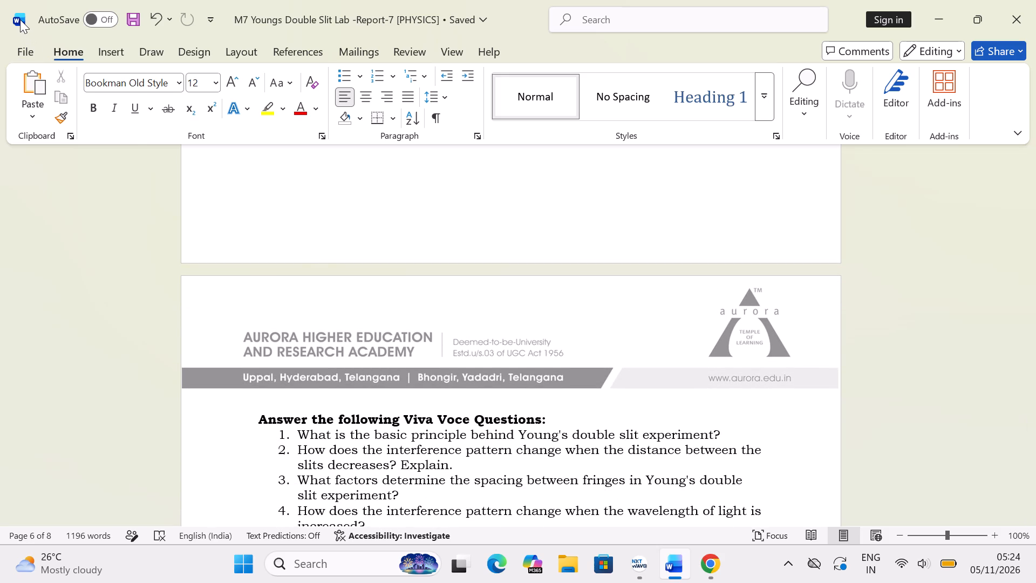
Close the saved lab report and the Chrome window behind it to return to the desktop.
left_click(20, 19)
left_click_drag(164, 301, 136, 186)
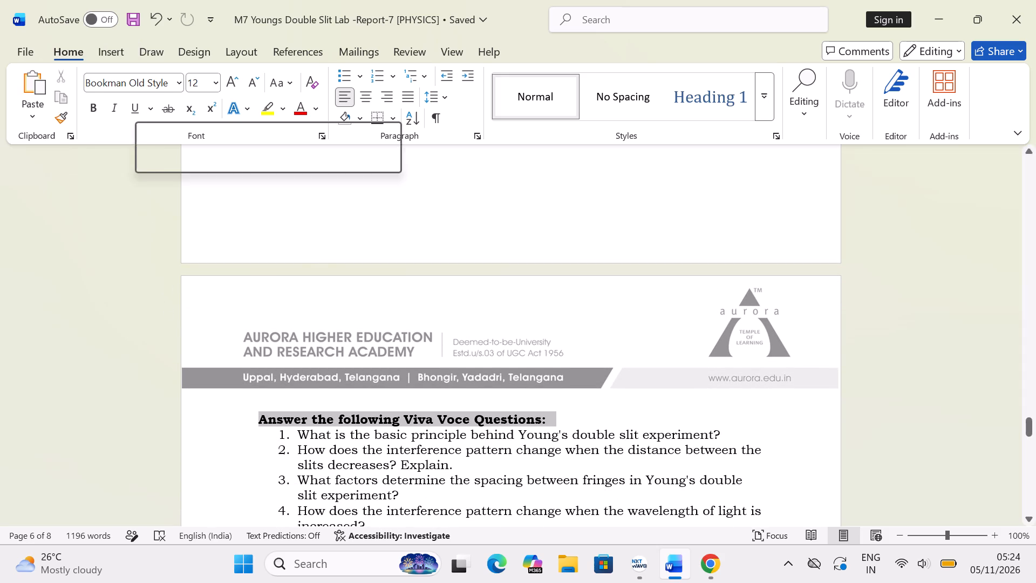
left_click(1014, 11)
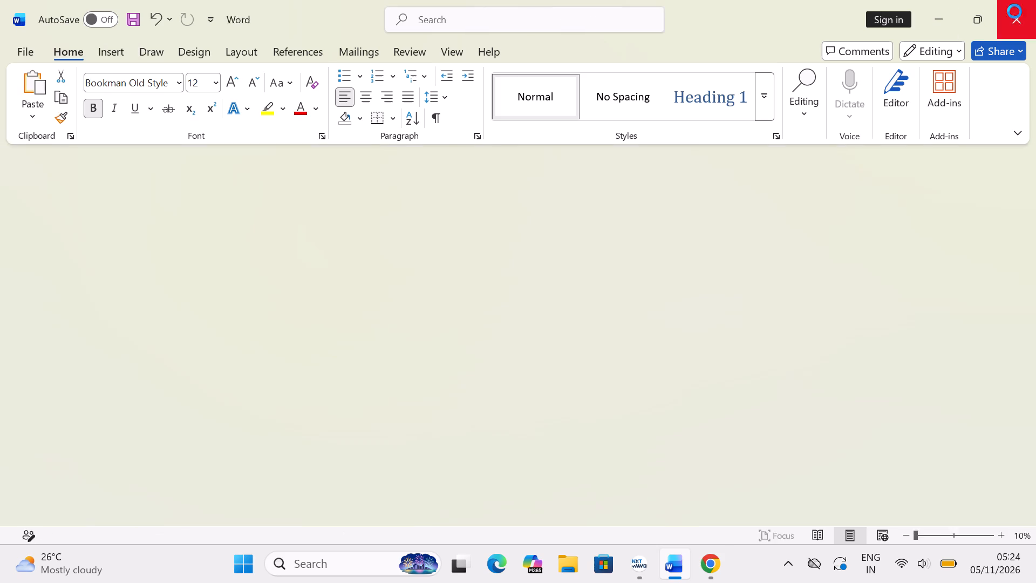
left_click(1035, 2)
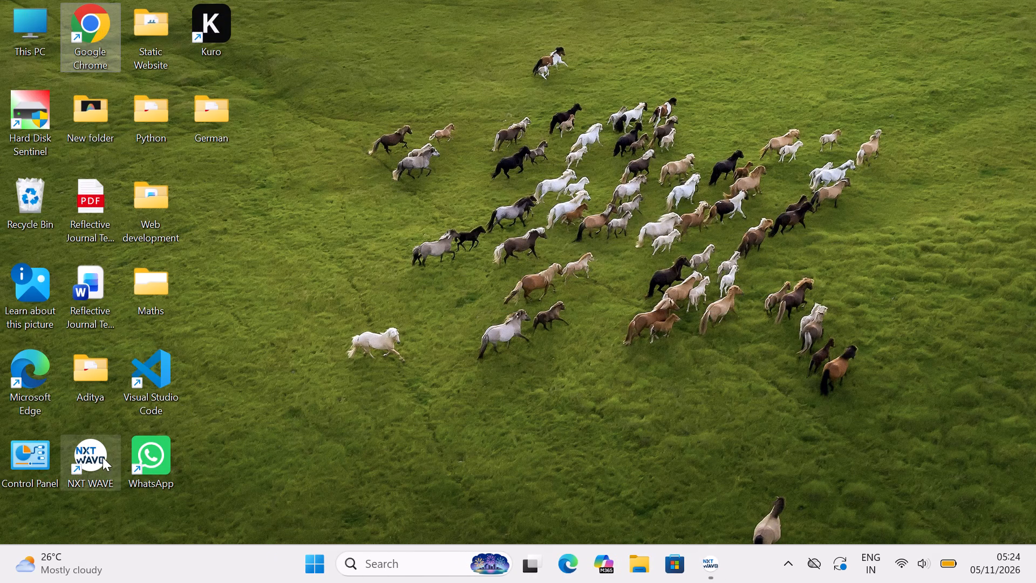
Open the Assignment-1 Template- AIML-1A [PHYSICS] PDF from the desktop folder Aditya, look over its first page, and close it.
double_click(92, 362)
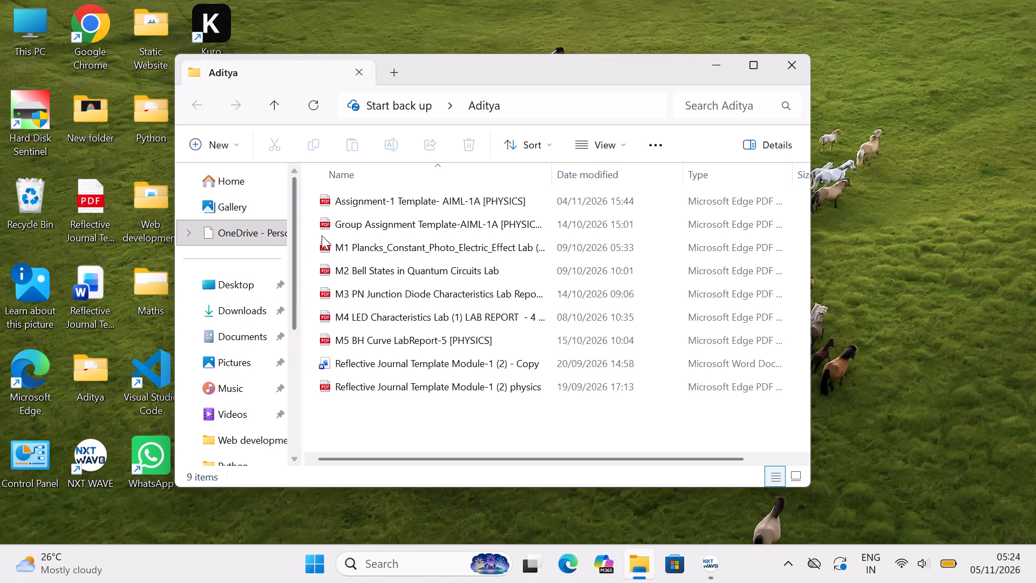
left_click_drag(322, 235, 598, 450)
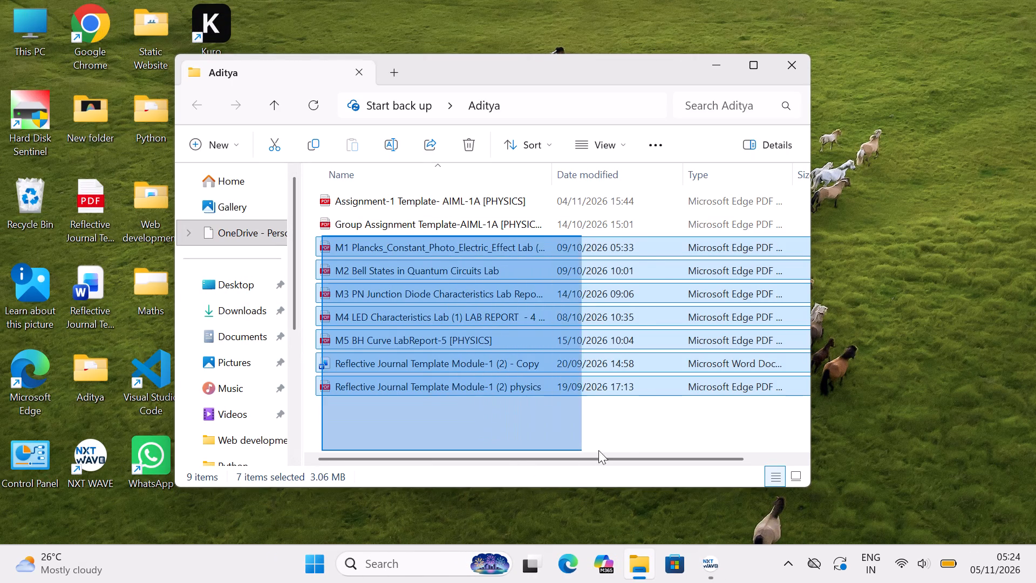
left_click_drag(598, 450, 623, 437)
double_click(623, 437)
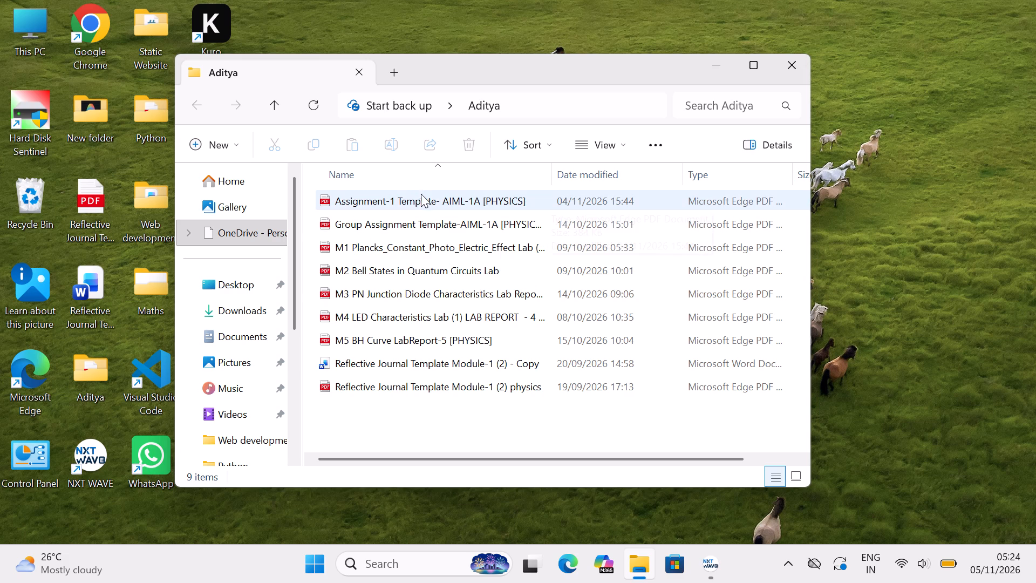
double_click(437, 196)
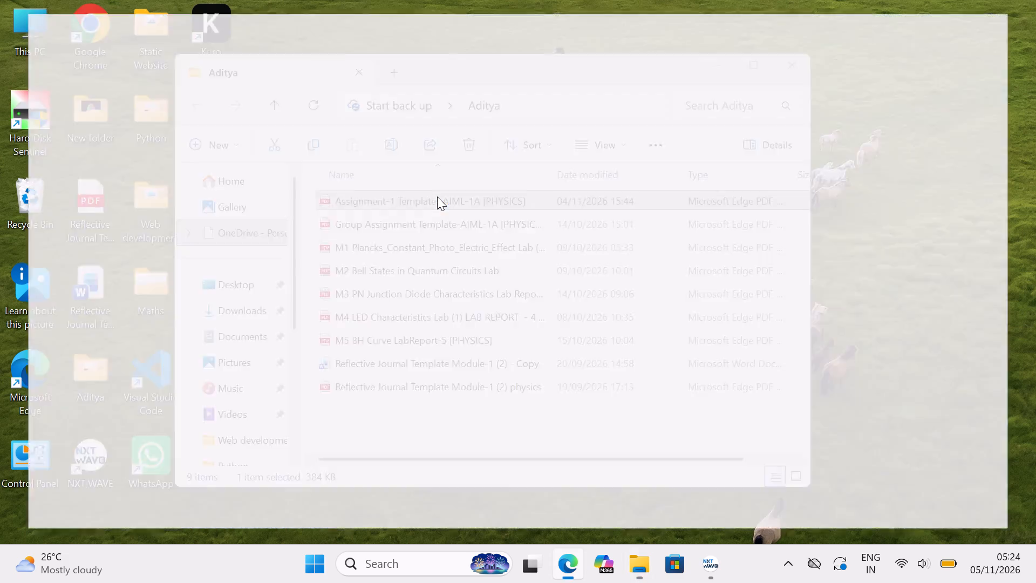
scroll(496, 245, "down", 3)
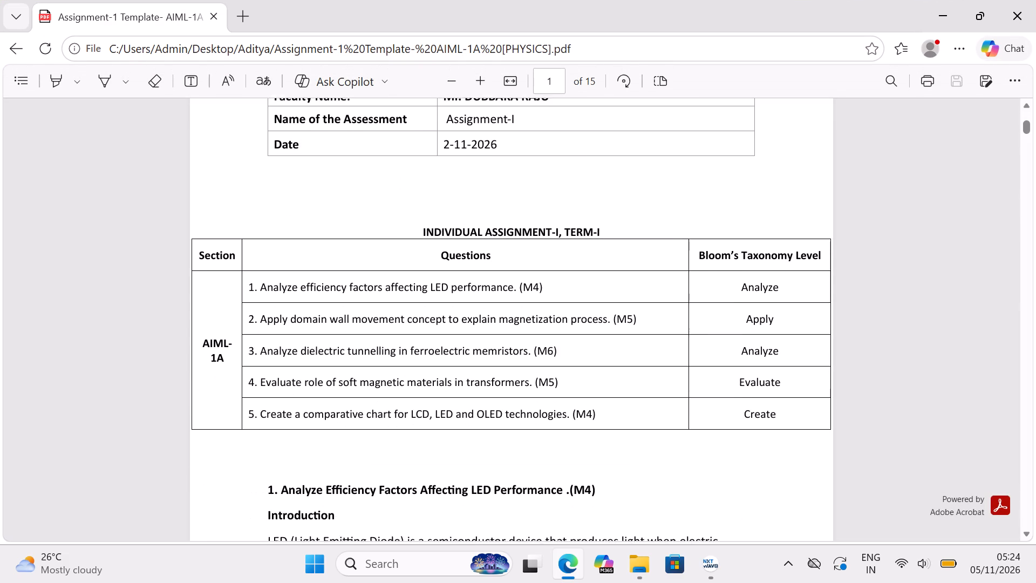
scroll(496, 245, "down", 4)
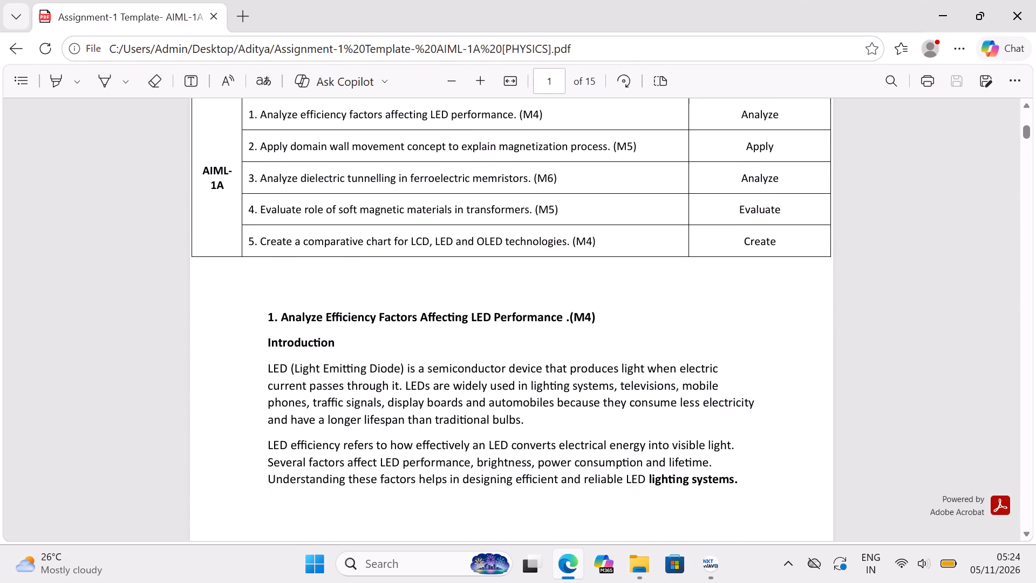
scroll(496, 245, "down", 1)
left_click(1018, 21)
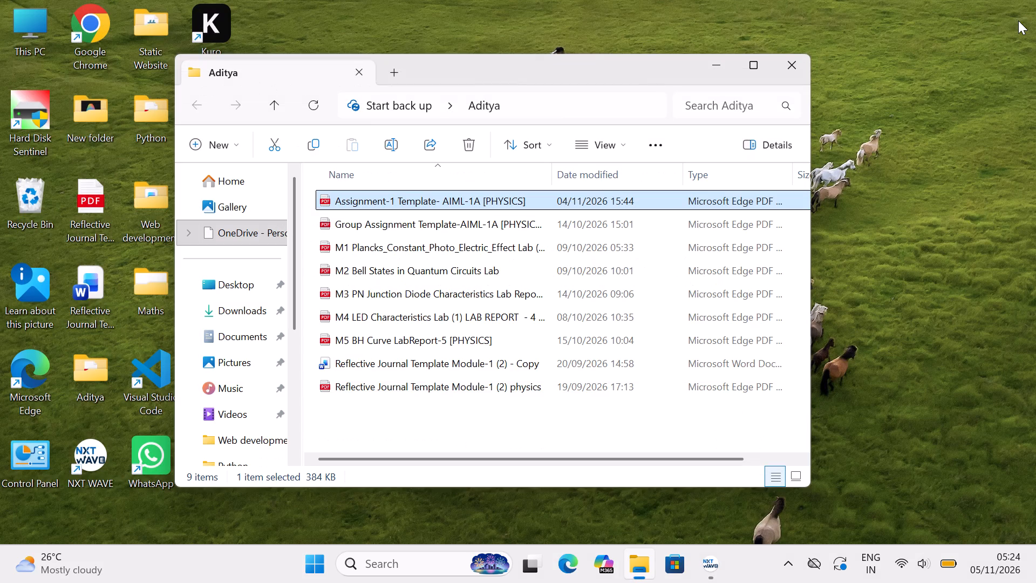
Open the Word version of Assignment-1 Template- AIML-1A [PHYSICS] from Documents, examine its answers and student details table, and close it.
left_click(245, 335)
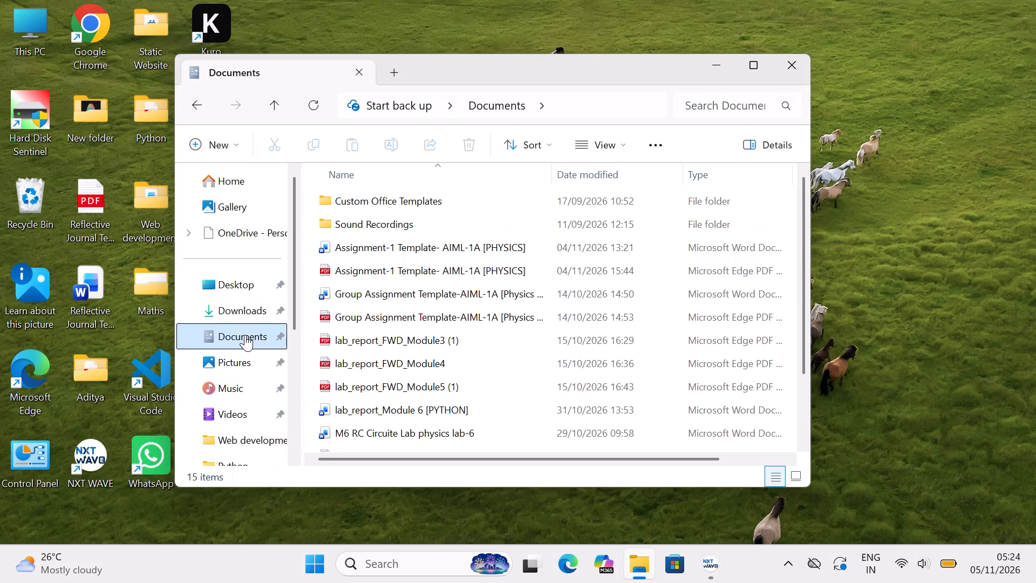
double_click(452, 255)
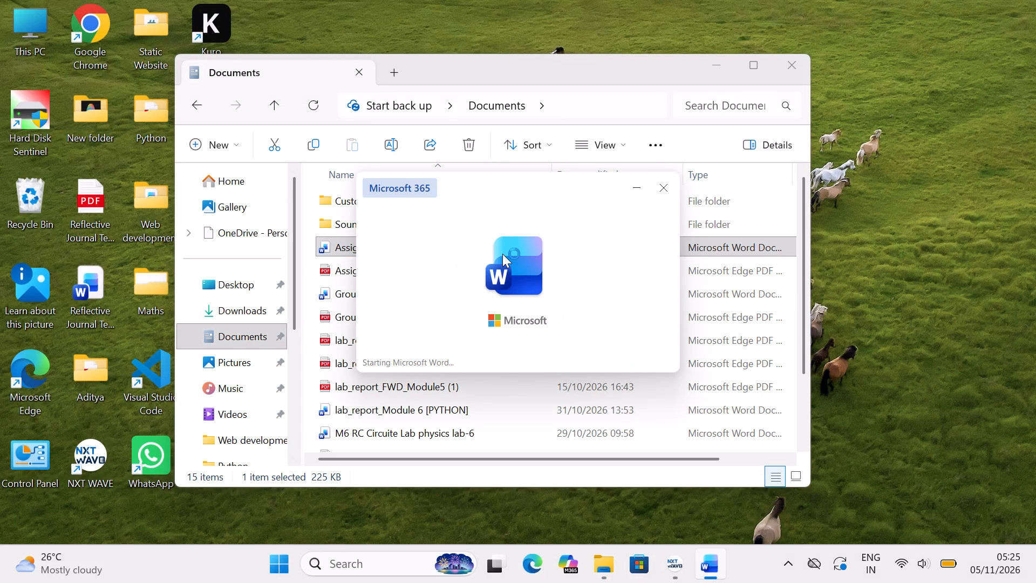
scroll(572, 310, "down", 8)
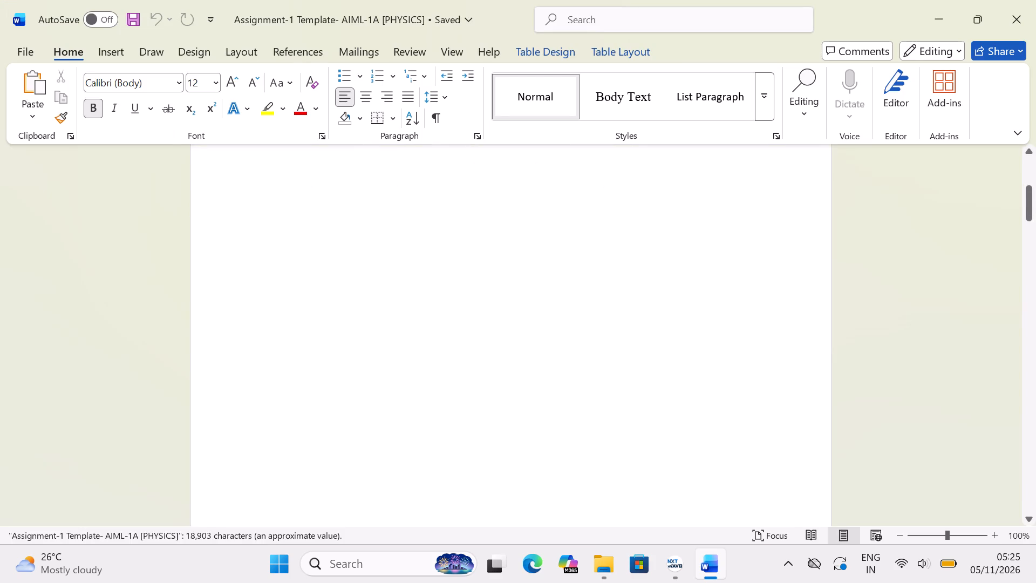
scroll(572, 310, "down", 6)
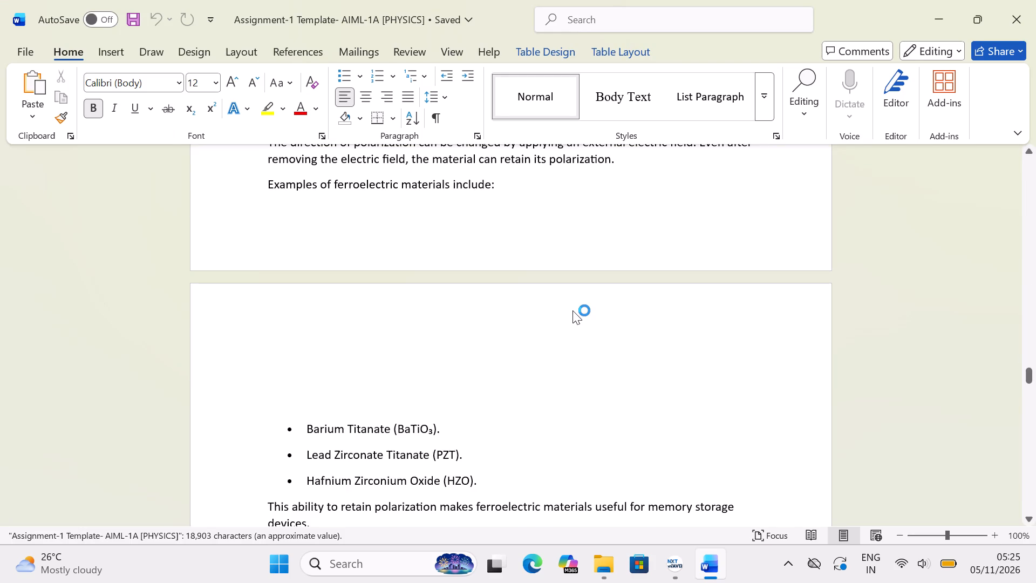
scroll(572, 310, "down", 8)
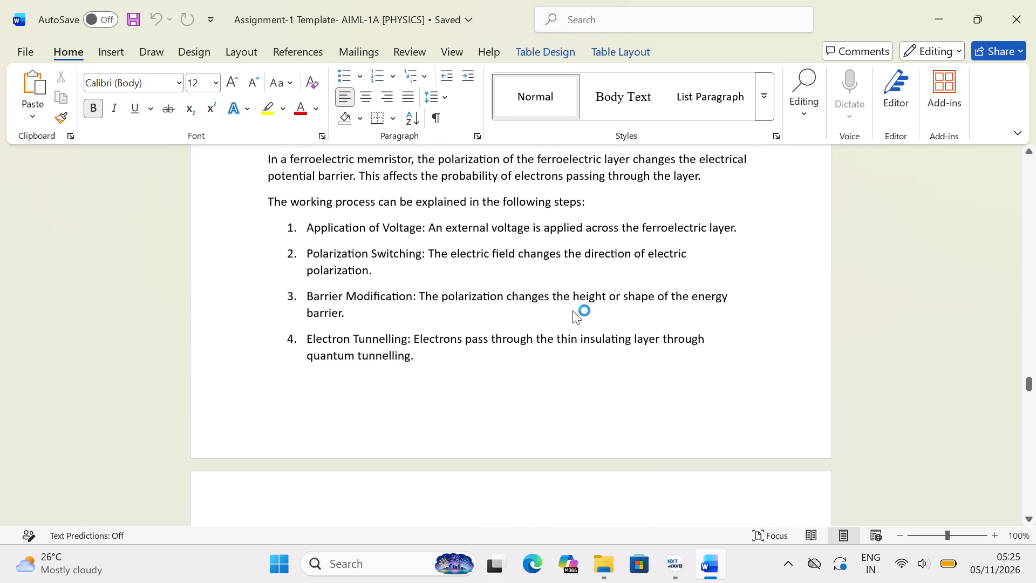
scroll(572, 310, "down", 6)
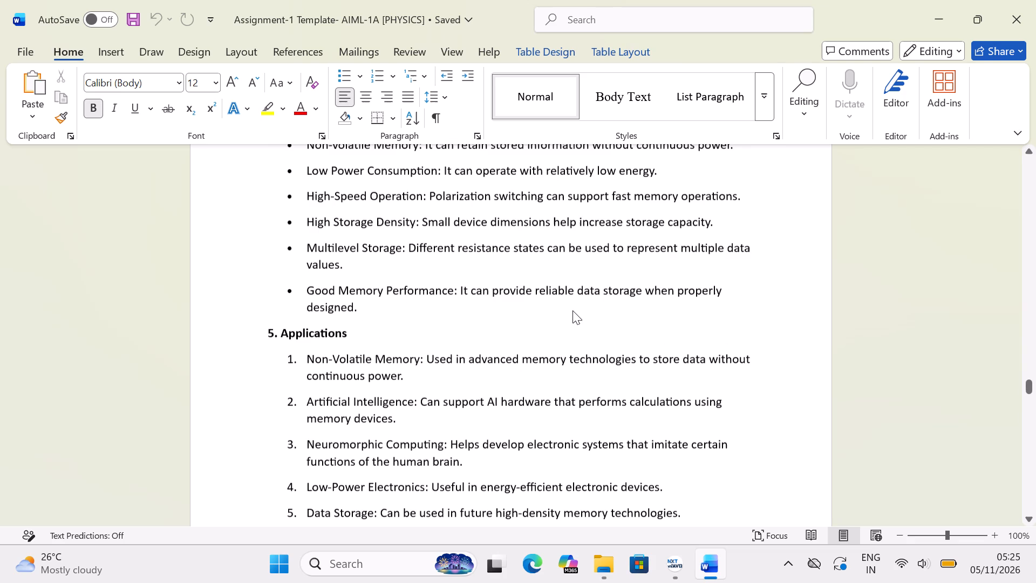
scroll(572, 310, "down", 4)
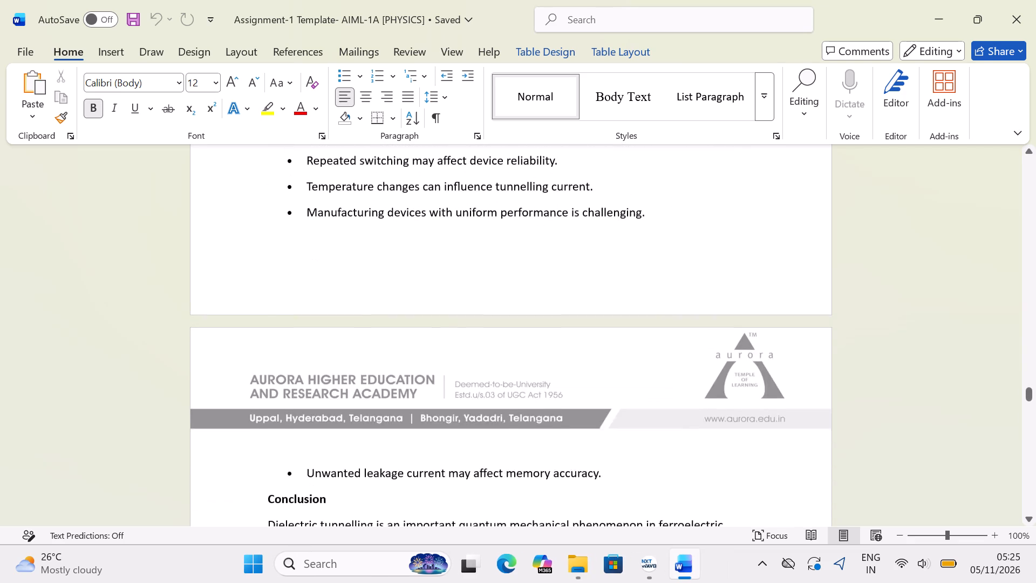
scroll(572, 310, "down", 1)
scroll(572, 310, "up", 10)
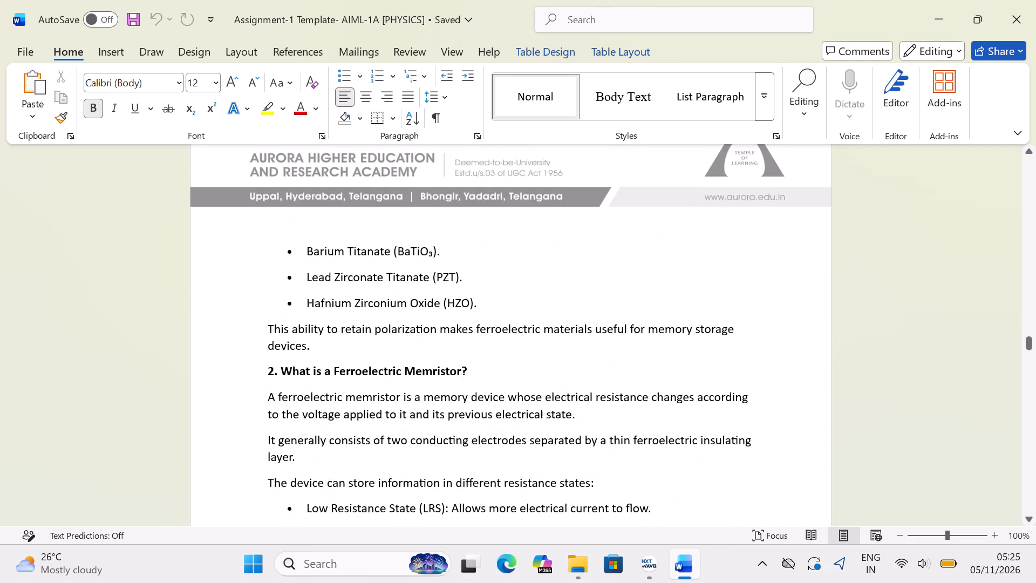
scroll(572, 310, "up", 6)
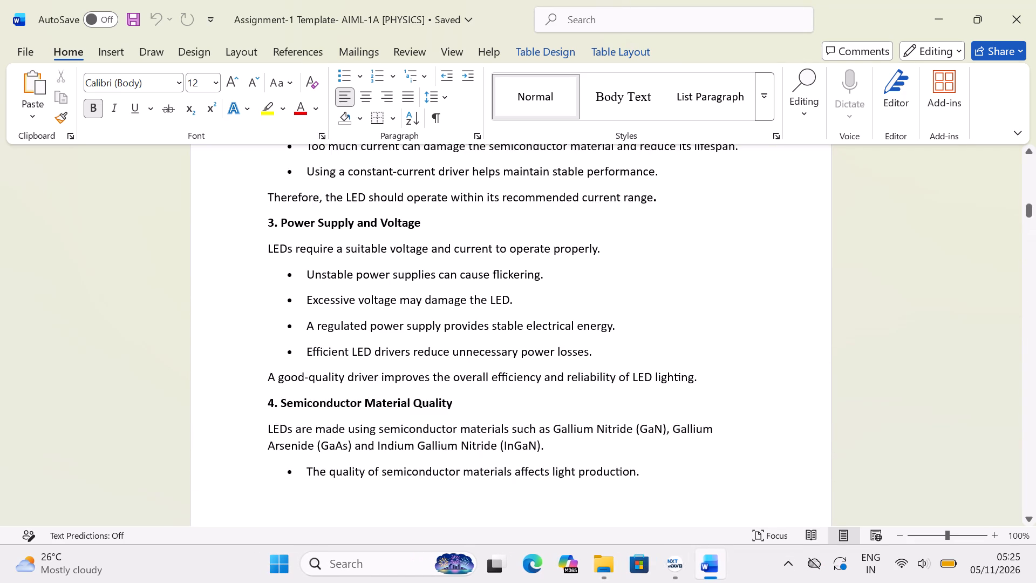
scroll(572, 310, "up", 2)
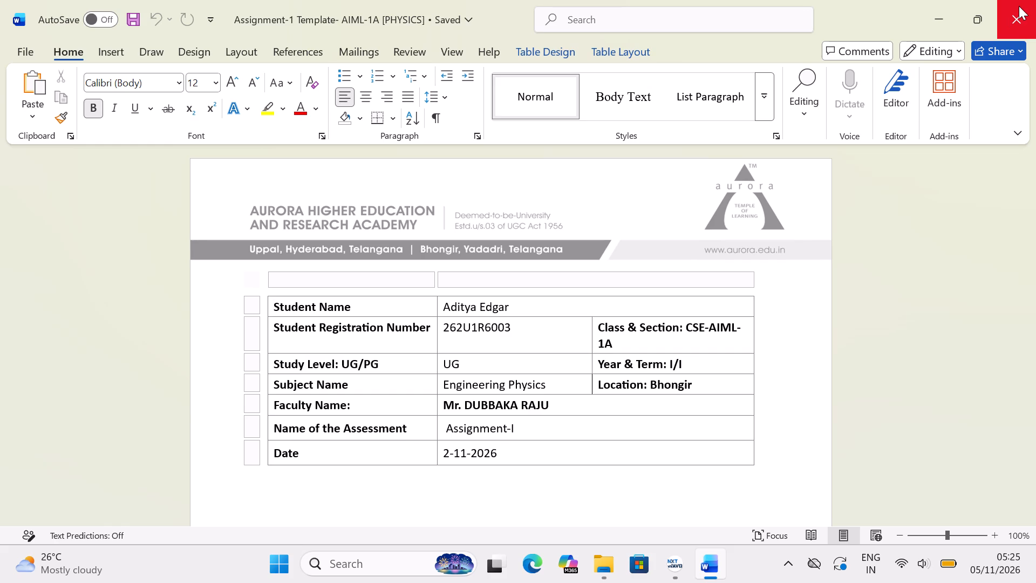
left_click(1019, 6)
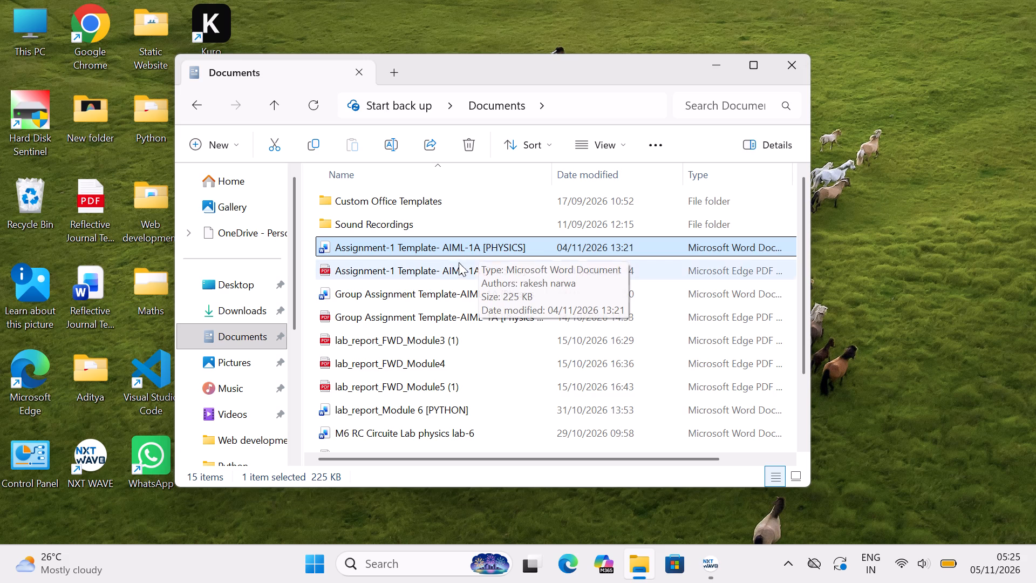
Open the M7 Youngs Double Slit Lab template from Documents and look through it down to the Result and Discussion sections.
scroll(444, 379, "down", 4)
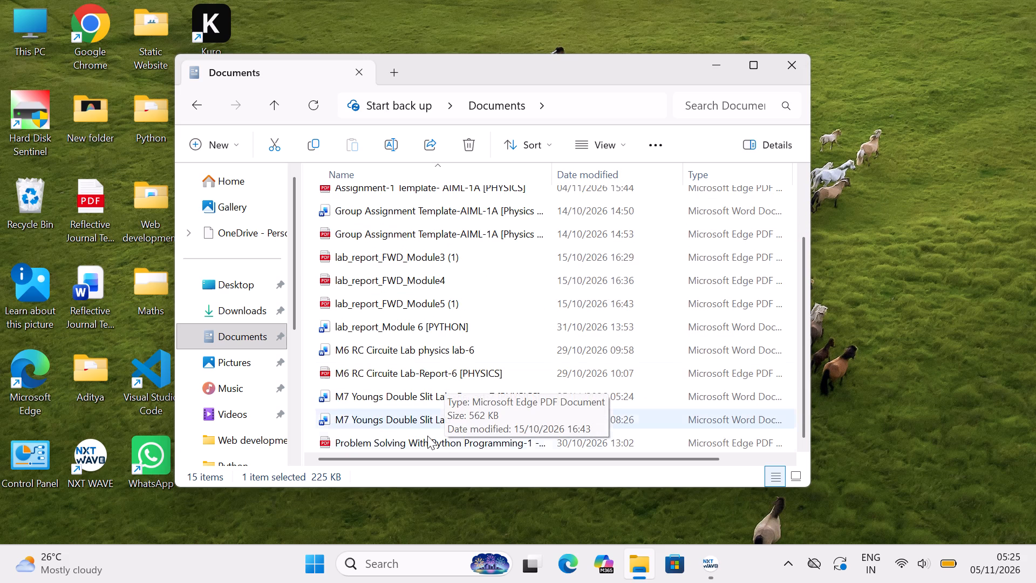
double_click(427, 425)
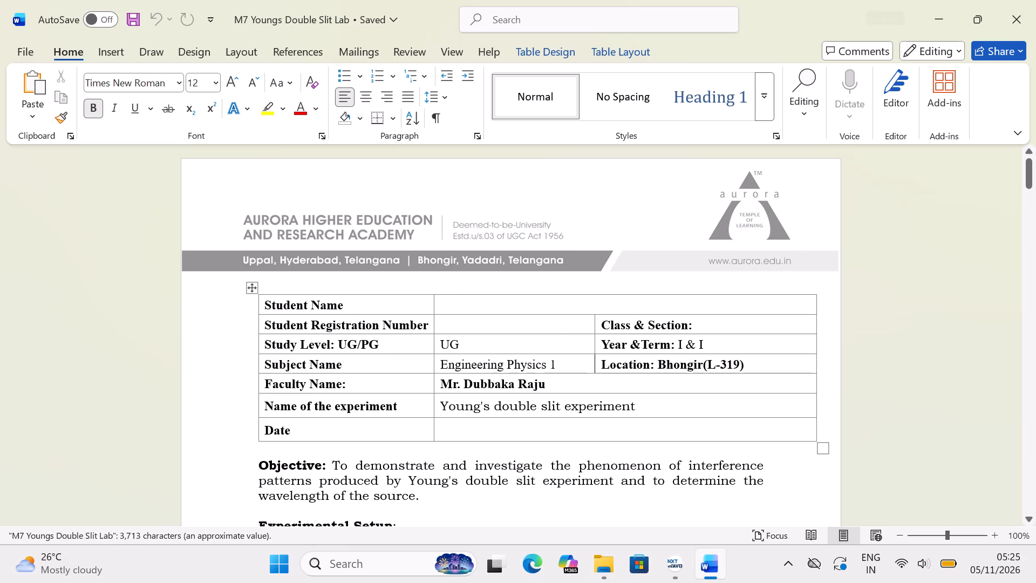
scroll(488, 361, "down", 3)
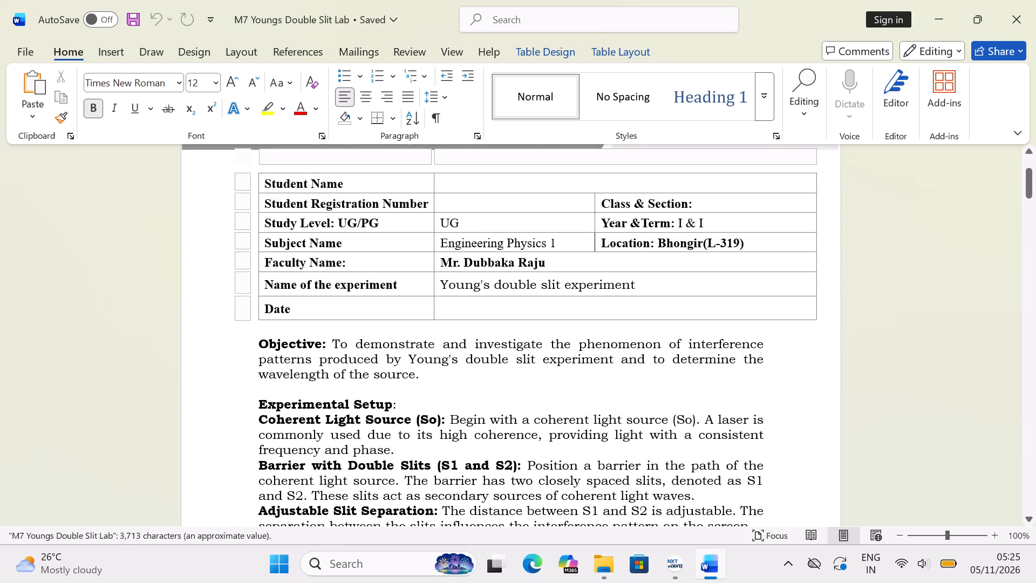
scroll(488, 361, "down", 12)
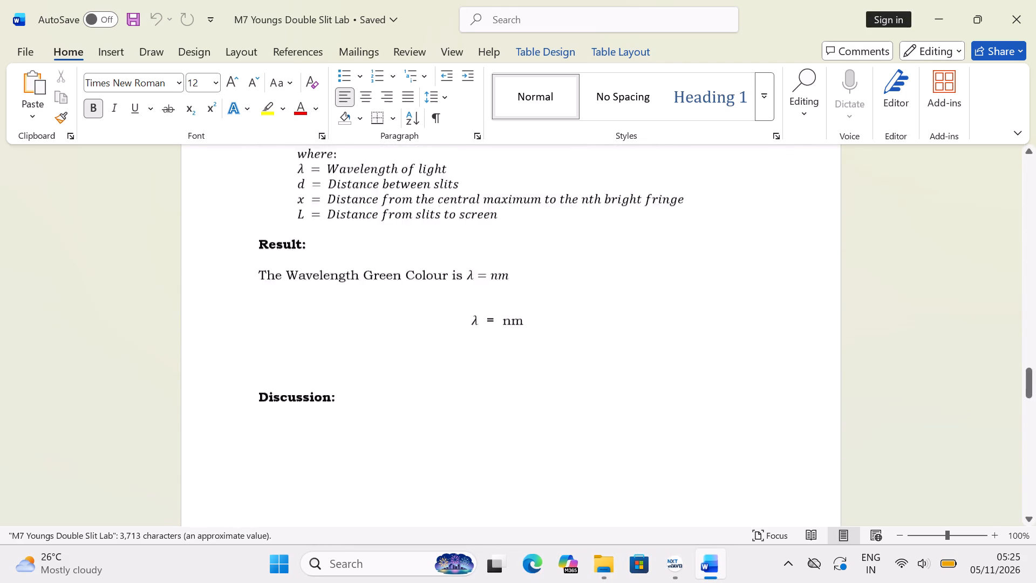
scroll(488, 361, "up", 1)
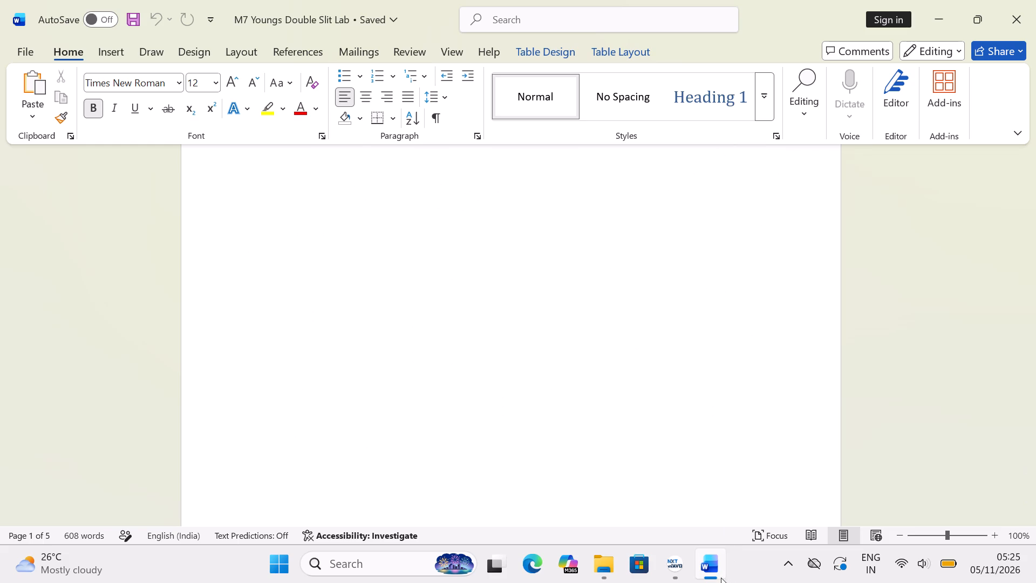
Open M7 Youngs Double Slit Lab -Report-7 [PHYSICS] from Documents and review it from the student details to the Viva Voce questions.
left_click(702, 566)
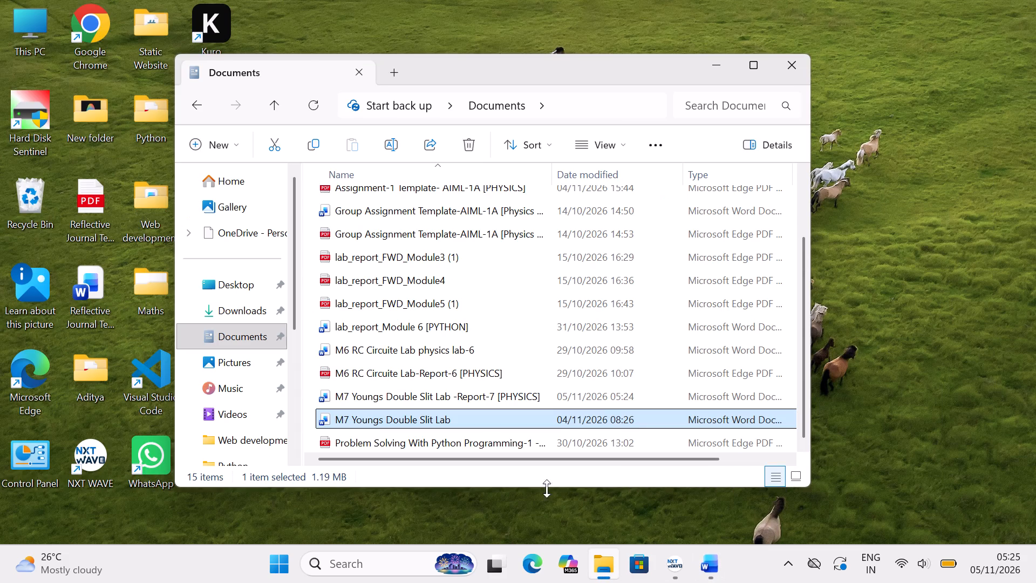
double_click(504, 396)
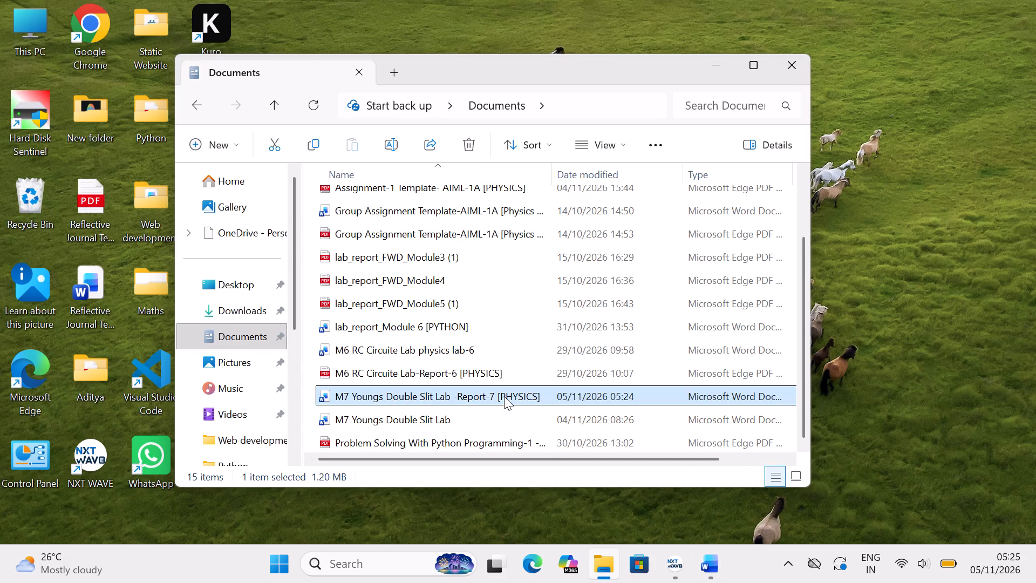
scroll(541, 361, "up", 2)
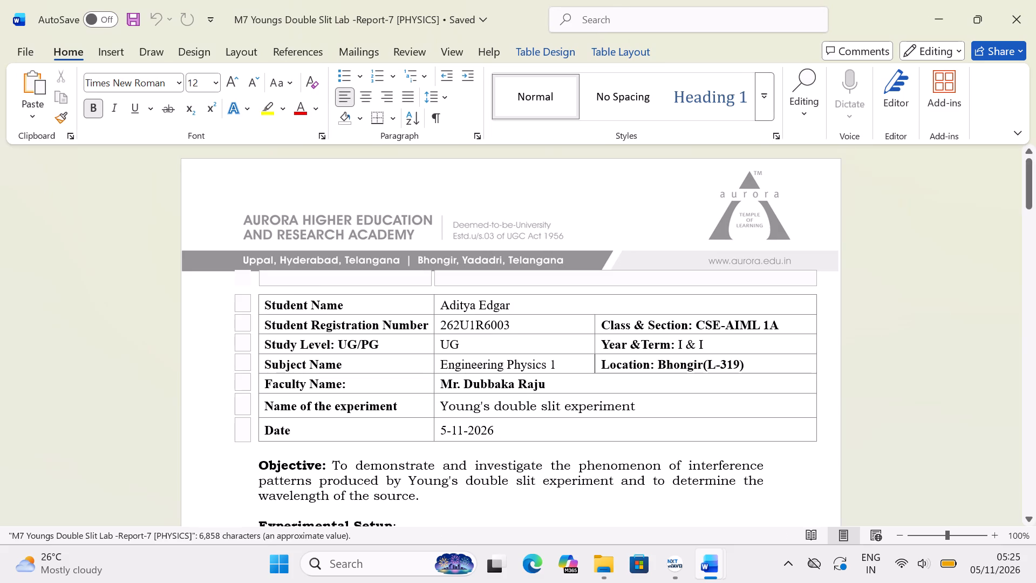
scroll(541, 361, "down", 8)
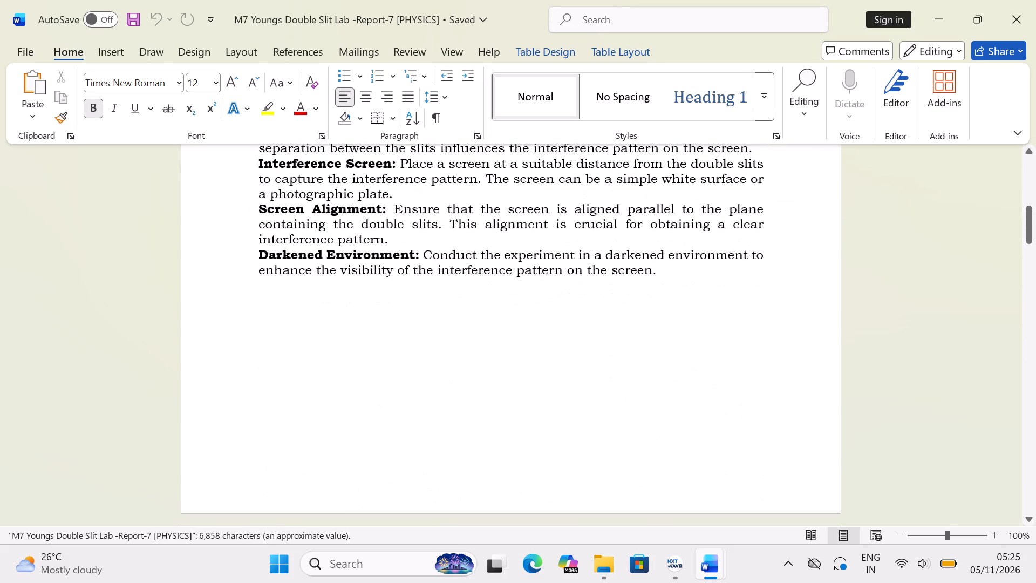
scroll(541, 361, "down", 7)
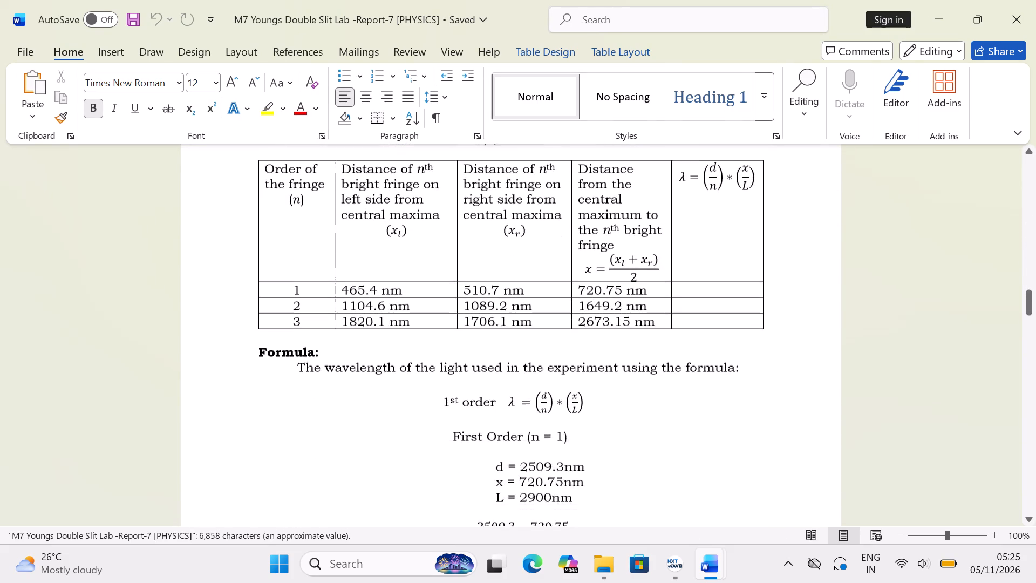
scroll(541, 361, "down", 8)
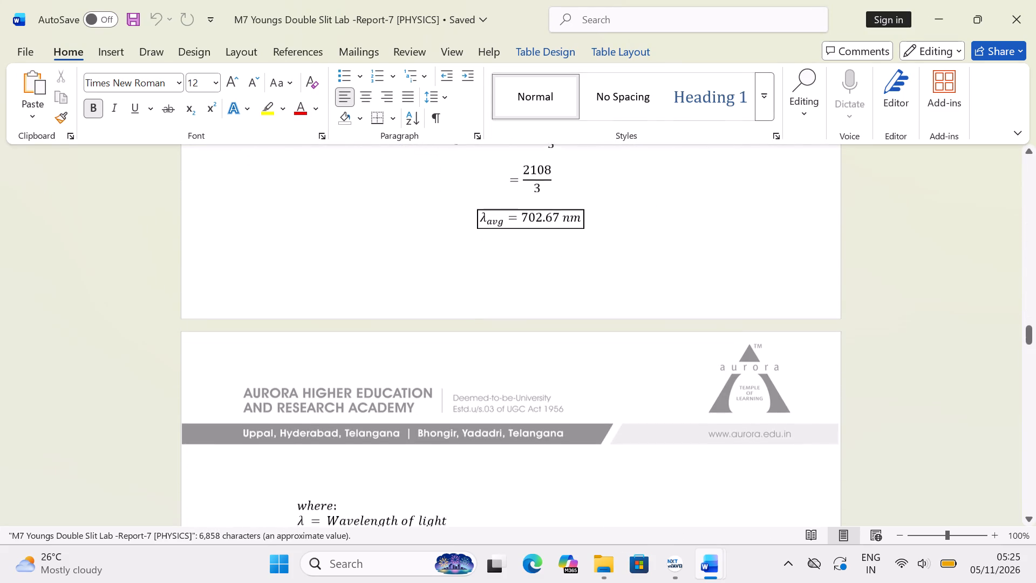
scroll(541, 361, "down", 7)
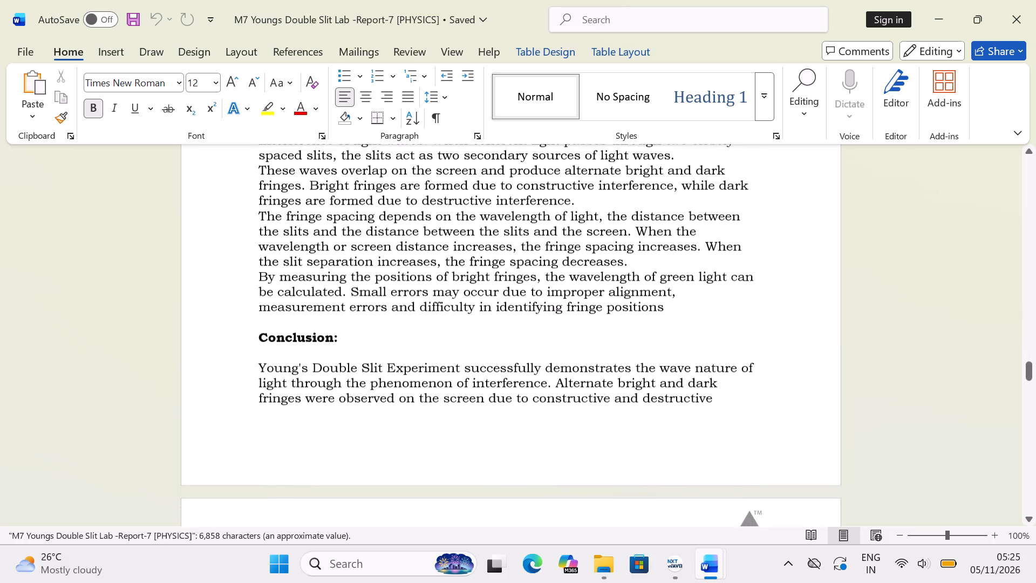
scroll(541, 361, "down", 2)
scroll(547, 254, "down", 4, "ctrl")
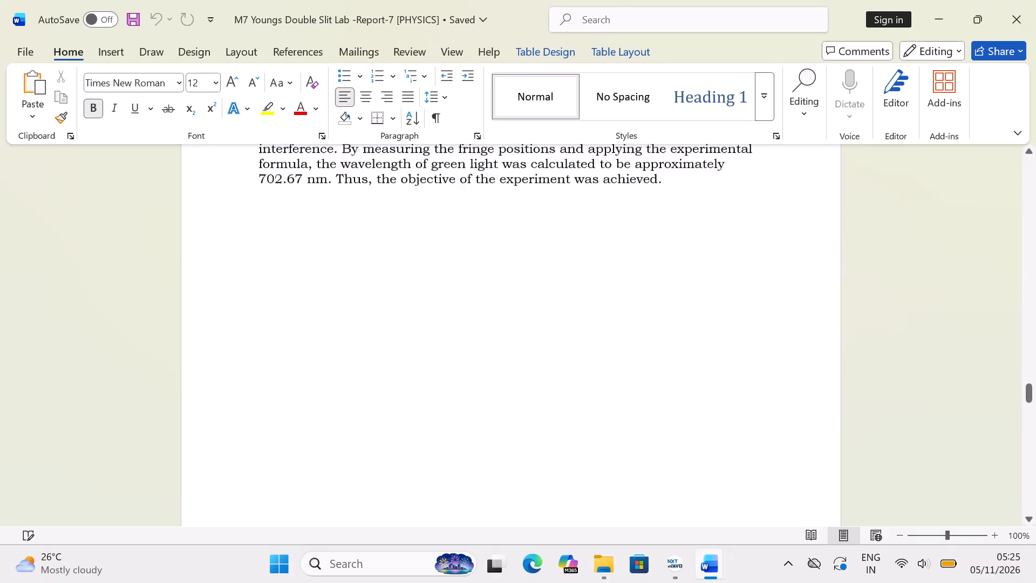
scroll(547, 254, "down", 5, "ctrl")
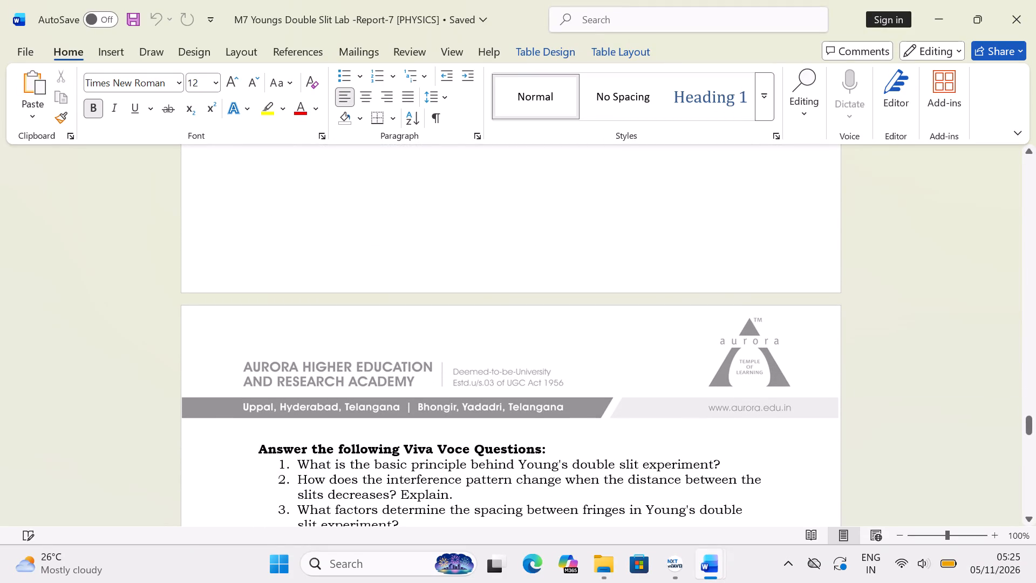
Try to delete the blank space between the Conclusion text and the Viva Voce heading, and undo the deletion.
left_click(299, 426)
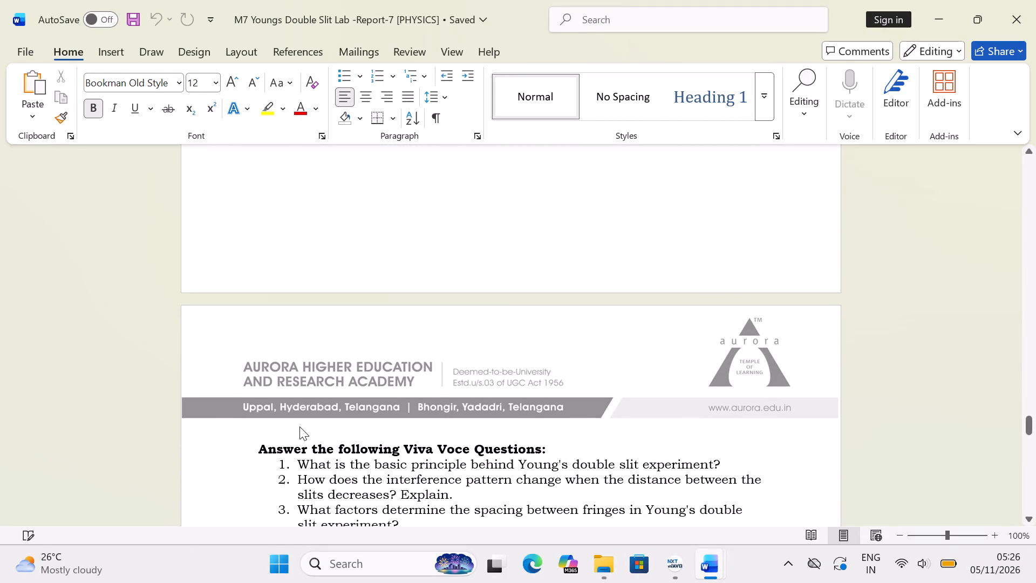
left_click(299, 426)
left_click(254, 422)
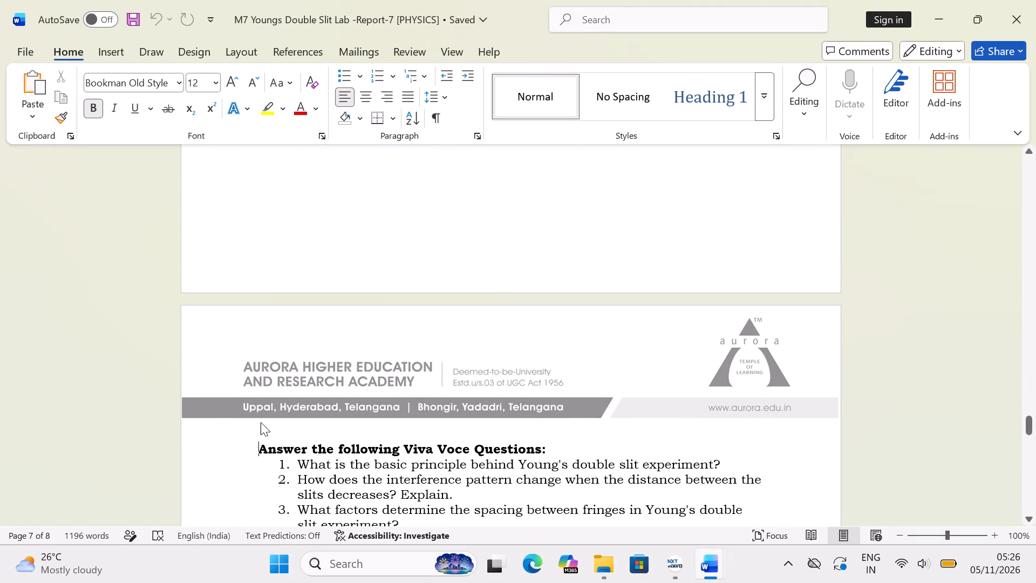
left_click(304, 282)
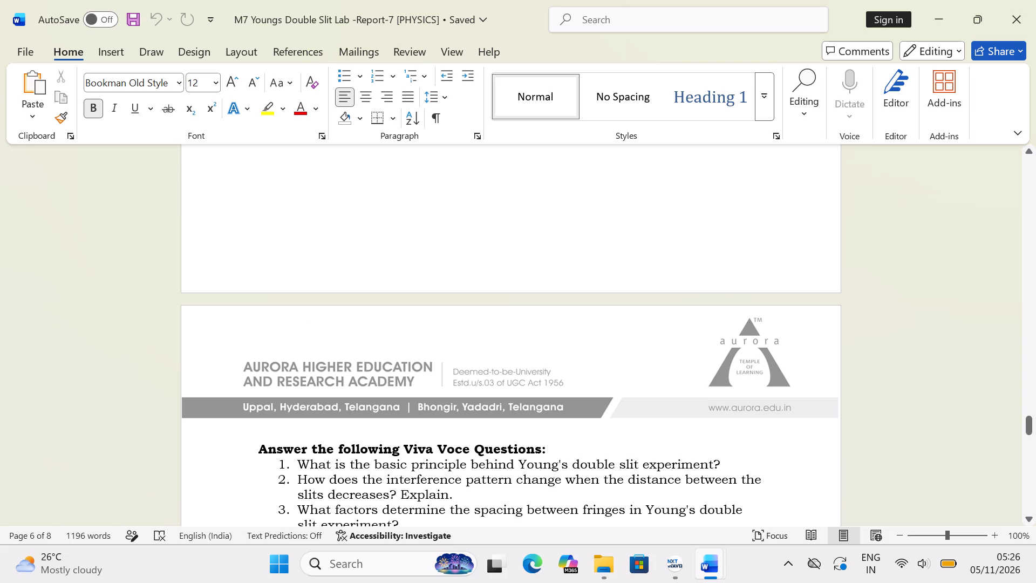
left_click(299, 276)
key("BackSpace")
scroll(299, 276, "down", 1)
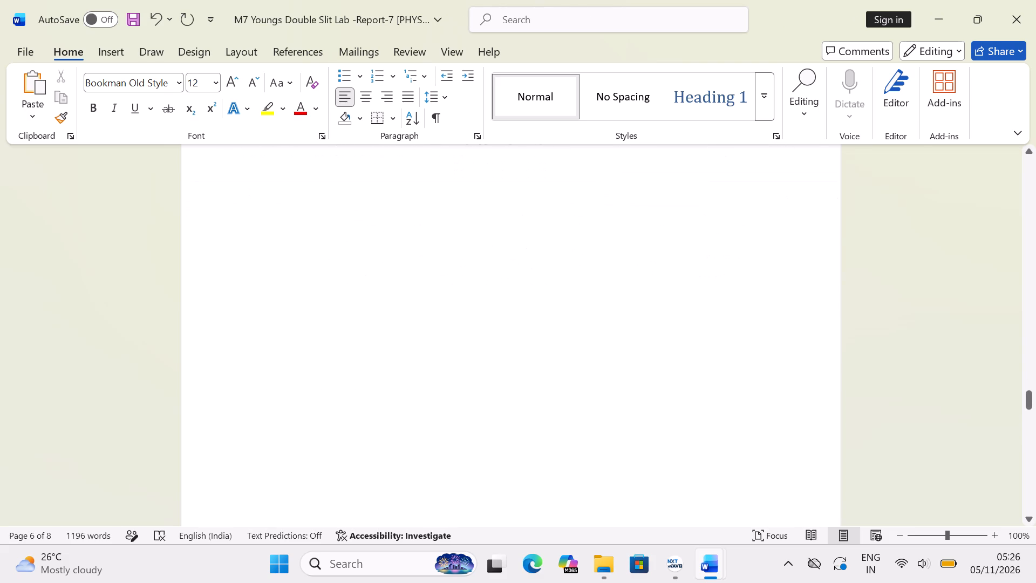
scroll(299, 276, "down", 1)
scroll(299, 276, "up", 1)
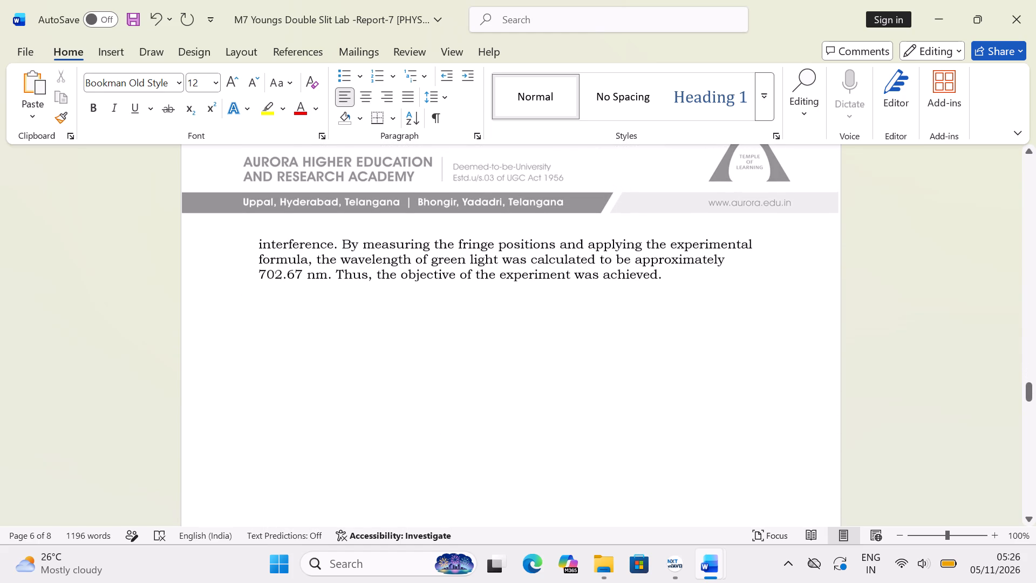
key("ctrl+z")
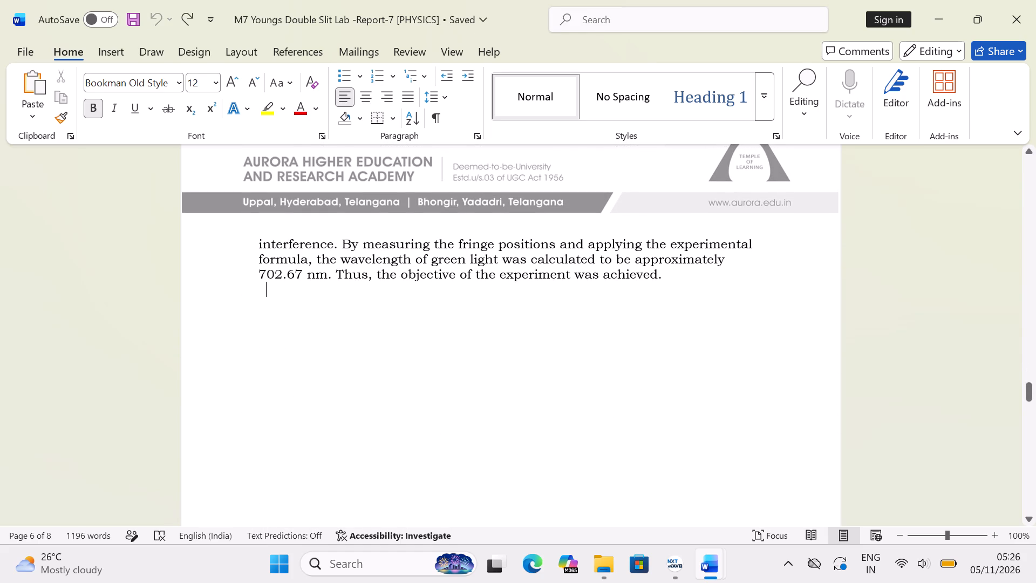
Pull the Viva Voce Questions heading up from its separate page to below the Conclusion text, leaving two blank lines between them.
scroll(333, 347, "down", 7)
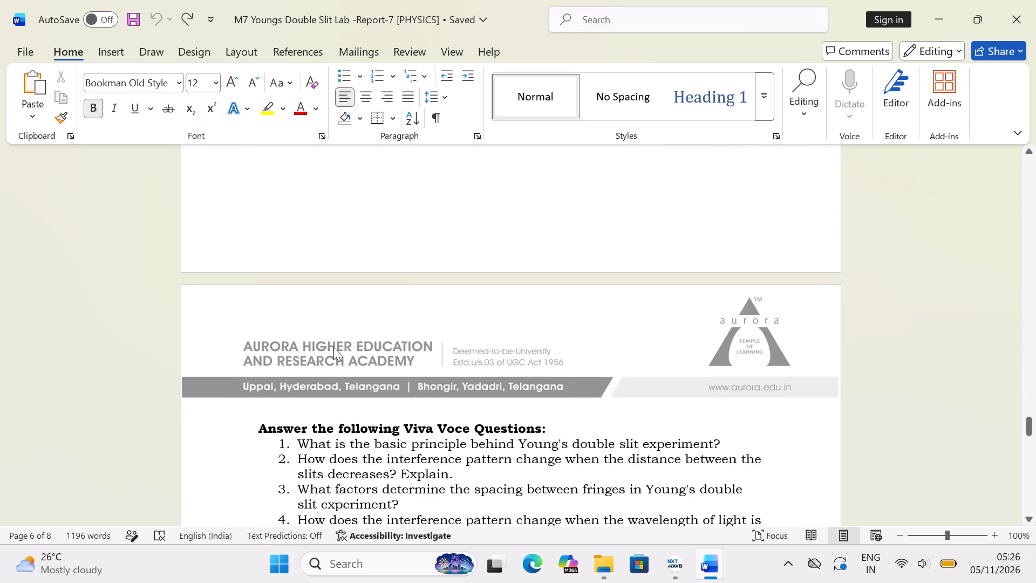
left_click(255, 424)
key("BackSpace")
key("BackSpace")
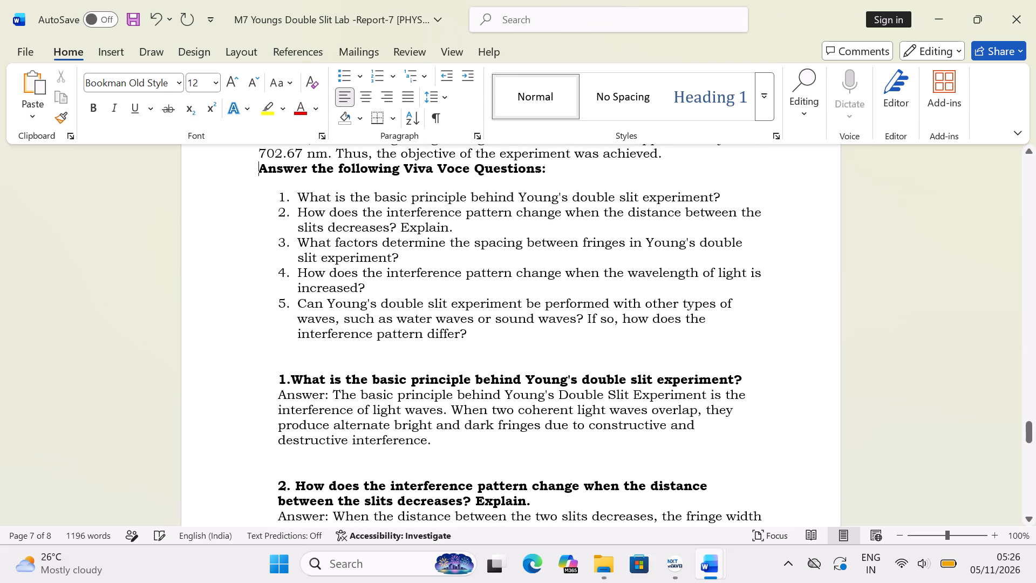
scroll(255, 424, "up", 2)
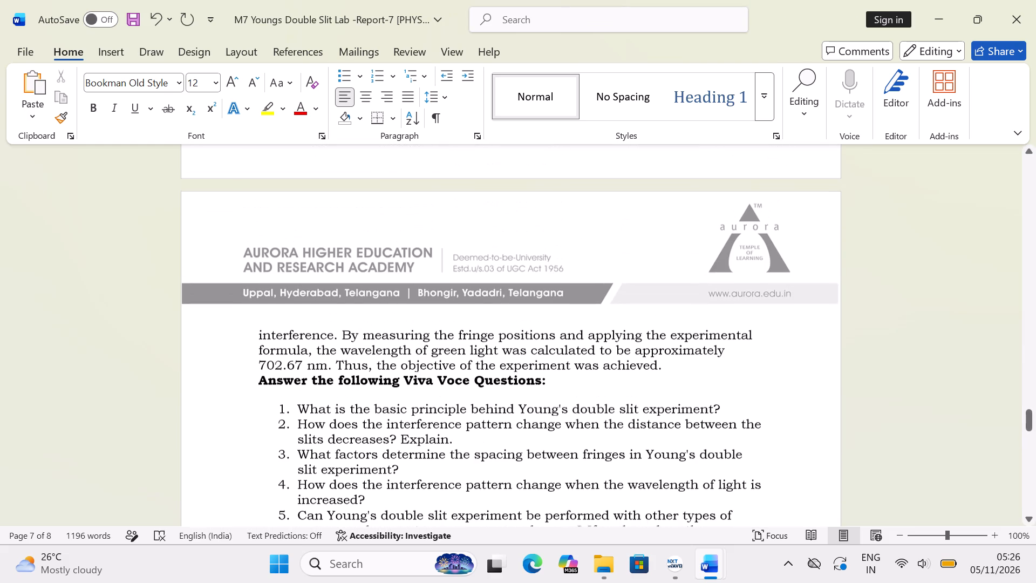
scroll(255, 424, "up", 1)
left_click(672, 368)
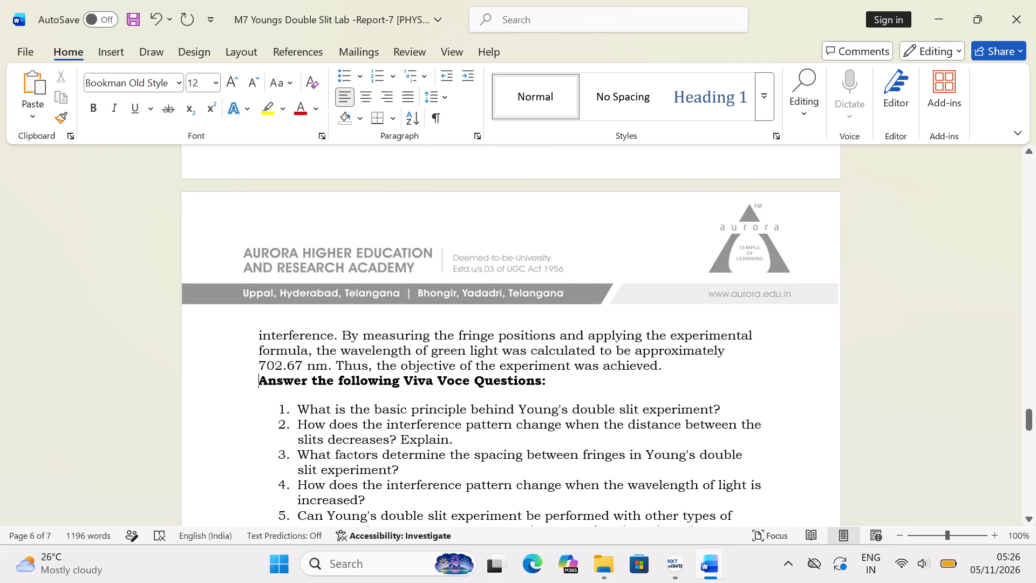
key("Return")
key("Return")
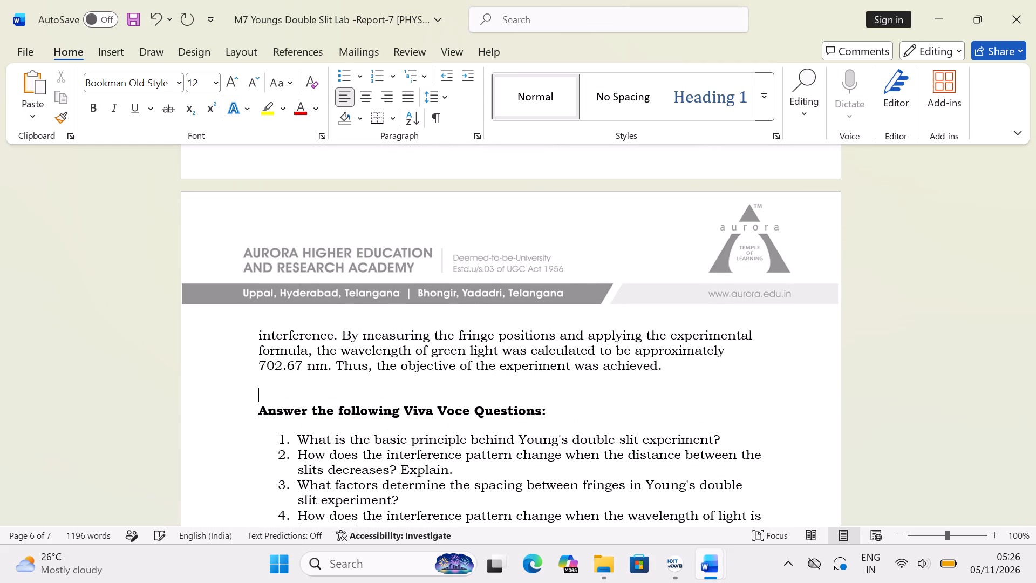
Review the viva questions and answers to the end of the report, and look back over the Result and Discussion sections.
scroll(672, 368, "down", 3)
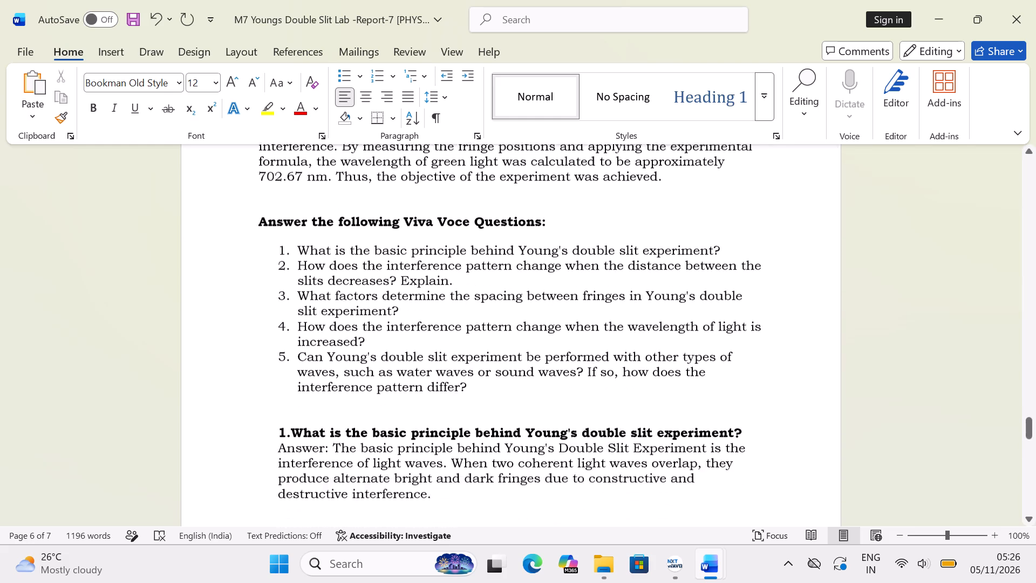
scroll(672, 368, "down", 6)
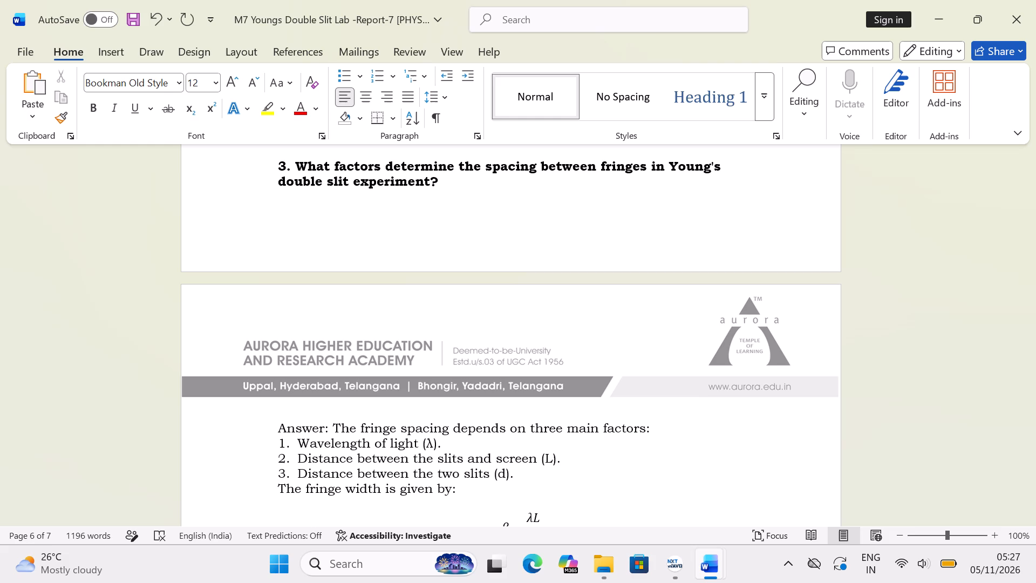
scroll(672, 368, "up", 4)
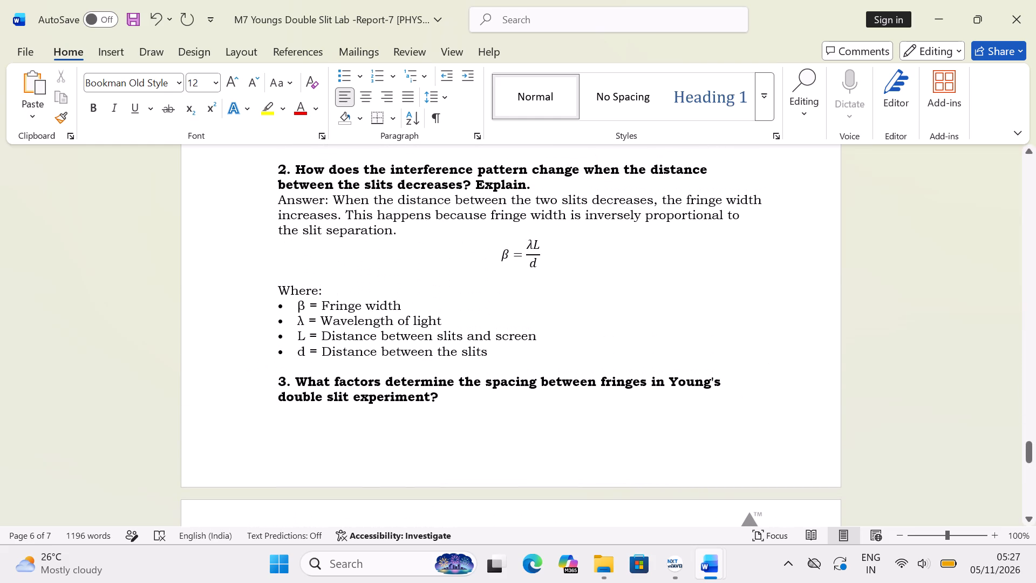
scroll(672, 368, "up", 1)
scroll(672, 368, "down", 4)
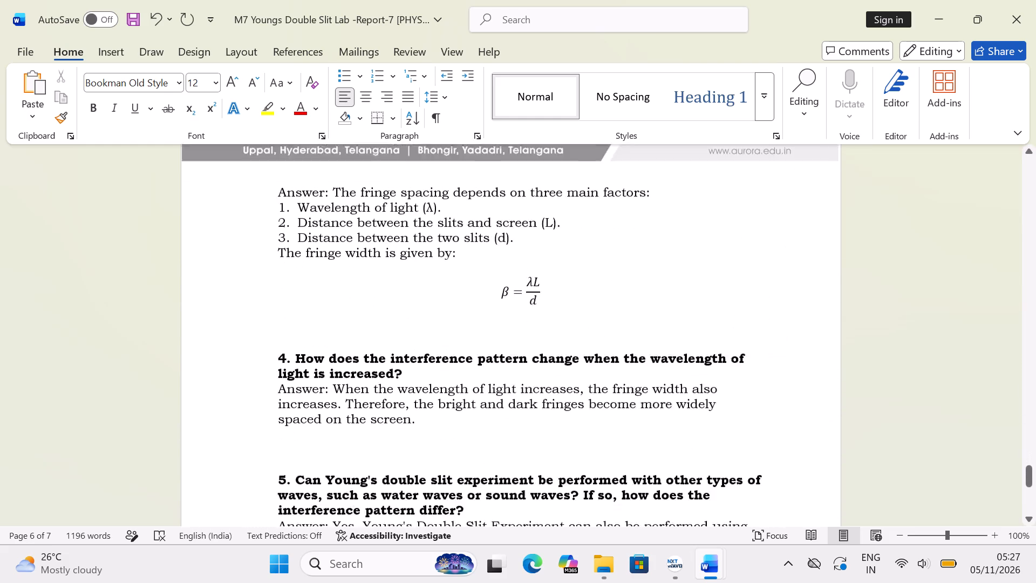
scroll(672, 368, "down", 6)
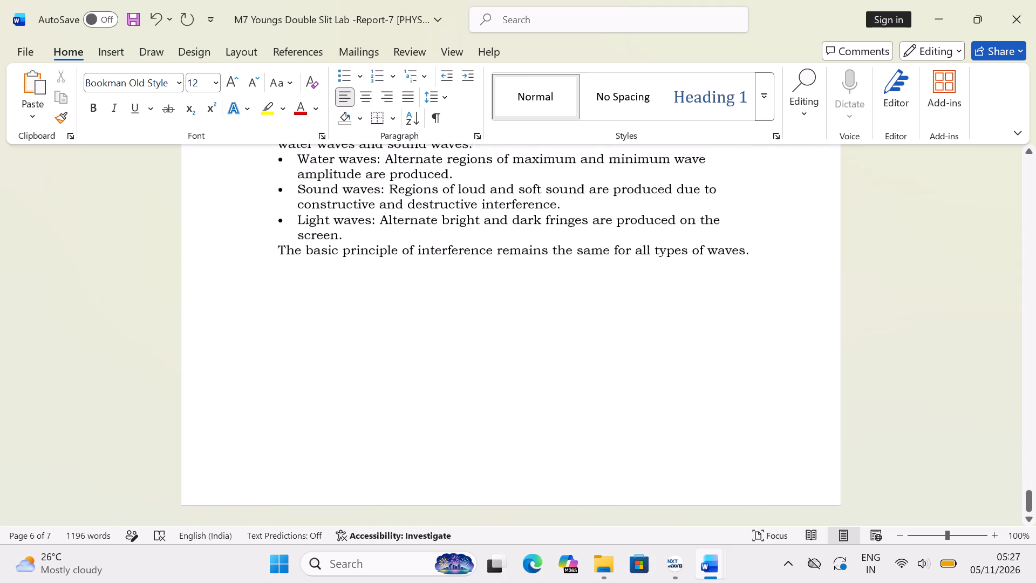
scroll(672, 368, "down", 2)
scroll(672, 368, "up", 7)
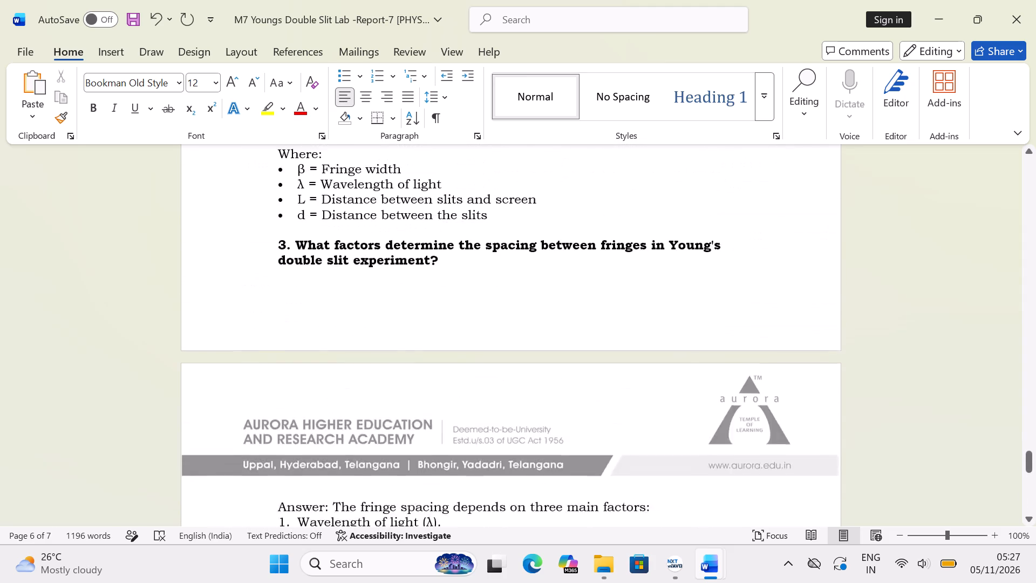
scroll(672, 368, "up", 3)
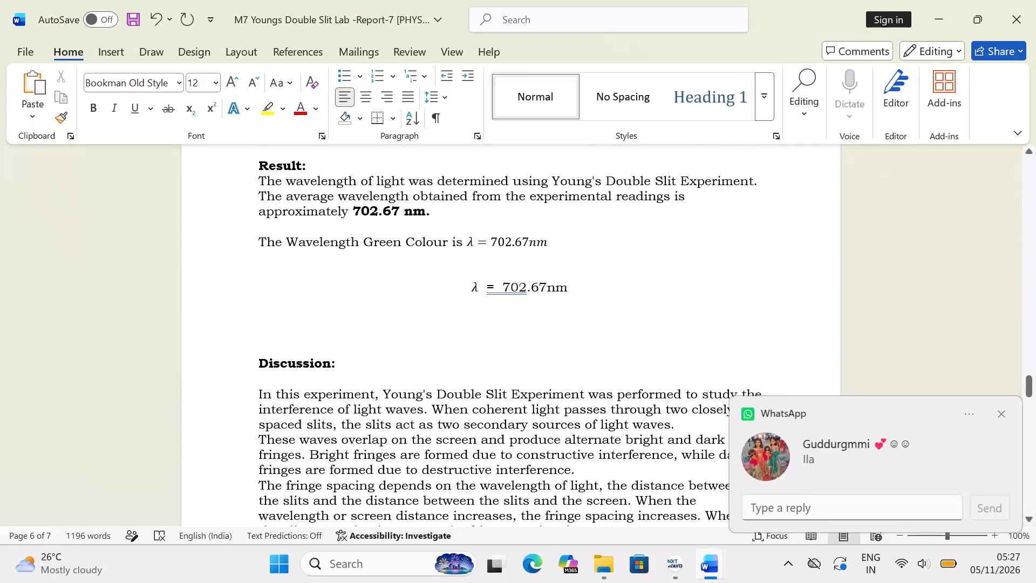
left_click(1000, 412)
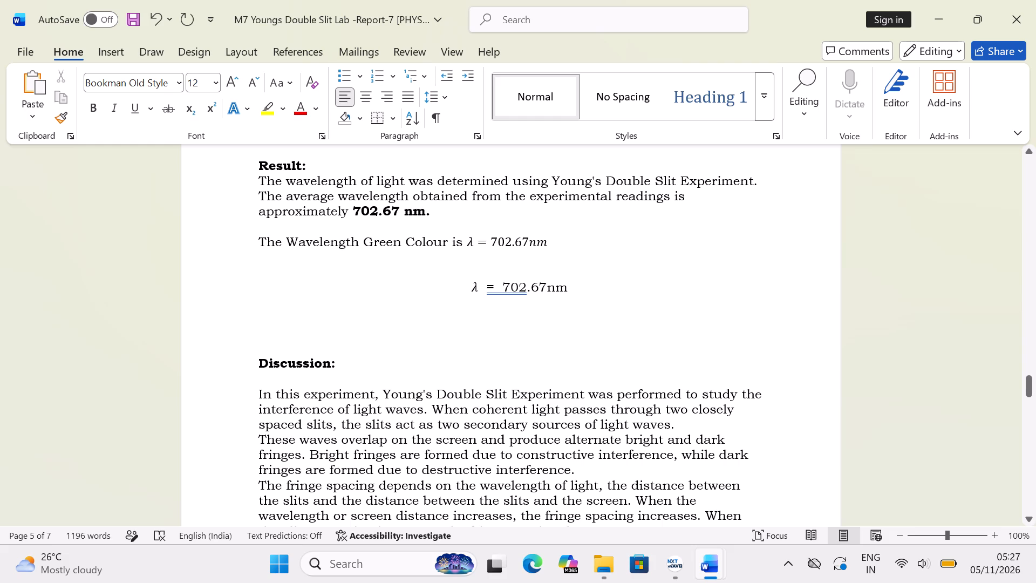
left_click_drag(663, 356, 223, 267)
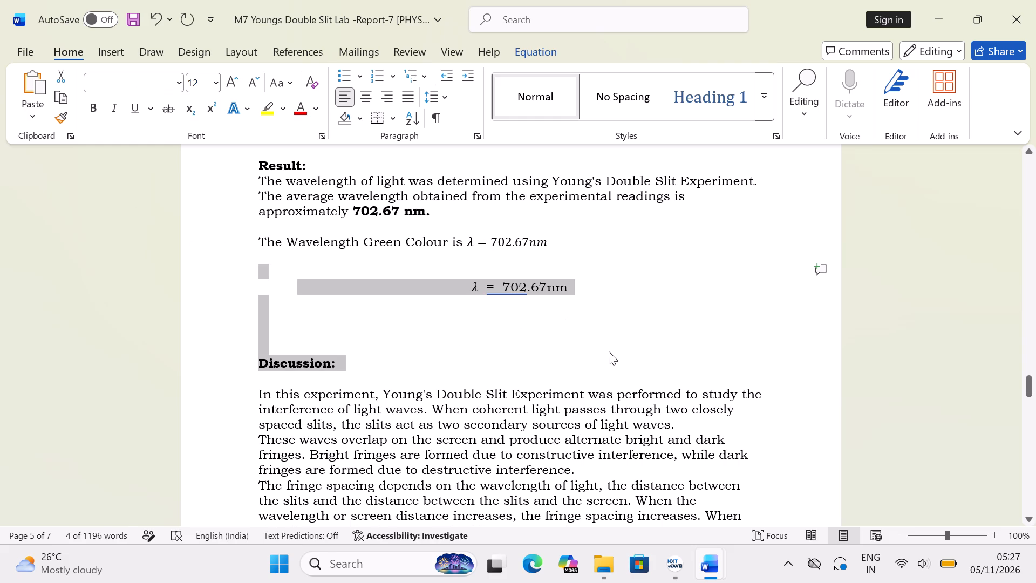
left_click(609, 351)
Save the report as a Word document in Documents under the name M7 Youngs Double Slit Lab -Report-7 [PHYSICS].
left_click(21, 44)
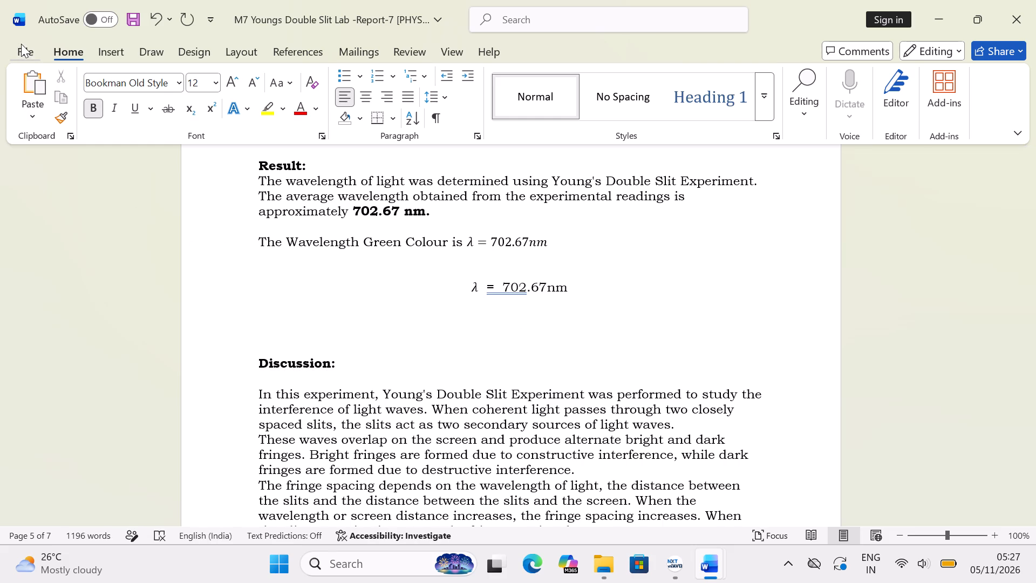
left_click(67, 300)
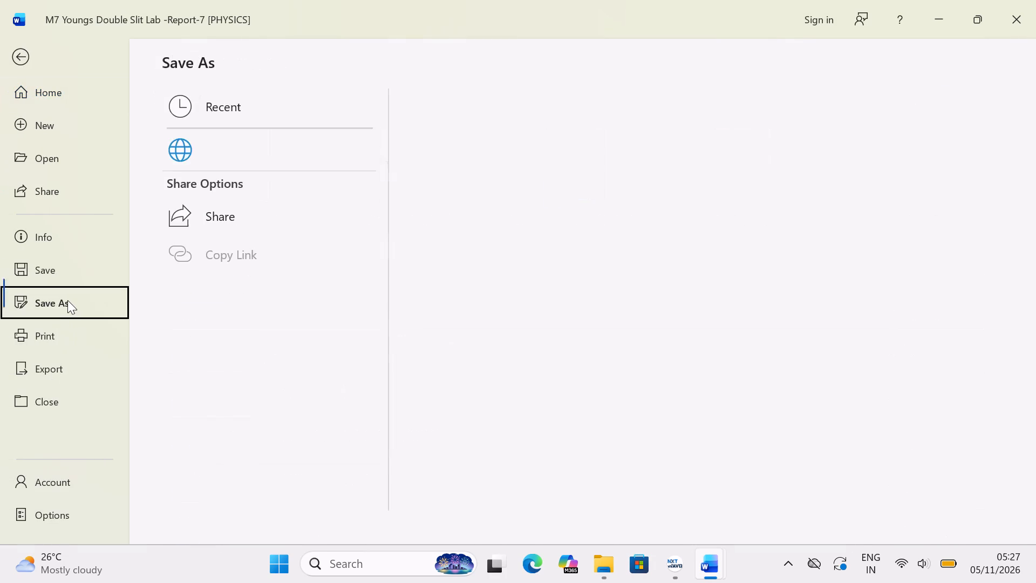
left_click(220, 379)
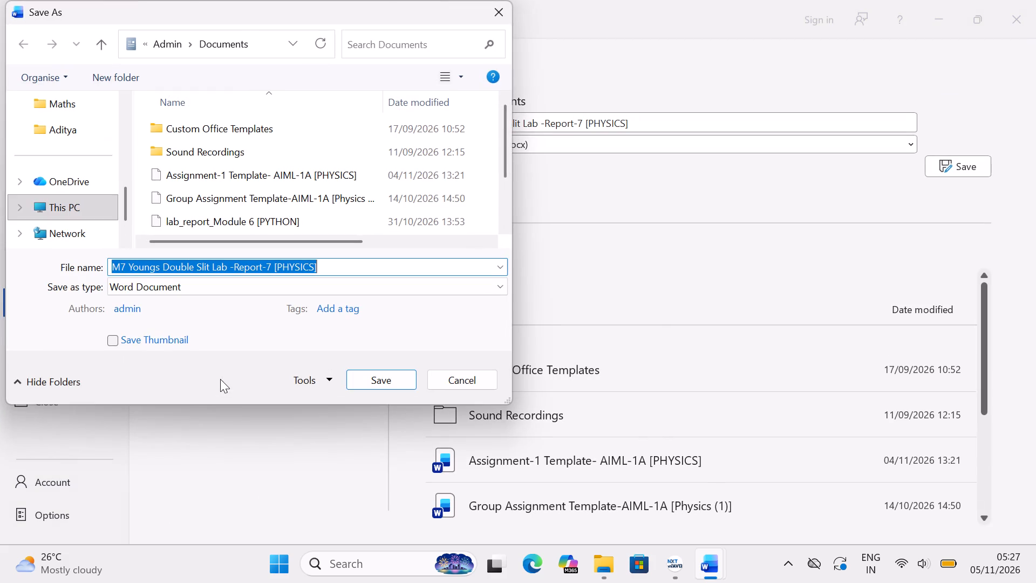
left_click(369, 378)
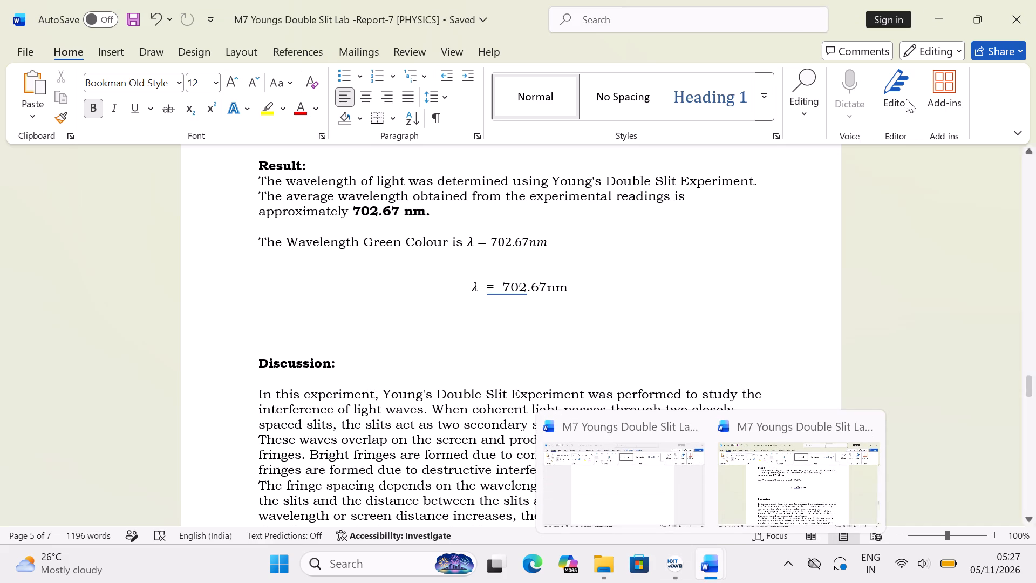
Close the saved lab report and the M7 Youngs Double Slit Lab template to return to the Documents folder.
left_click(1014, 16)
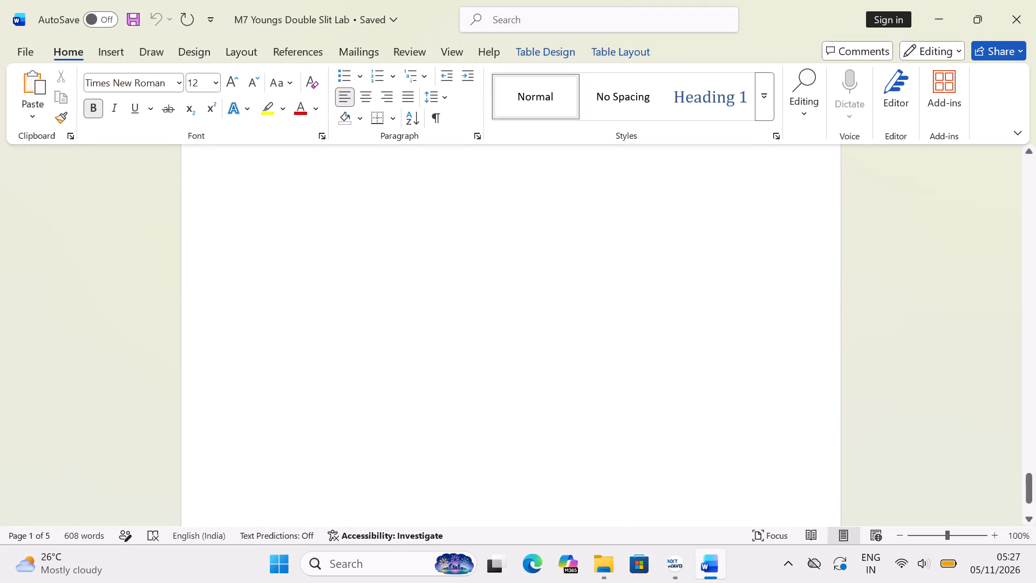
left_click(1011, 12)
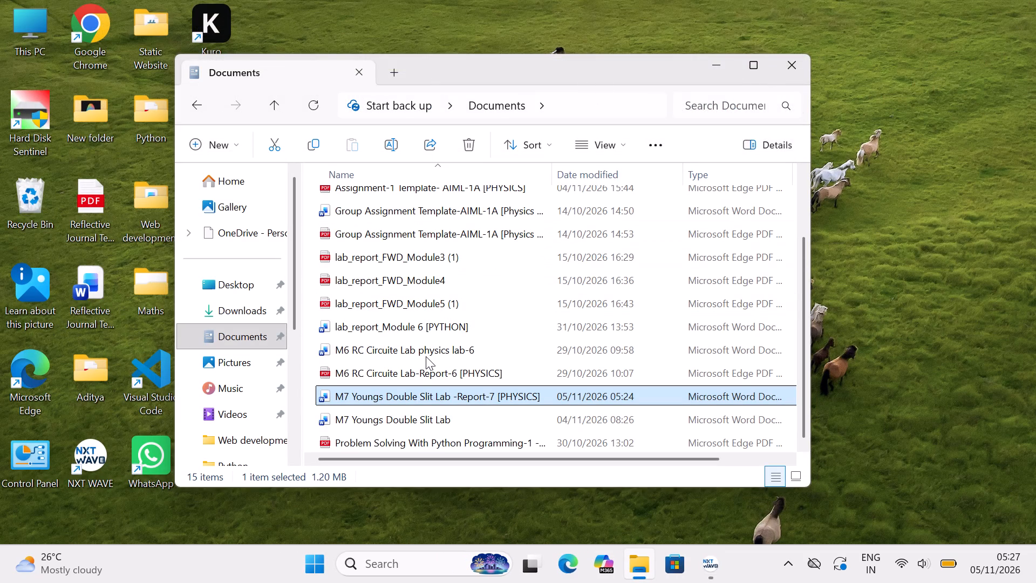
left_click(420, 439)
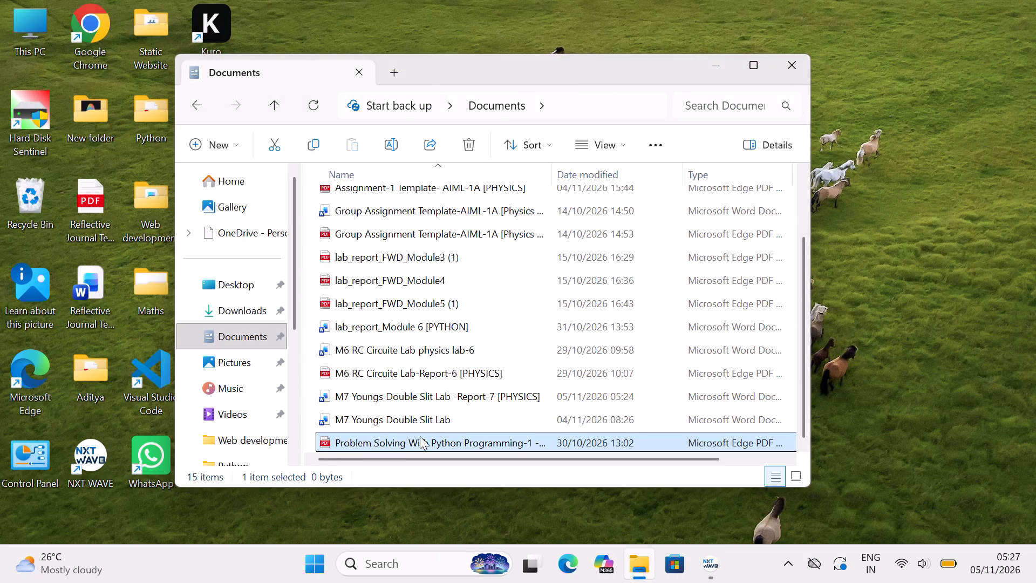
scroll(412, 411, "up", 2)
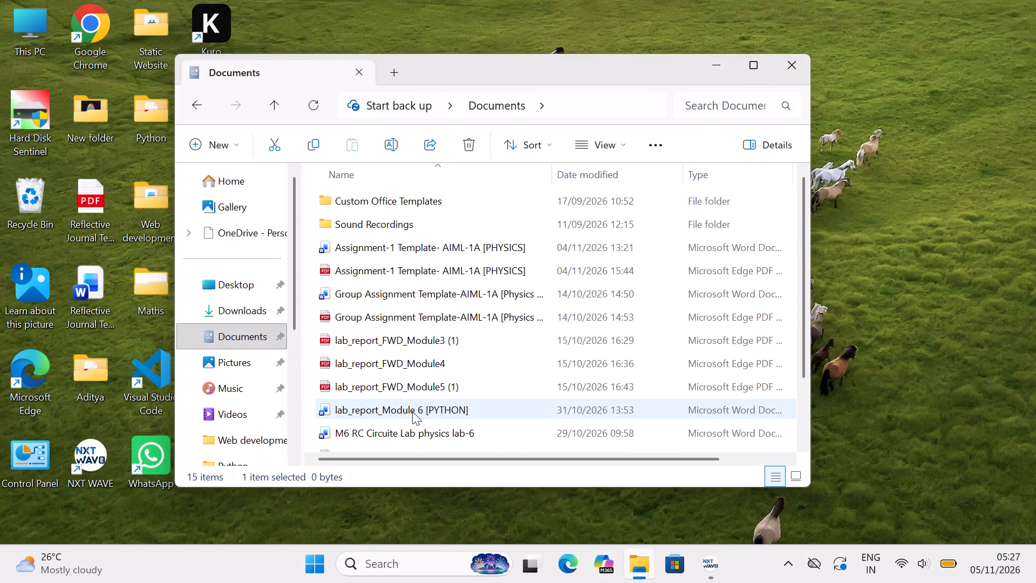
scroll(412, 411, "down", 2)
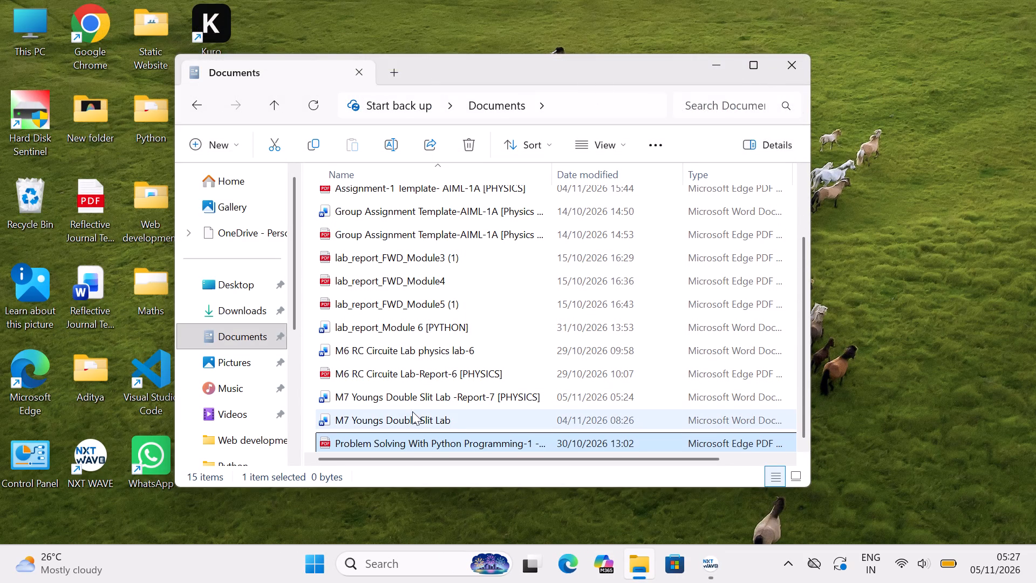
Open the Word document M7 Youngs Double Slit Lab -Report-7 [PHYSICS] from the Documents folder.
scroll(477, 394, "down", 1)
left_click(477, 394)
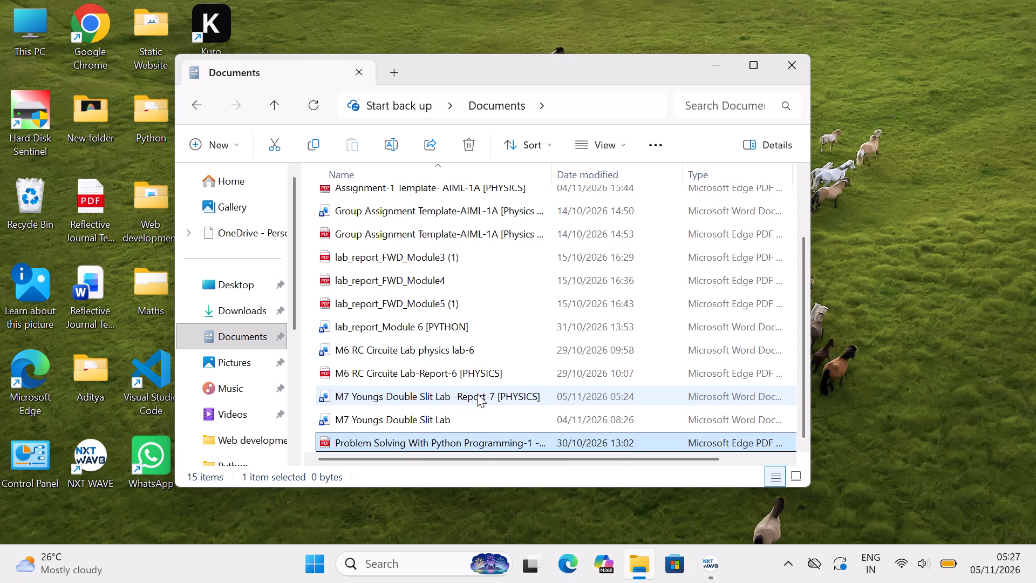
scroll(477, 394, "up", 1)
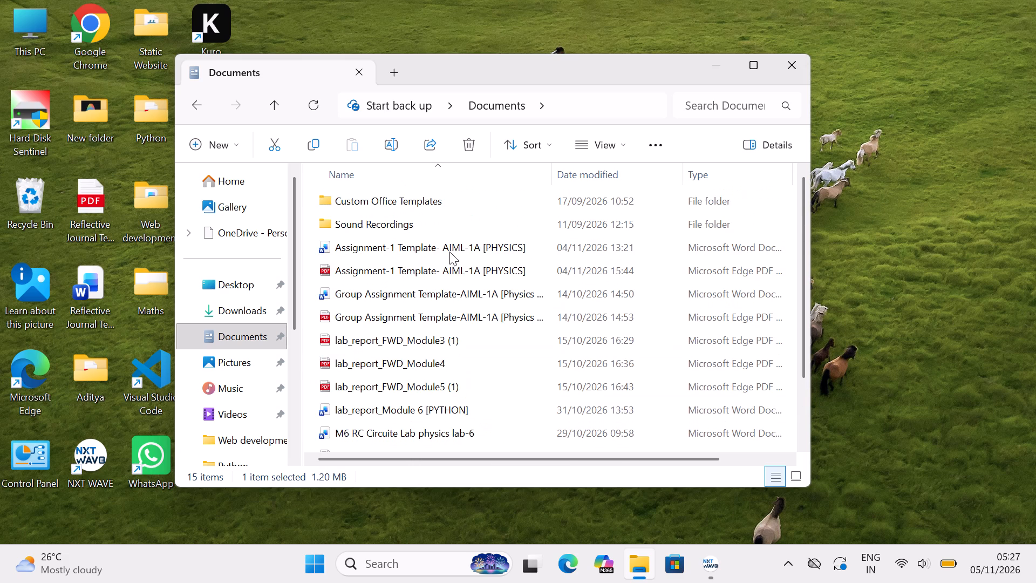
scroll(466, 425, "down", 2)
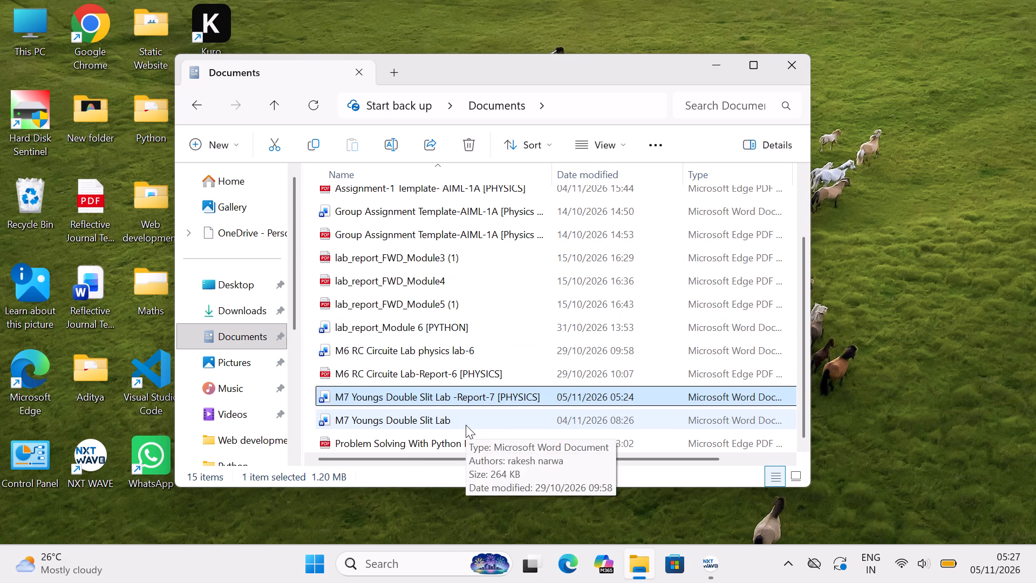
double_click(512, 396)
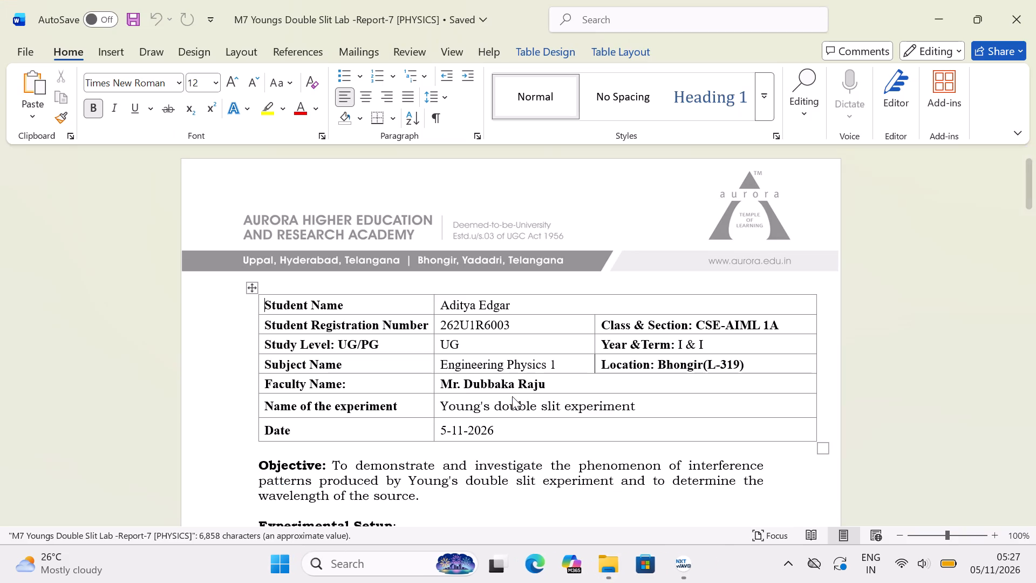
Save a PDF copy of the report in Documents under the same name, M7 Youngs Double Slit Lab -Report-7 [PHYSICS].
left_click(21, 53)
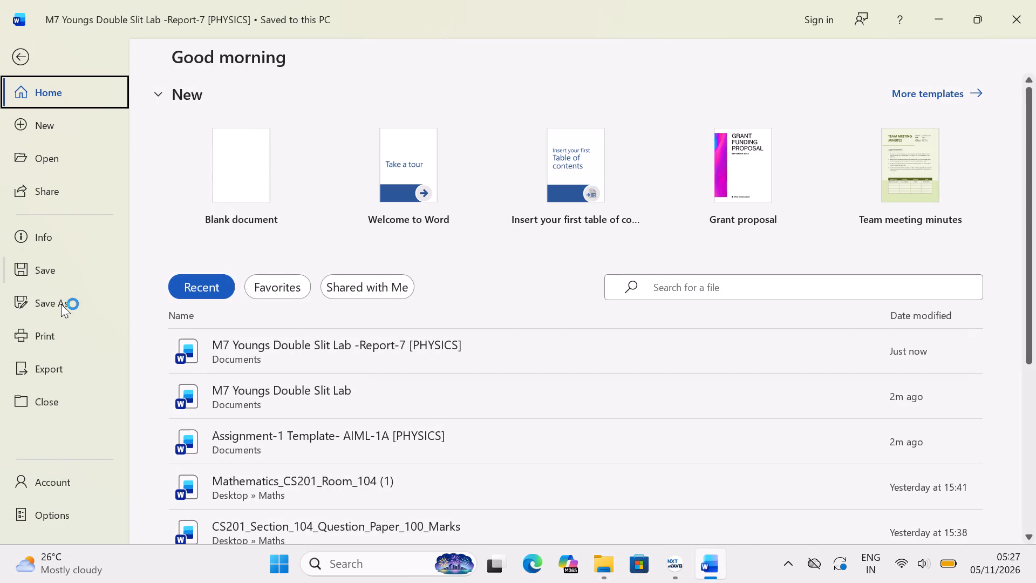
left_click(60, 304)
left_click(205, 376)
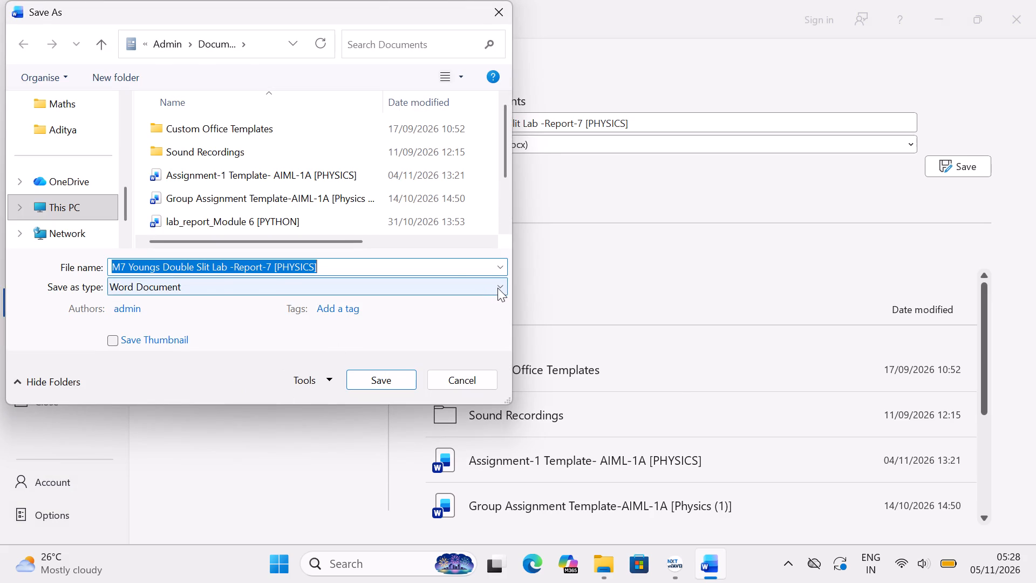
left_click(497, 288)
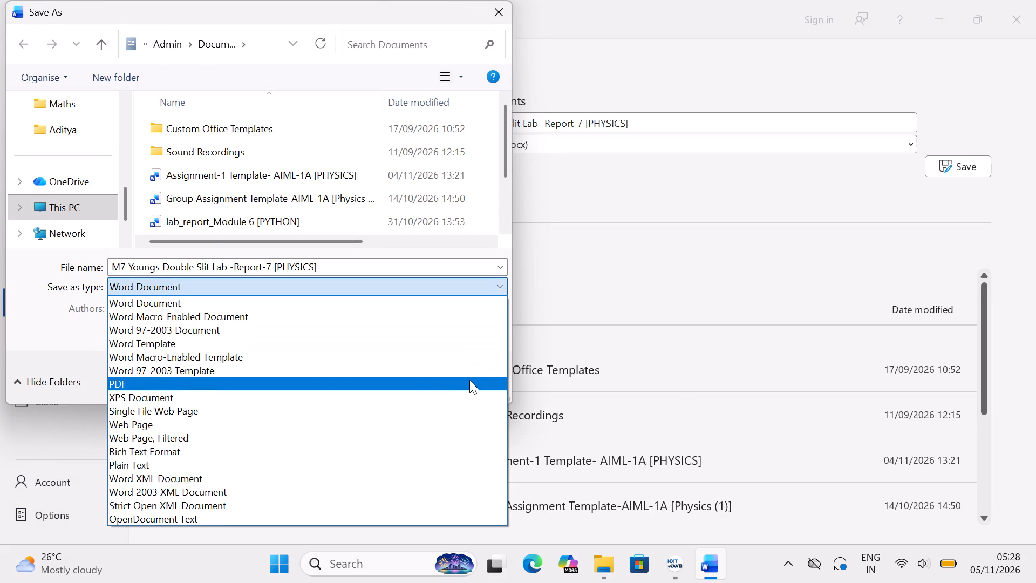
left_click(469, 380)
left_click(404, 422)
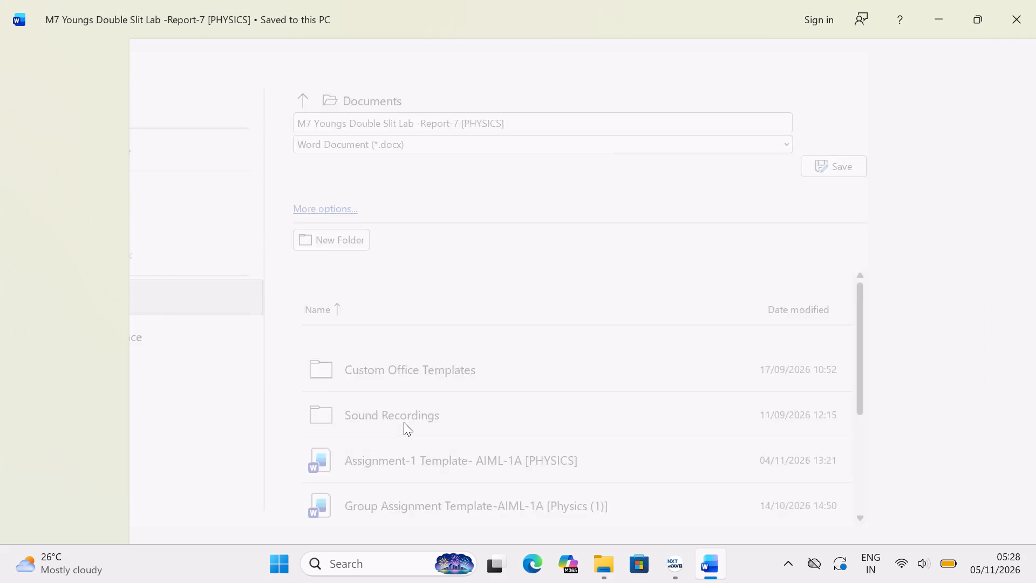
Look through the pages of the exported PDF report, and close both the PDF and the Word report.
scroll(404, 422, "down", 4)
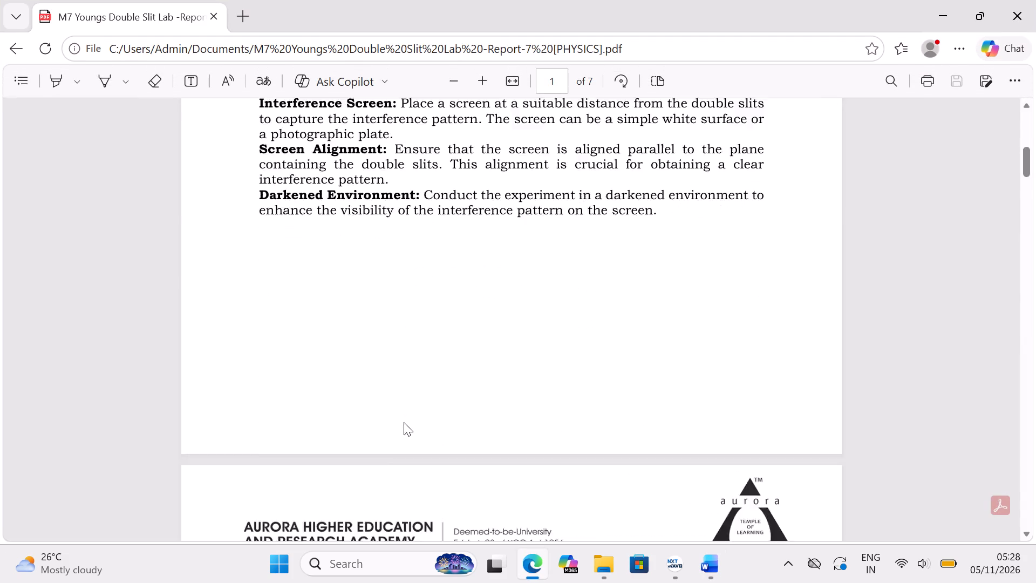
scroll(404, 422, "down", 9)
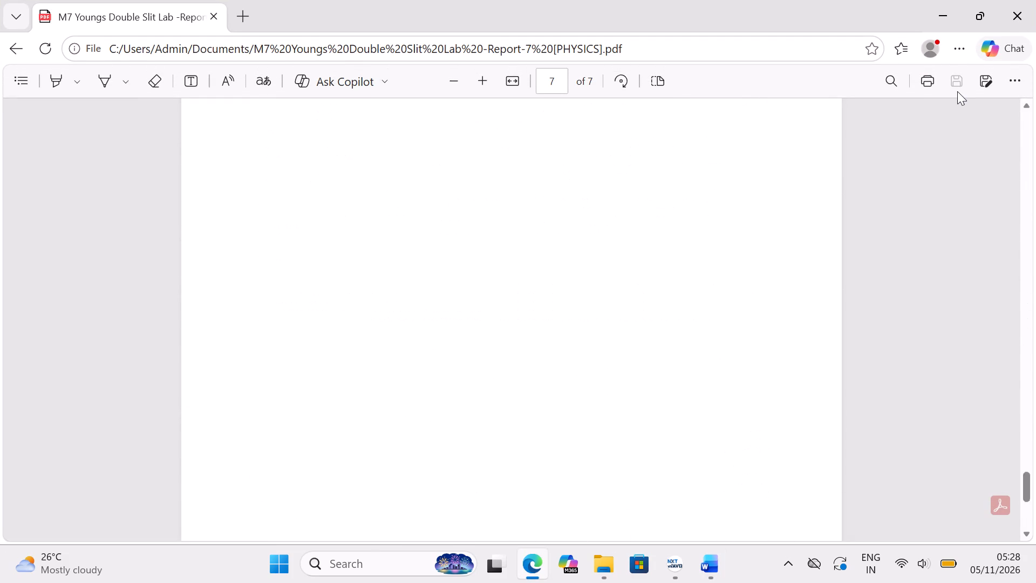
left_click(1025, 5)
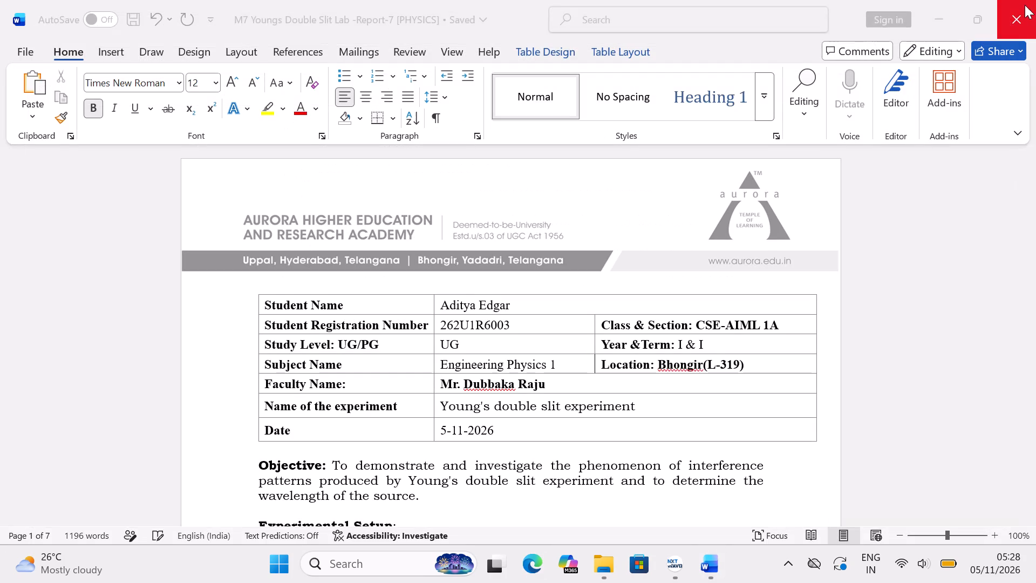
left_click(1017, 18)
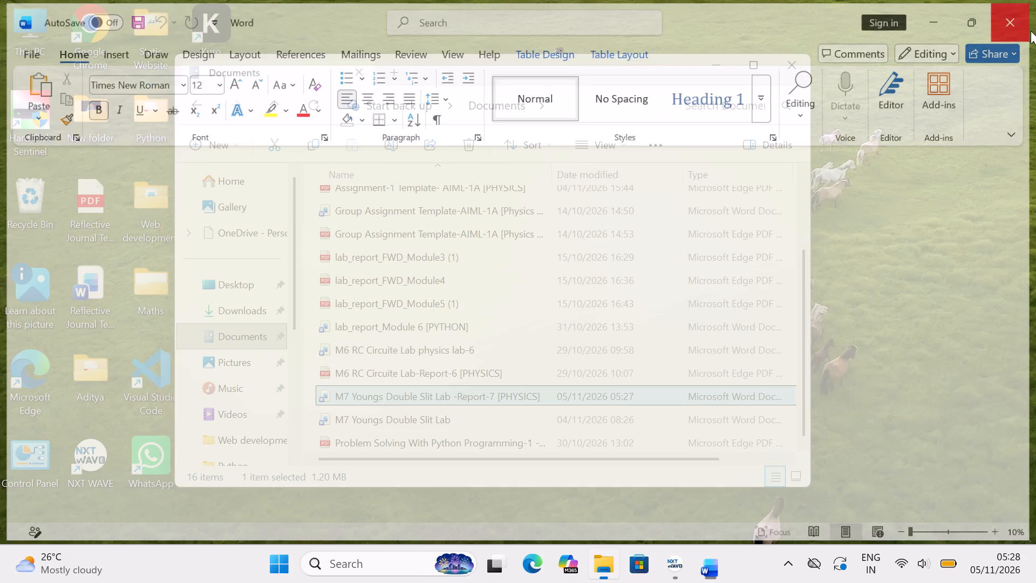